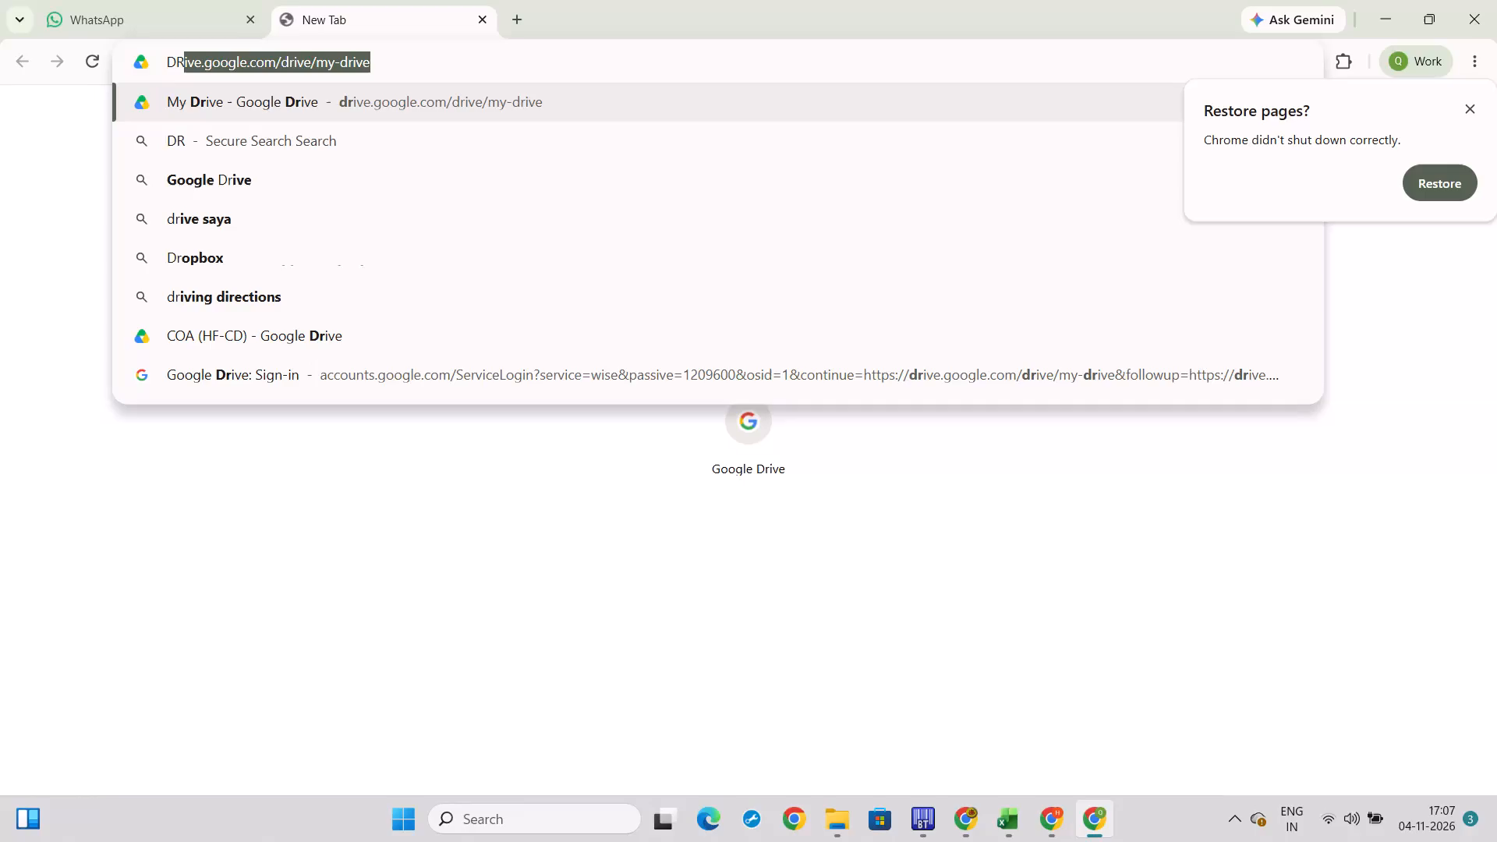
Go to My Drive in Google Drive and open the COA (HF-CD) folder.
key(i)
text(VE)
key(space)
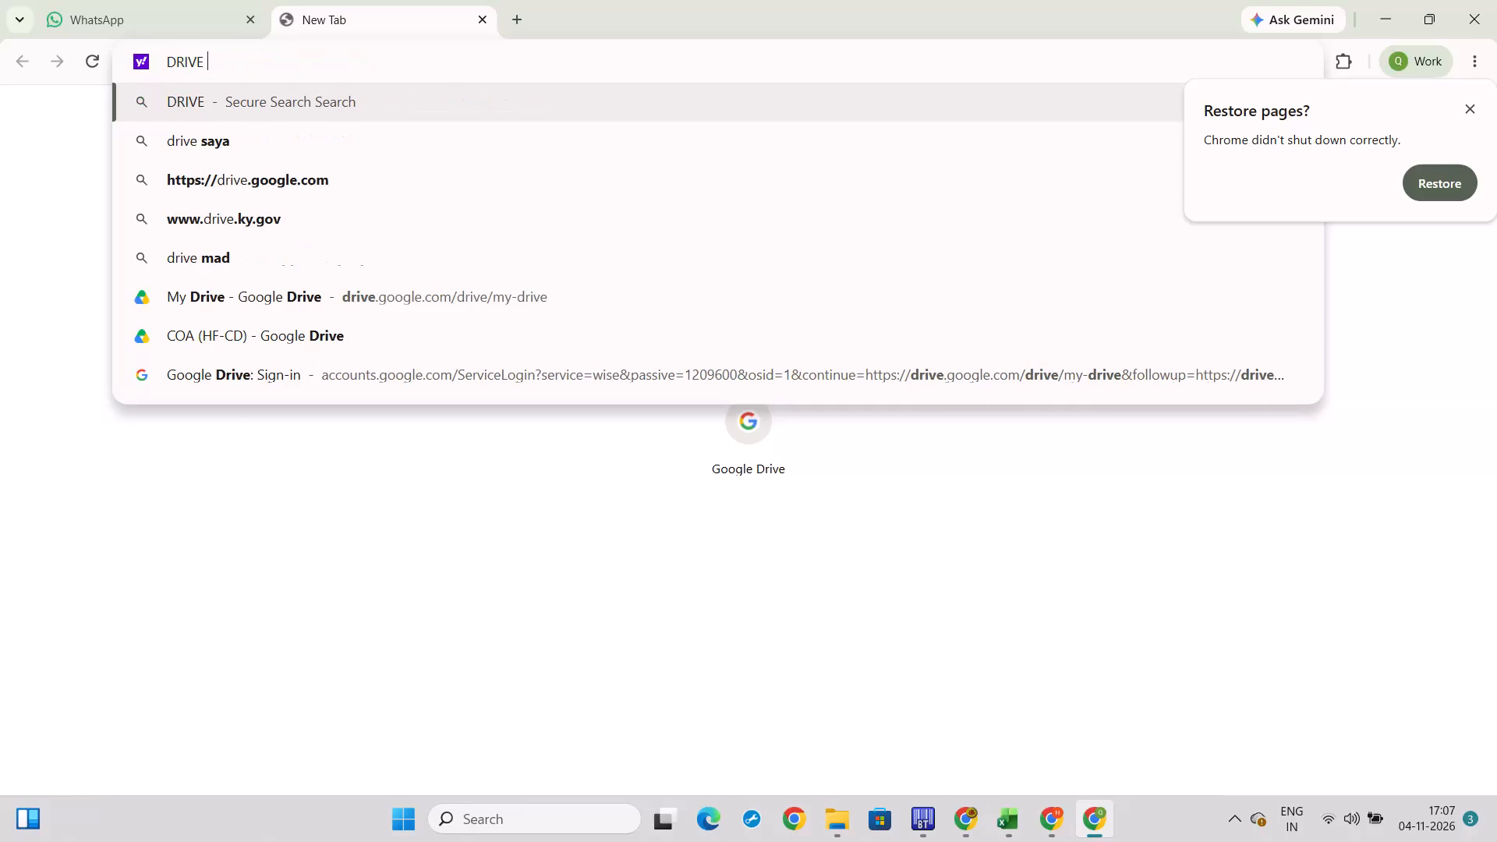
key(BackSpace)
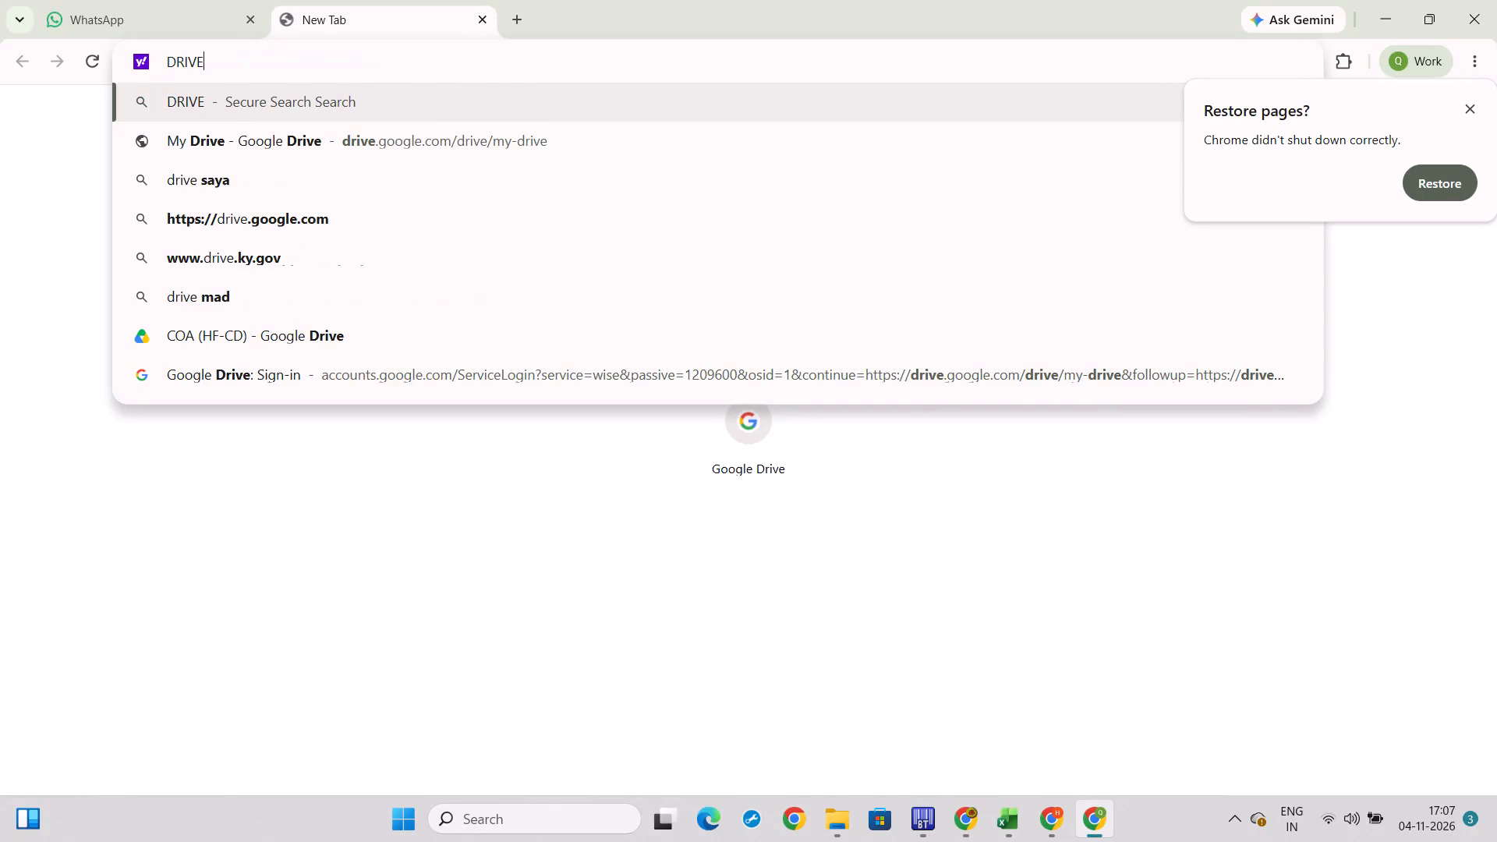
double_click(239, 143)
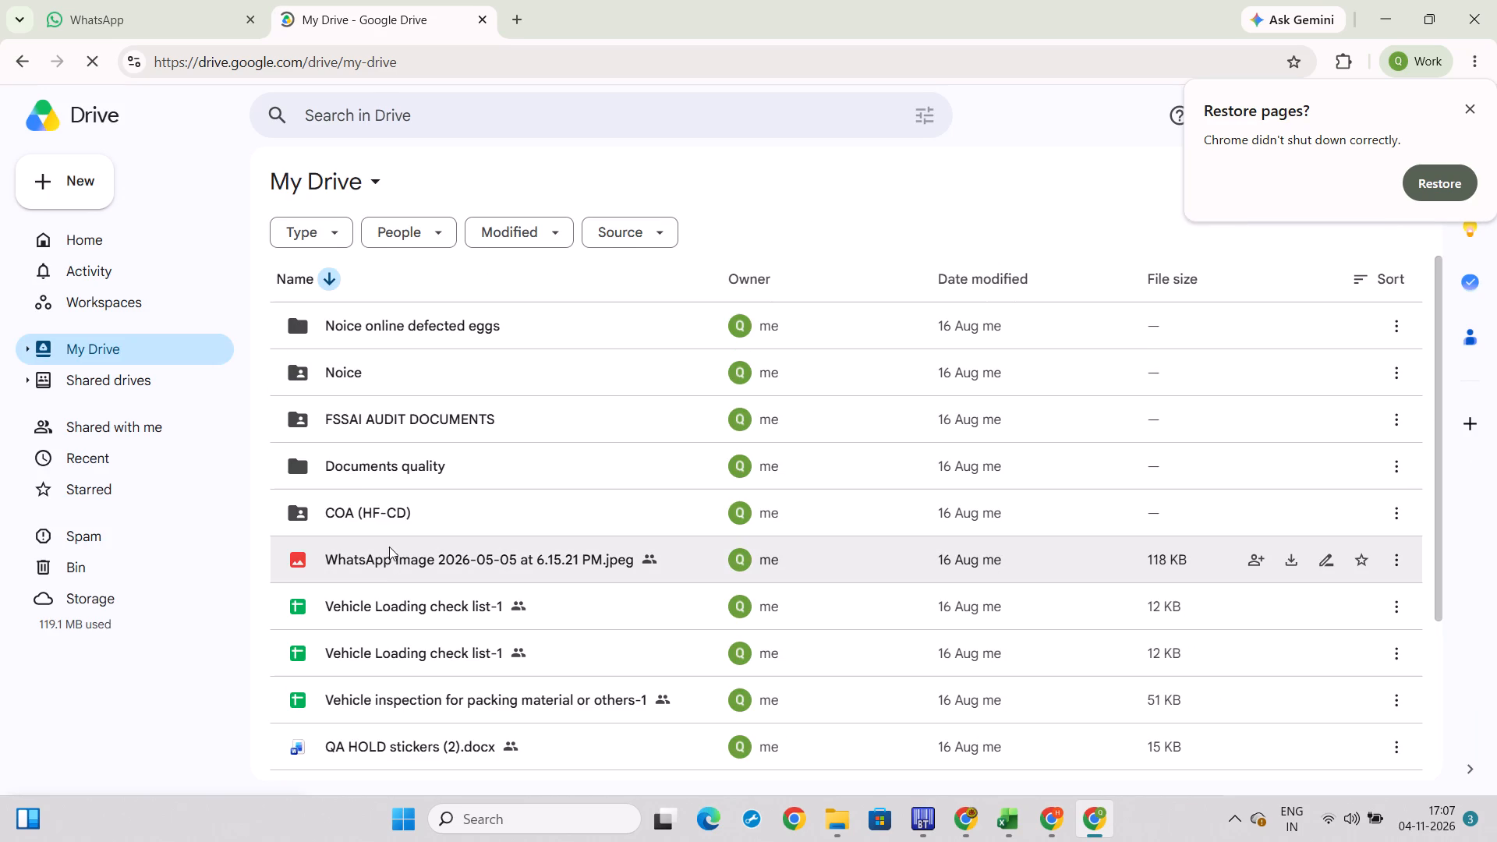
double_click(391, 522)
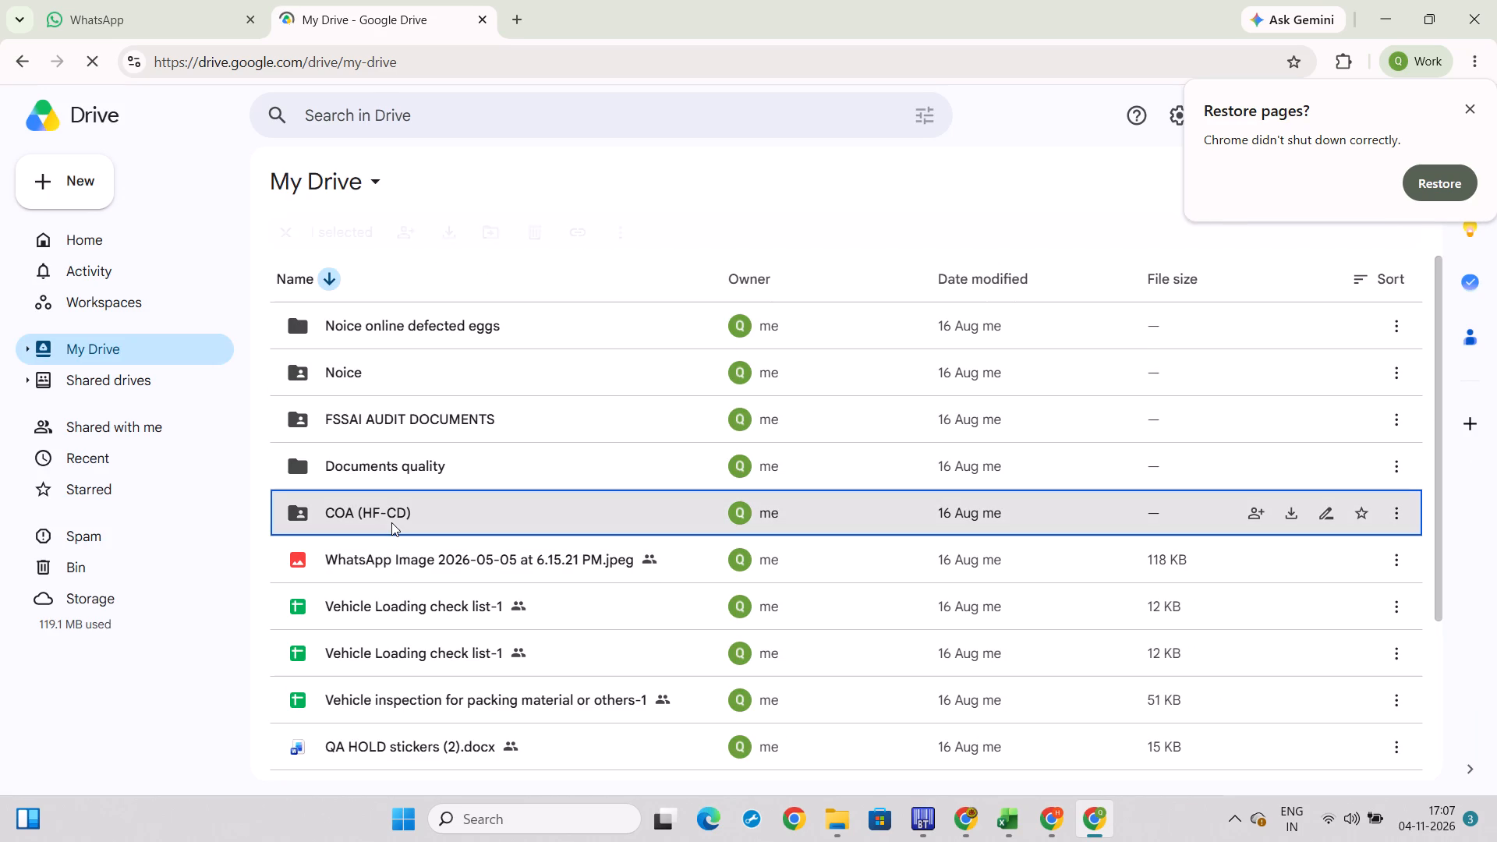
double_click(391, 522)
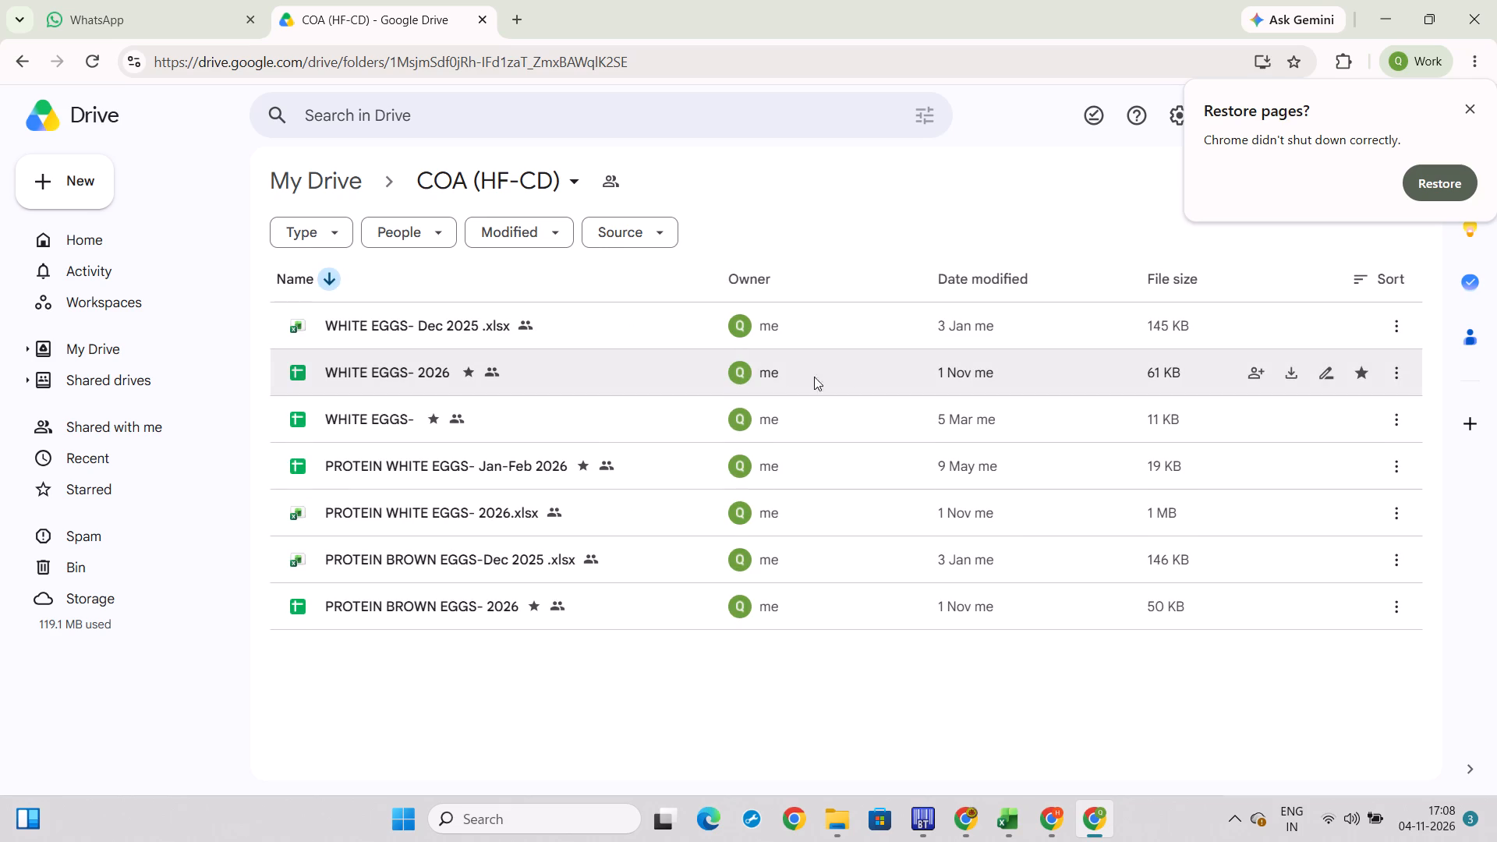
Open the WHITE EGGS- 2026 spreadsheet from the folder and go to its last dated sheet, 31/10/26.
double_click(595, 380)
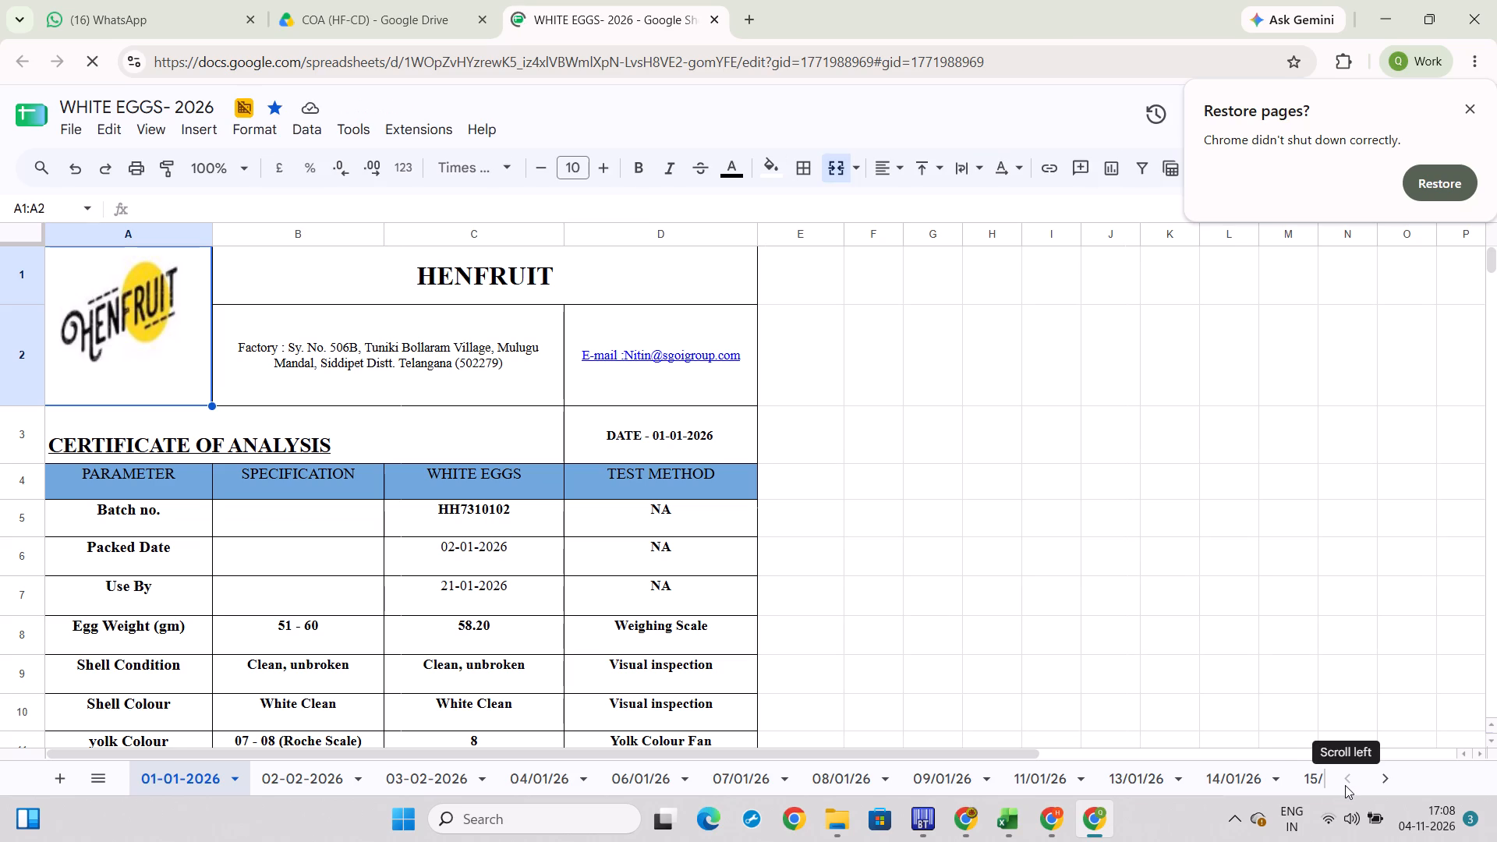
triple_click(1322, 784)
triple_click(1322, 784)
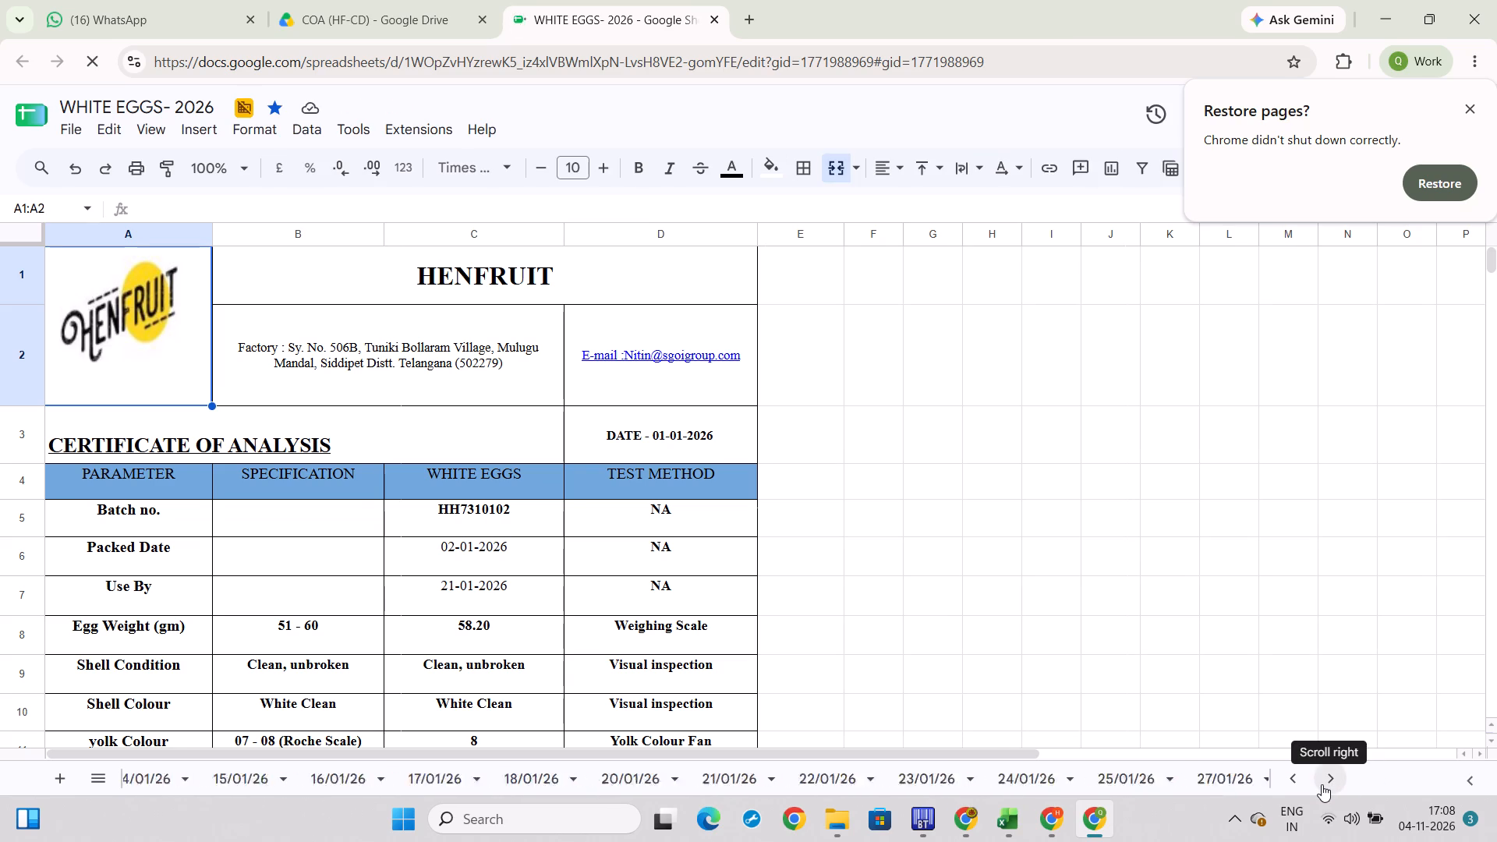
triple_click(1322, 784)
triple_click(1322, 784)
triple_click(1322, 784)
triple_click(1322, 784)
triple_click(1322, 784)
triple_click(1322, 784)
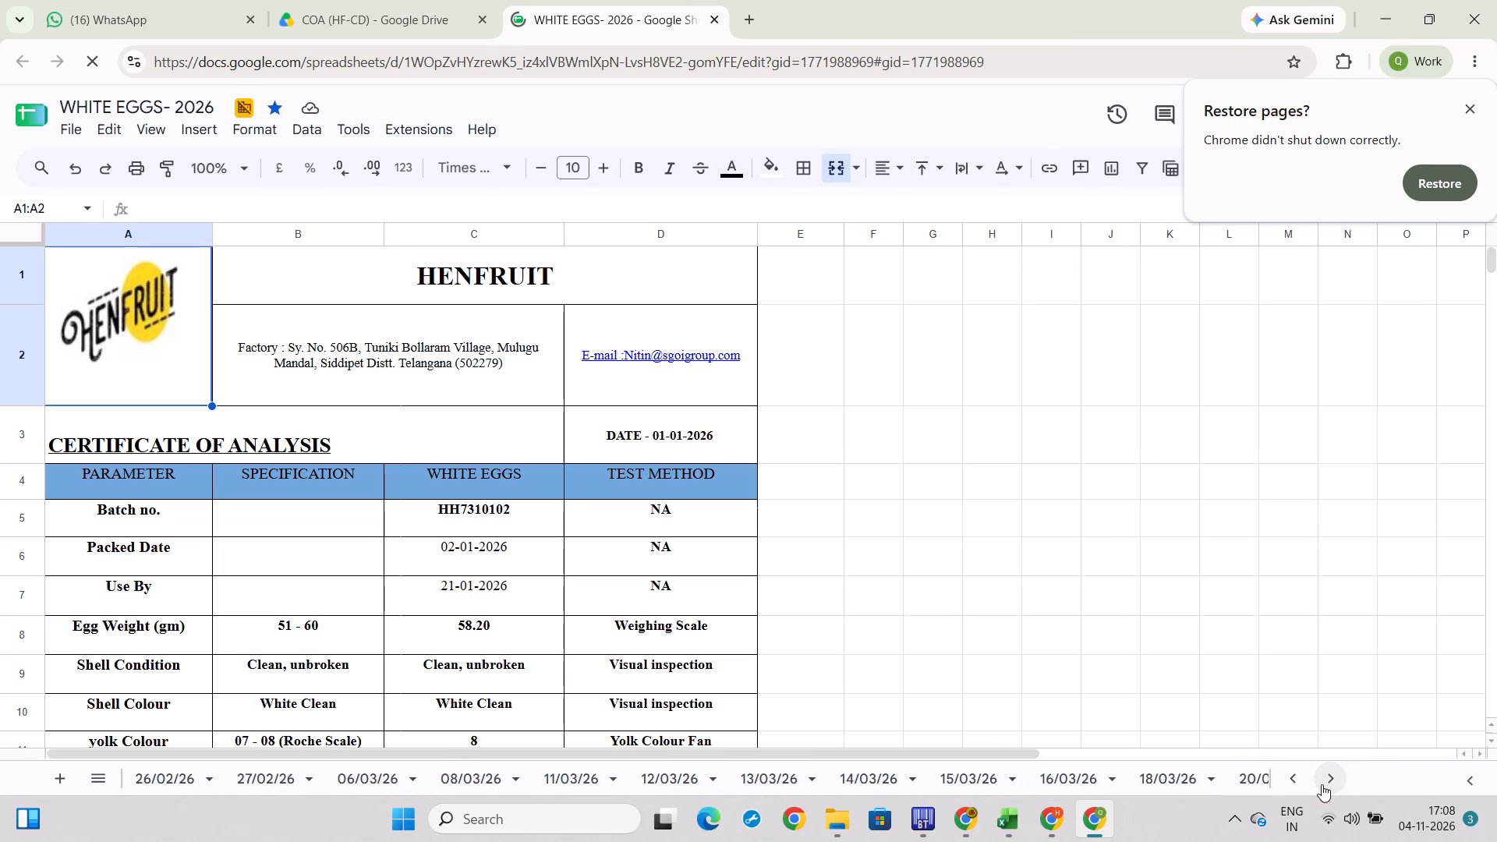
triple_click(1322, 784)
triple_click(1322, 784)
triple_click(1322, 784)
triple_click(1322, 784)
triple_click(1322, 784)
triple_click(1322, 784)
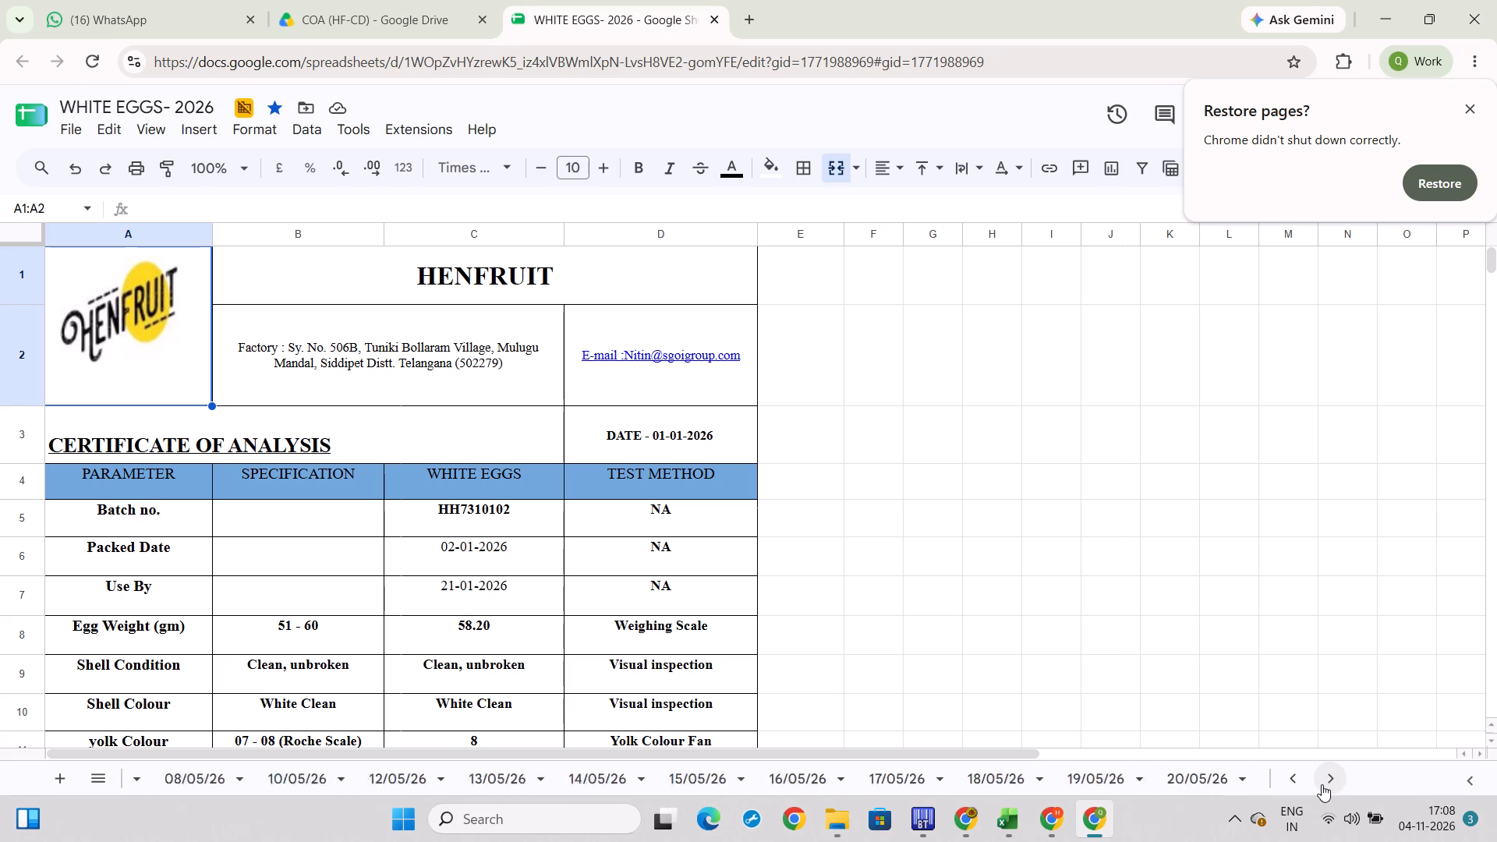
triple_click(1322, 784)
triple_click(1322, 784)
triple_click(1322, 784)
triple_click(1322, 784)
triple_click(1322, 784)
triple_click(1322, 784)
triple_click(1322, 784)
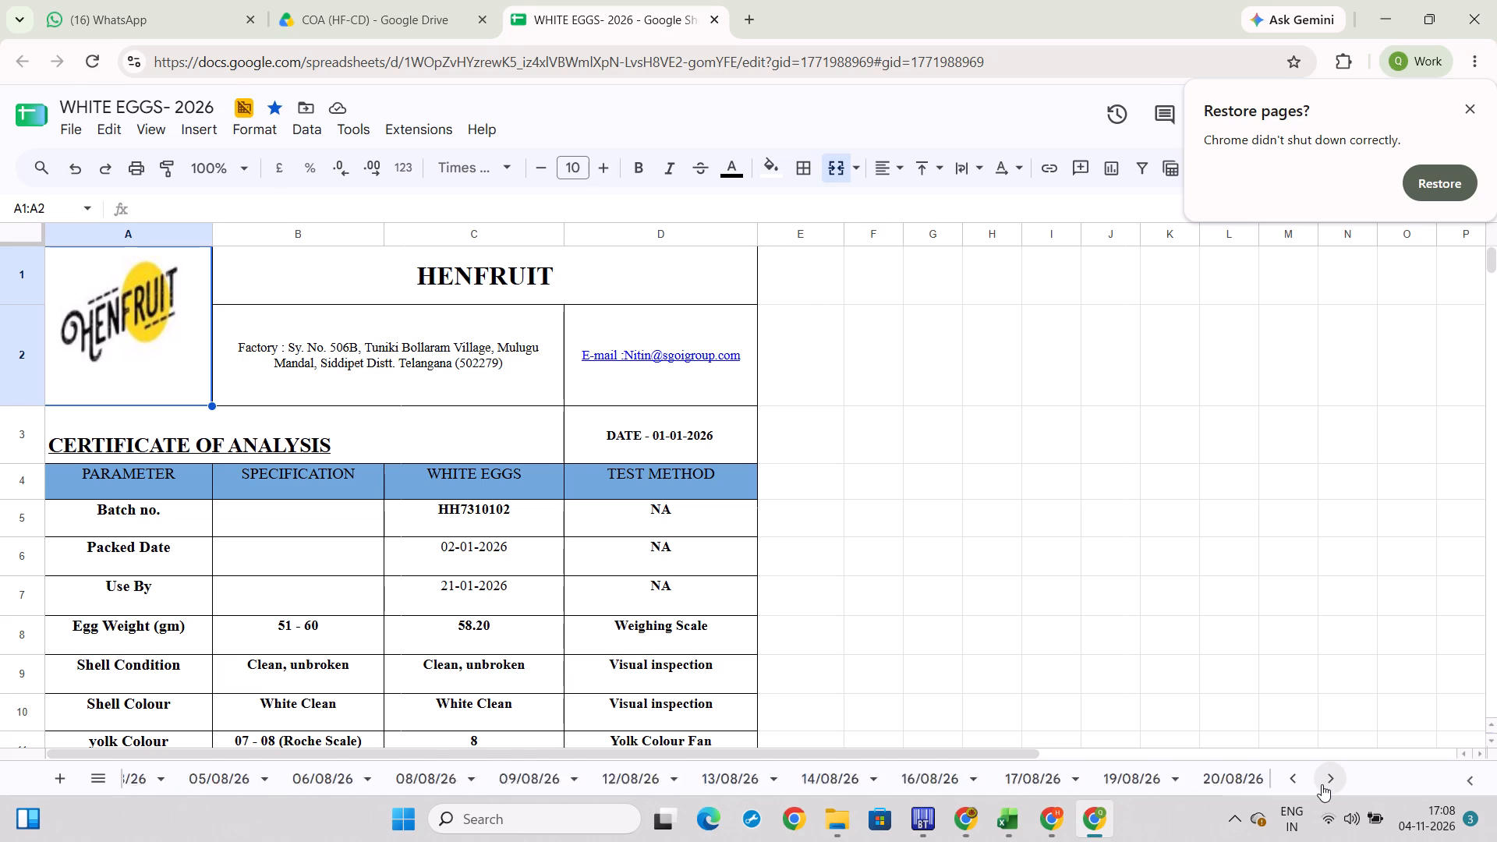
triple_click(1322, 784)
triple_click(1322, 784)
triple_click(1322, 784)
triple_click(1322, 784)
triple_click(1322, 784)
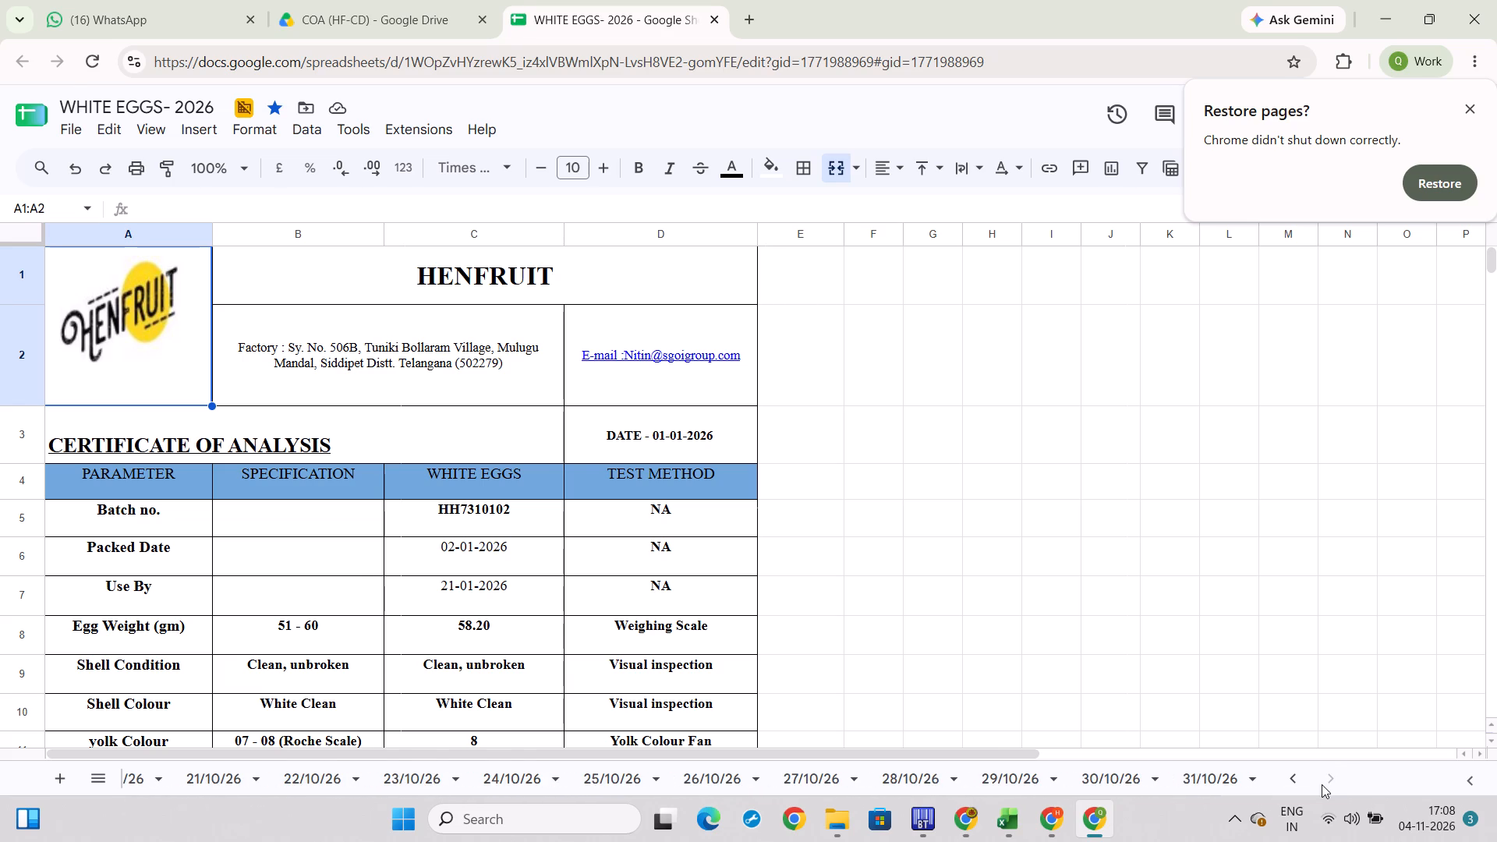
triple_click(1322, 784)
click(1322, 784)
click(1226, 777)
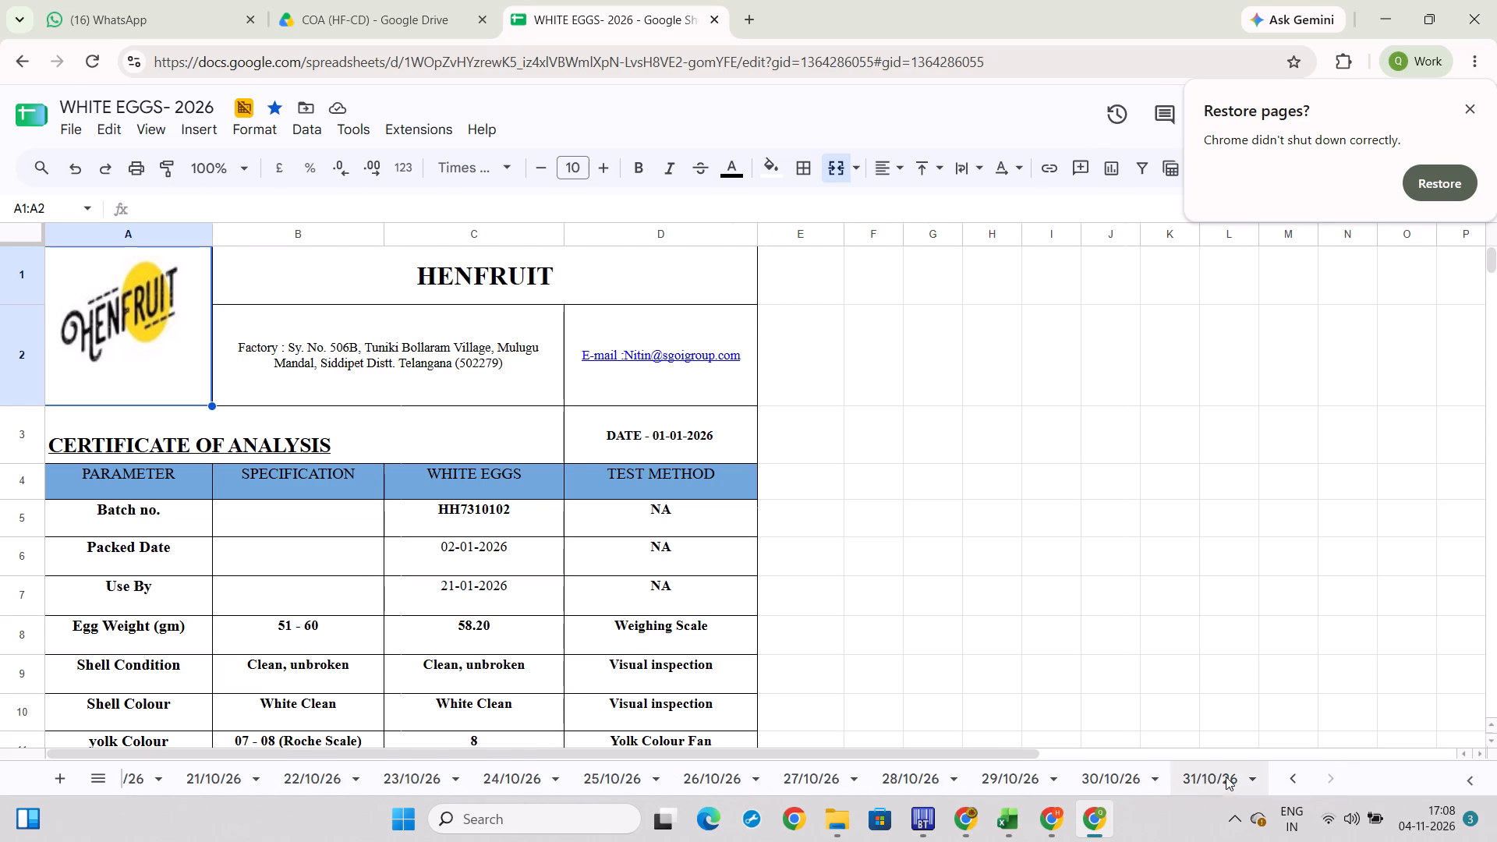
Open PROTEIN WHITE EGGS- 2026.xlsx from the COA (HF-CD) folder and go to its last dated sheet, 31/10/26.
click(353, 0)
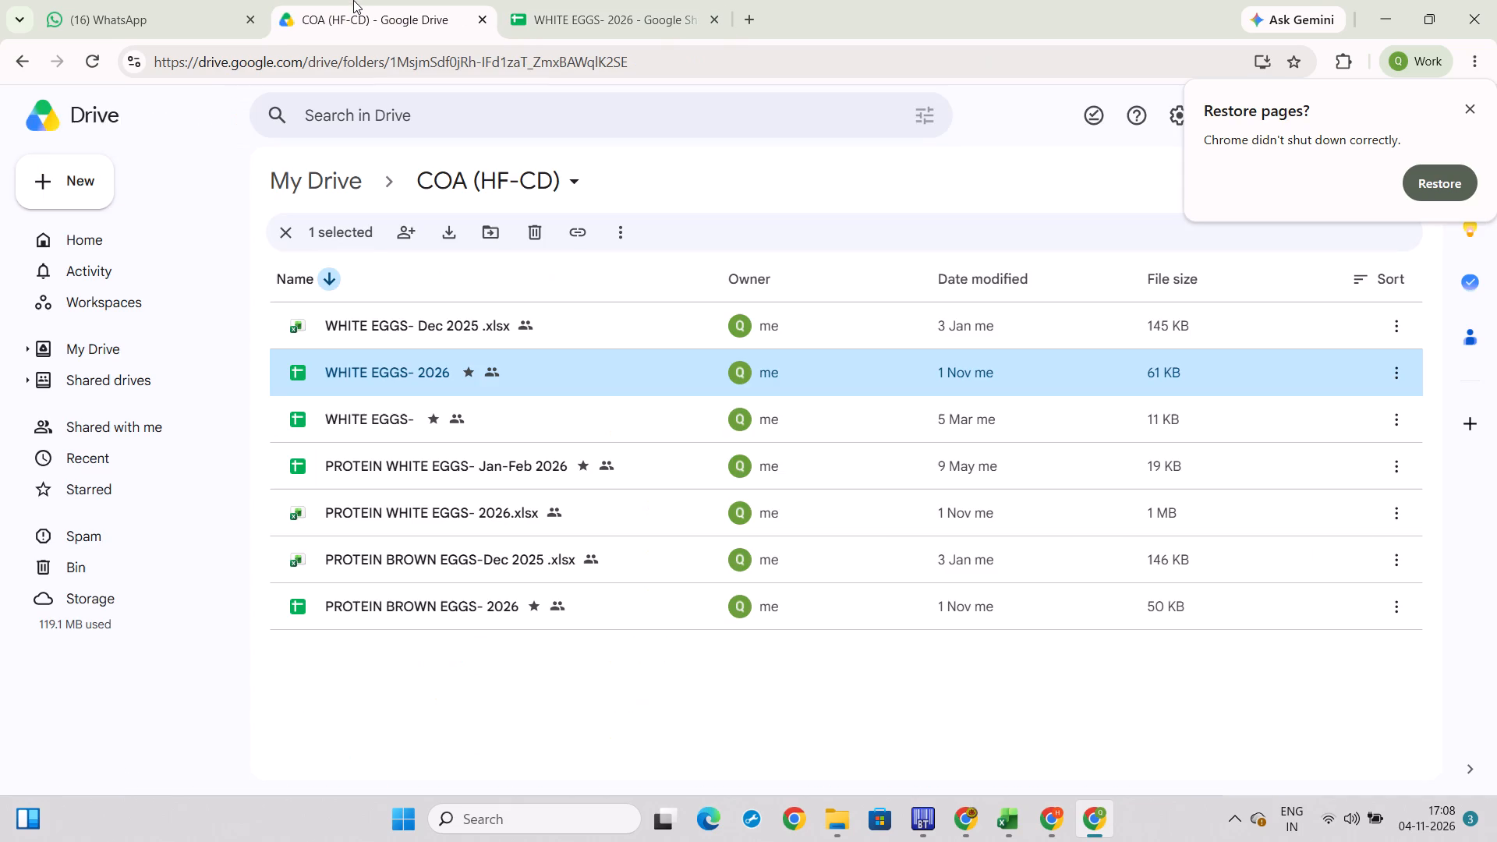
double_click(423, 520)
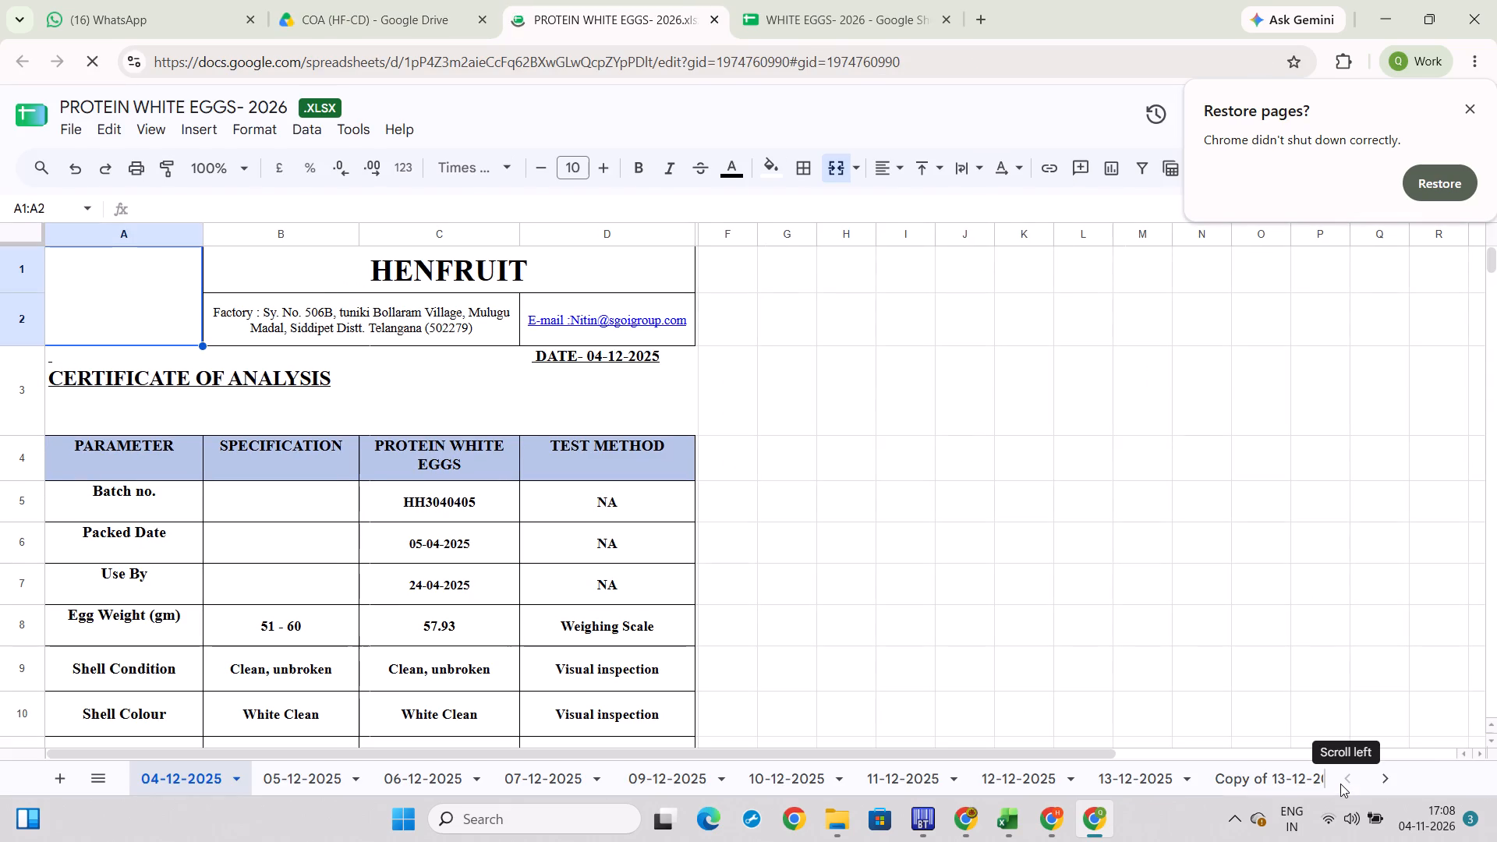
triple_click(1325, 783)
triple_click(1325, 783)
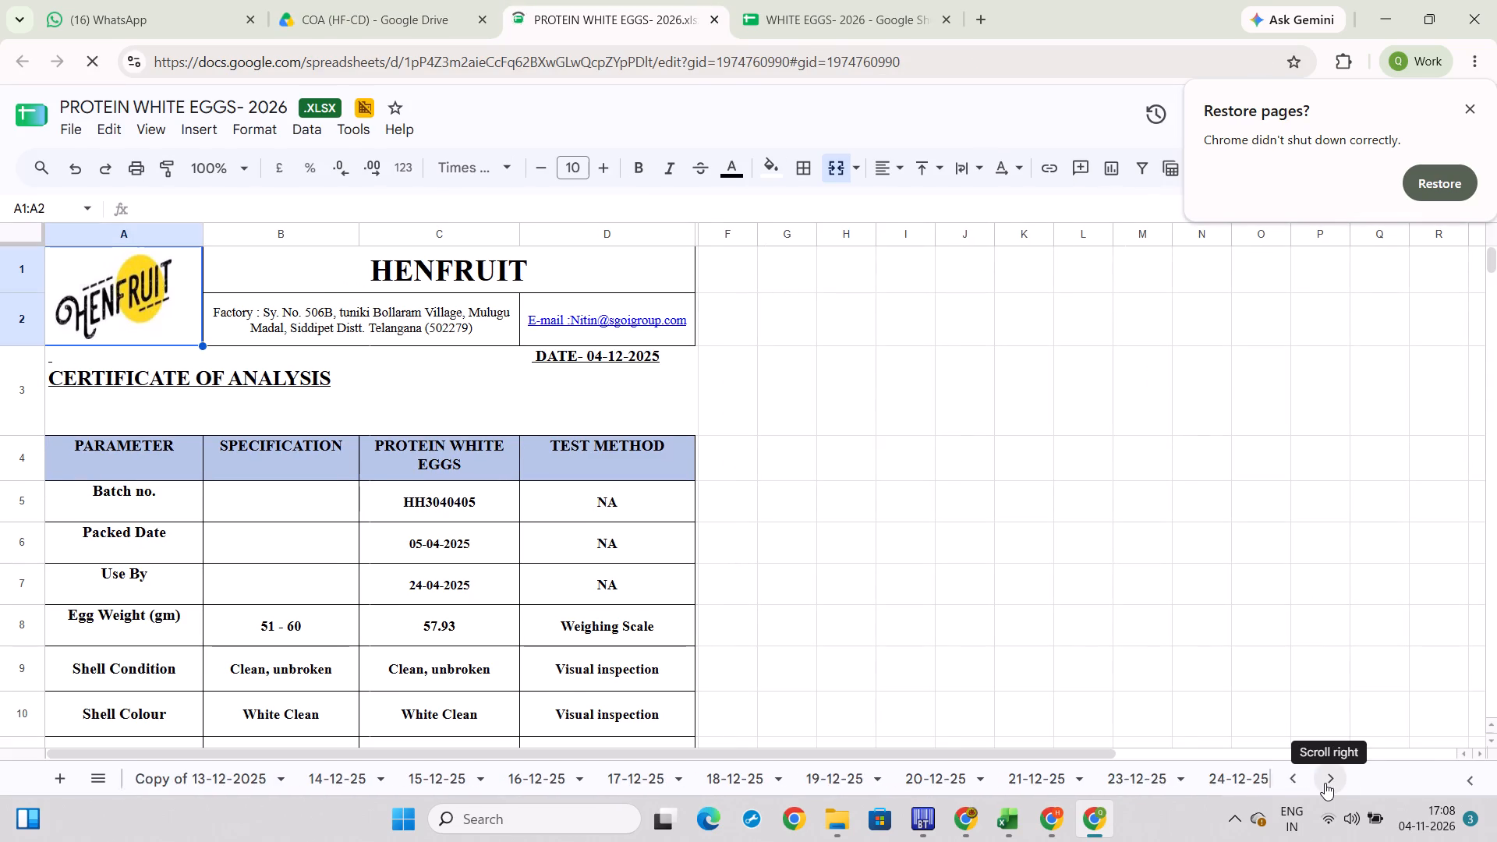
triple_click(1325, 783)
triple_click(1325, 783)
triple_click(1325, 783)
triple_click(1325, 783)
triple_click(1325, 783)
triple_click(1325, 783)
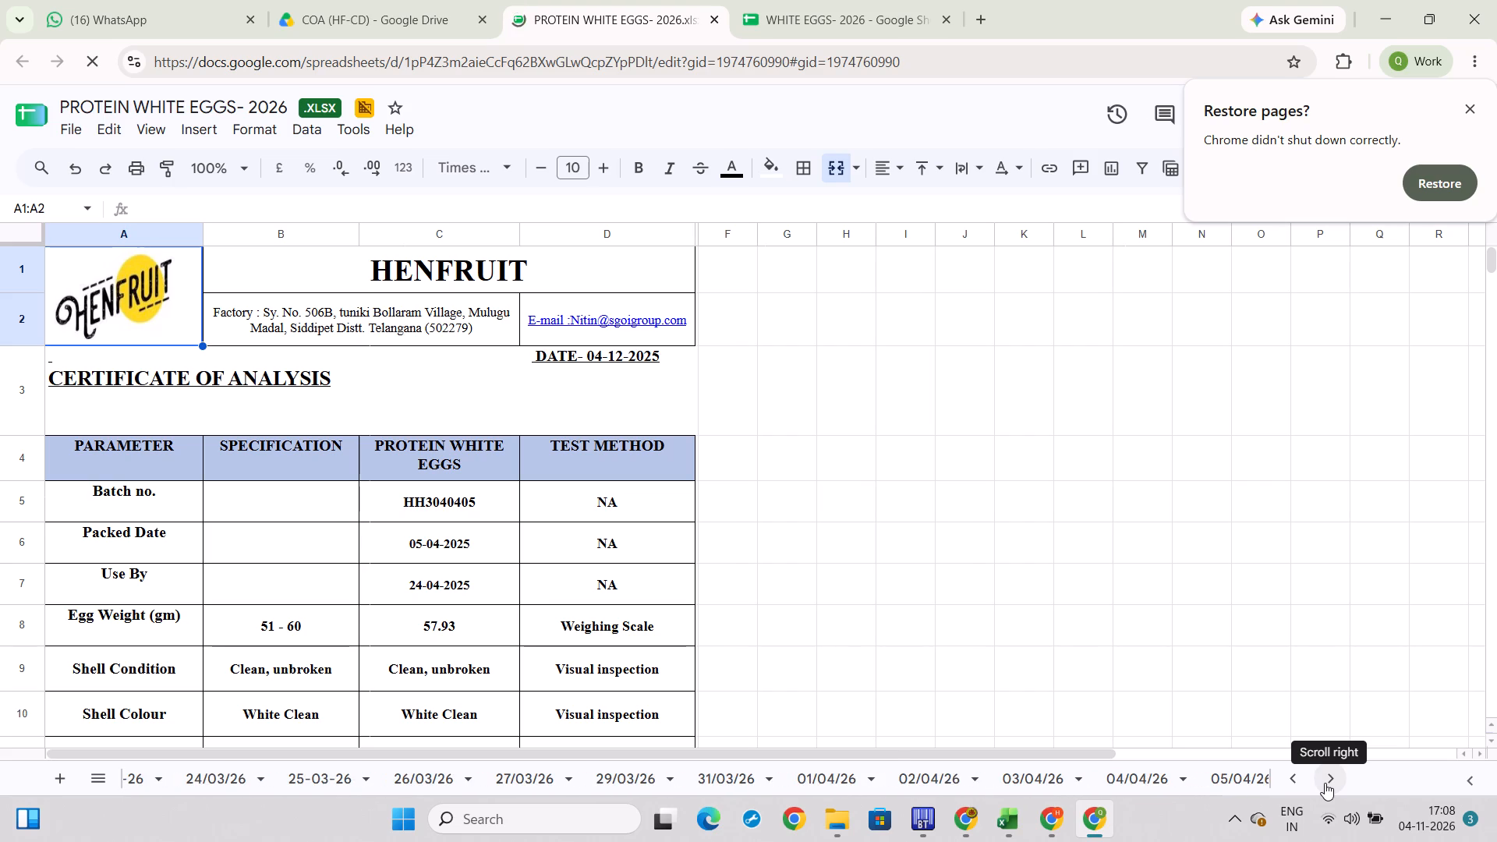
triple_click(1325, 783)
triple_click(1325, 783)
triple_click(1325, 783)
triple_click(1325, 783)
double_click(1325, 783)
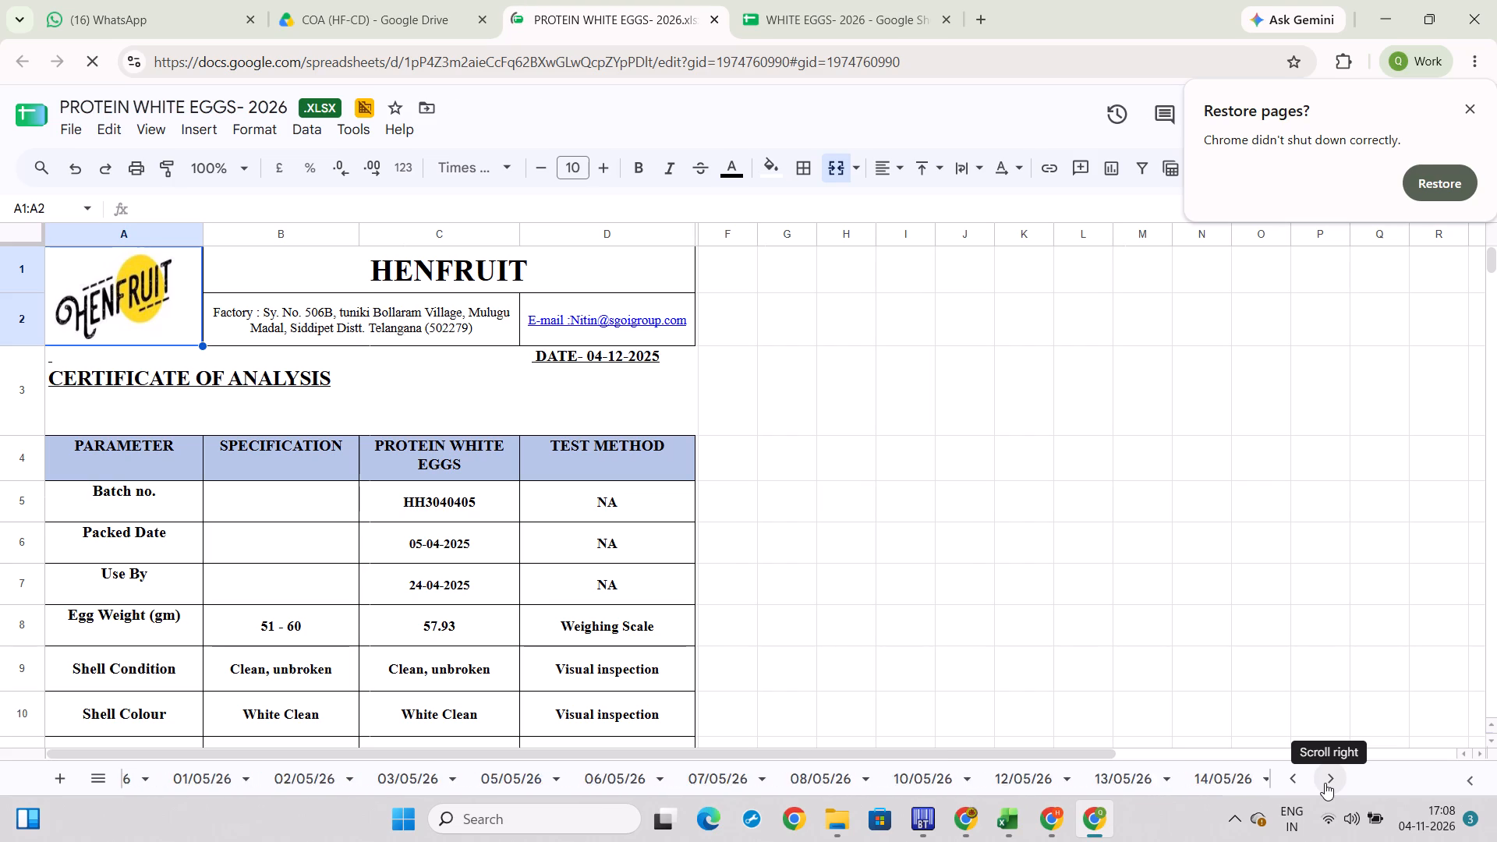
click(1325, 783)
triple_click(1325, 783)
right_click(1325, 783)
triple_click(1325, 783)
triple_click(1325, 783)
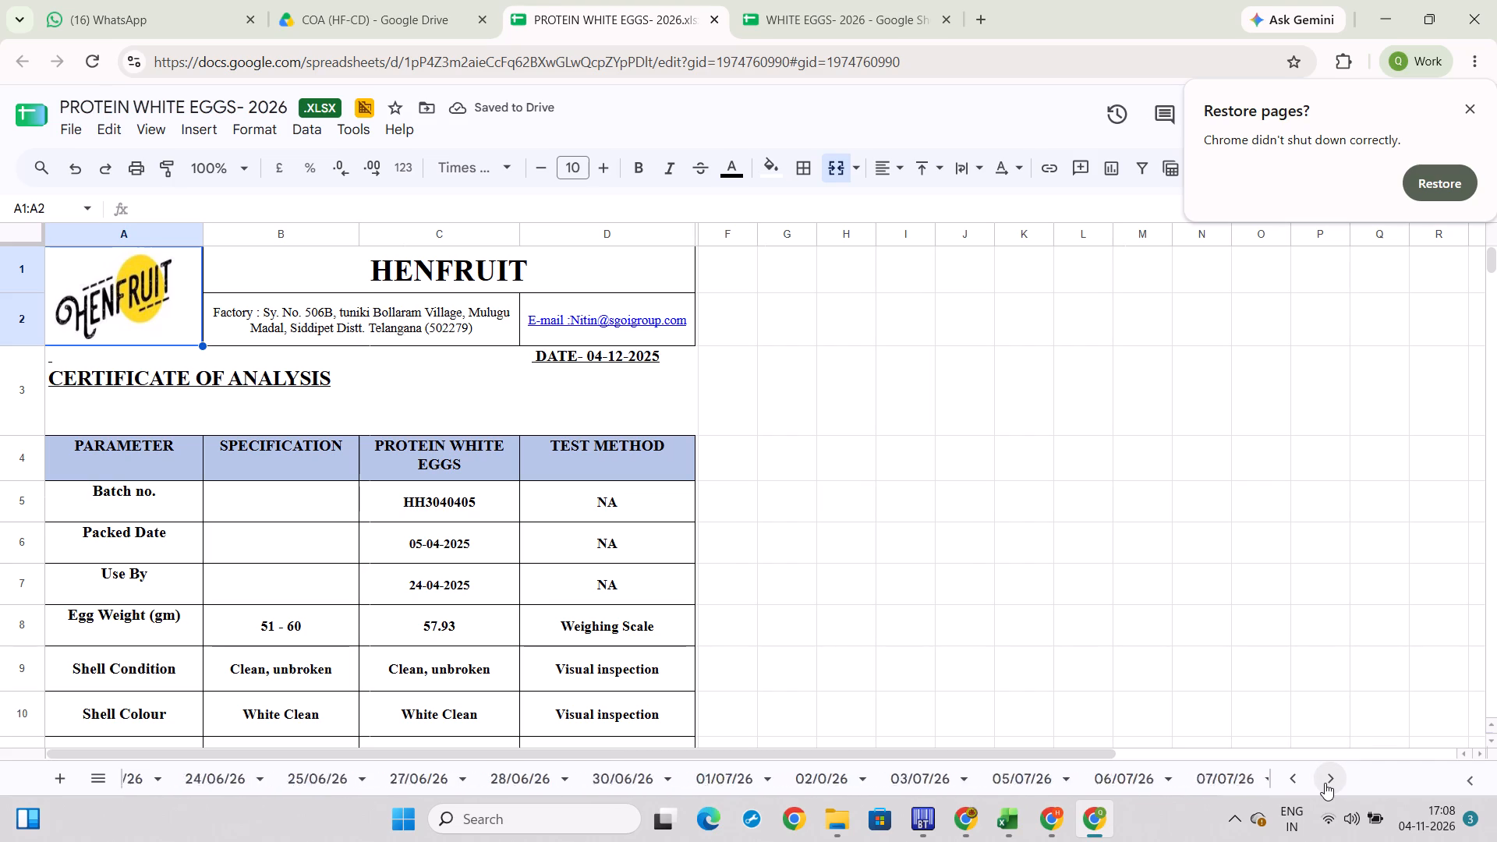
double_click(1325, 783)
right_click(1325, 783)
triple_click(1325, 783)
double_click(1325, 783)
right_click(1325, 783)
right_click(1325, 783)
triple_click(1325, 783)
triple_click(1325, 783)
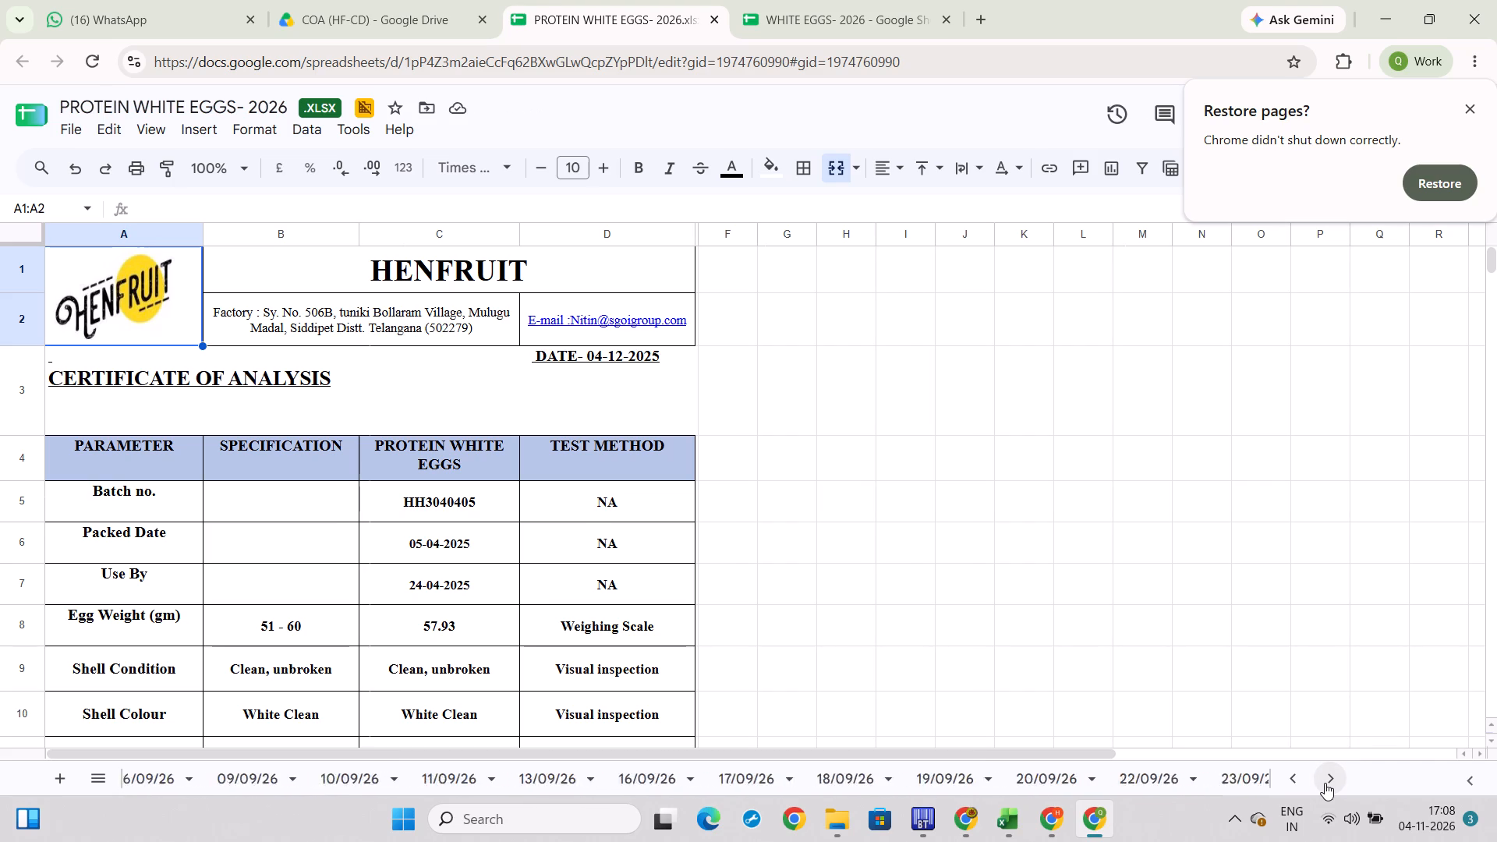
triple_click(1325, 783)
triple_click(1325, 783)
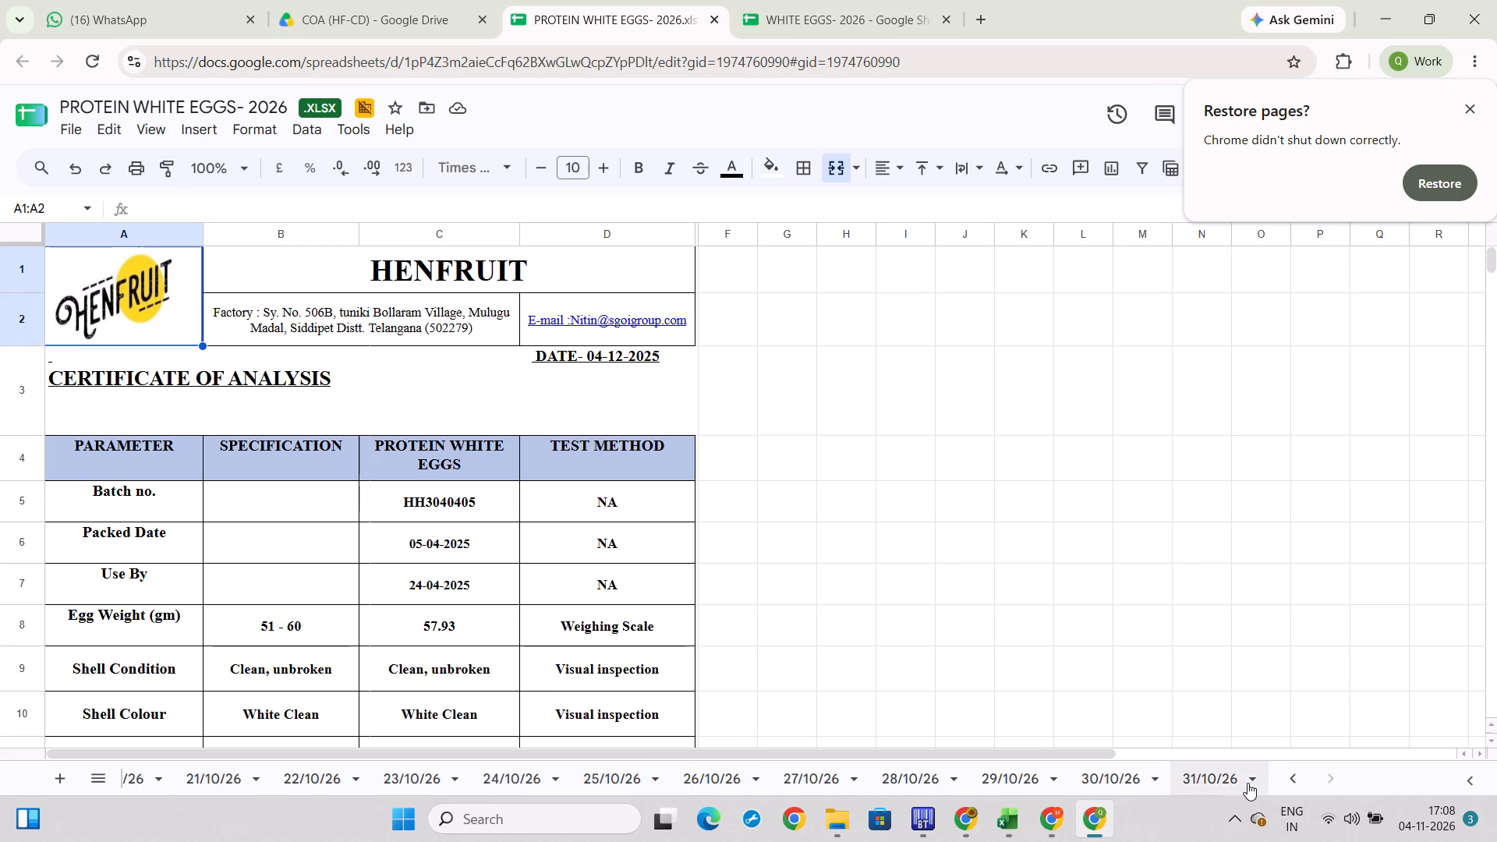
click(1237, 783)
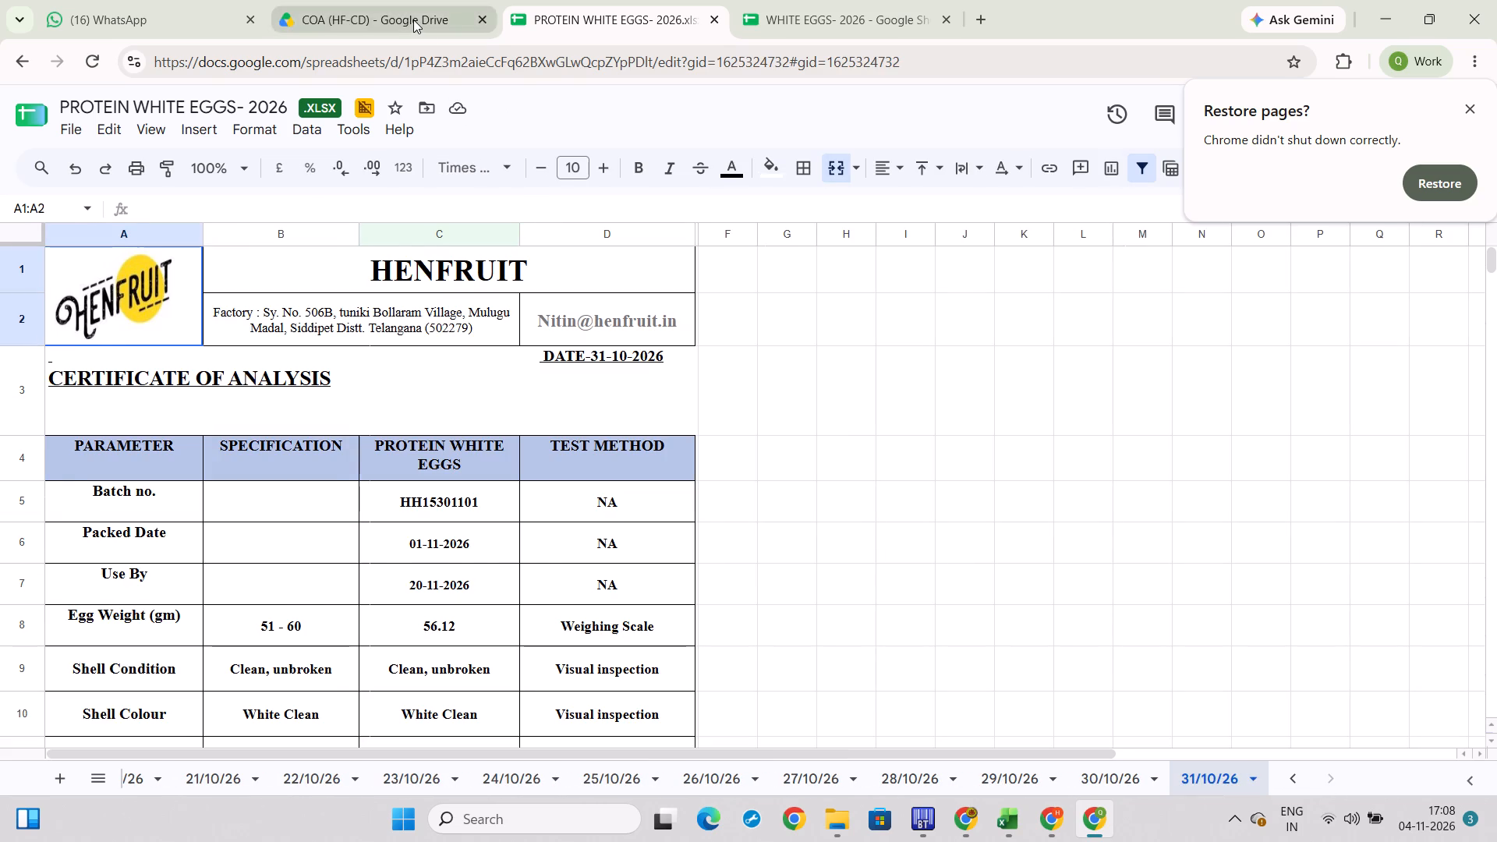
Open the PROTEIN BROWN EGGS- 2026 spreadsheet from the COA (HF-CD) folder and go to its last dated sheet, 31/10/26.
click(413, 19)
double_click(507, 600)
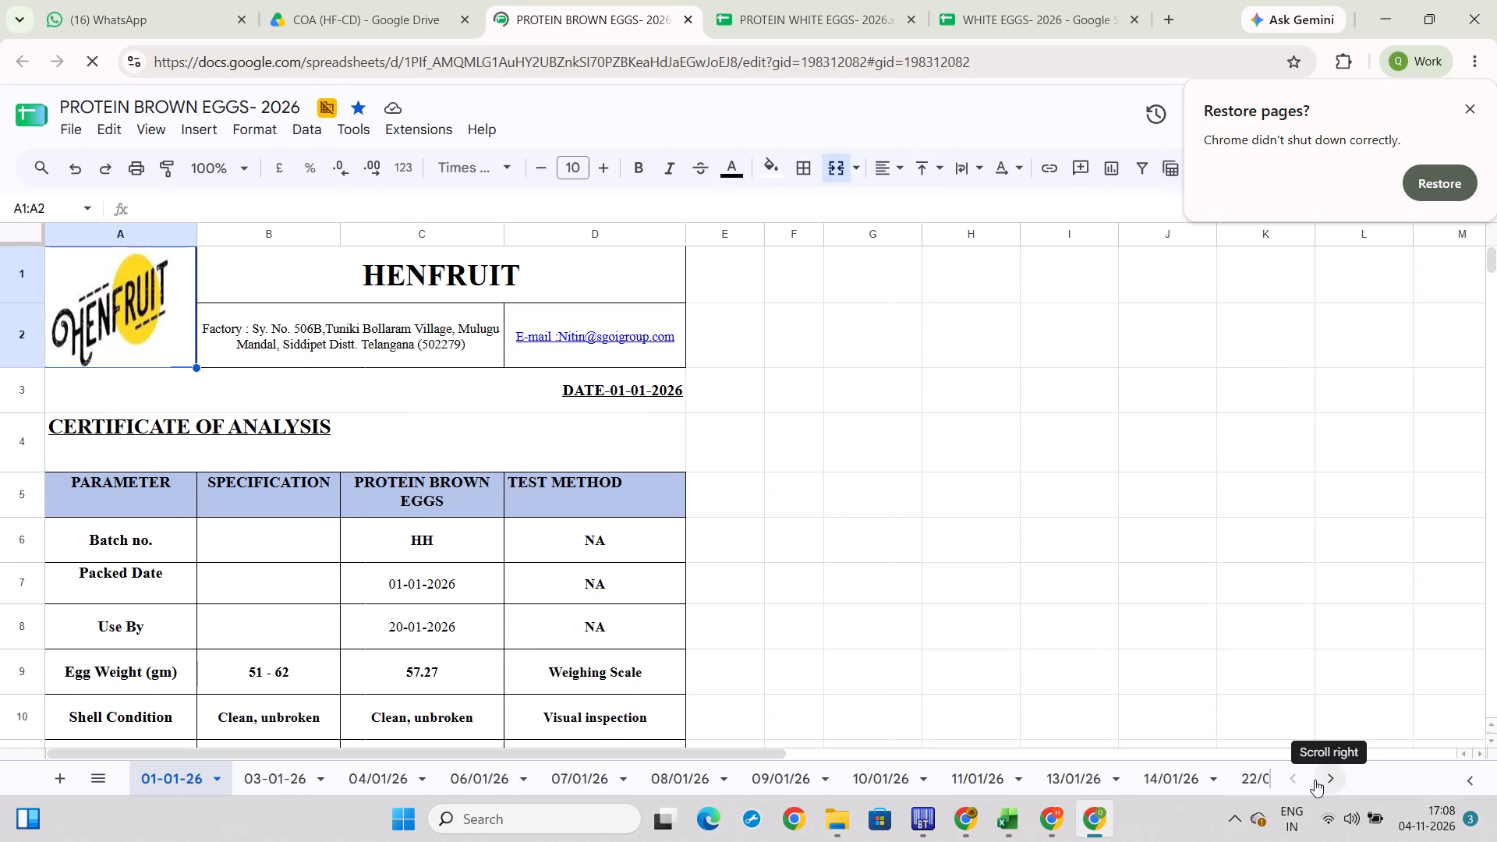
triple_click(1315, 780)
triple_click(1315, 780)
triple_click(1315, 780)
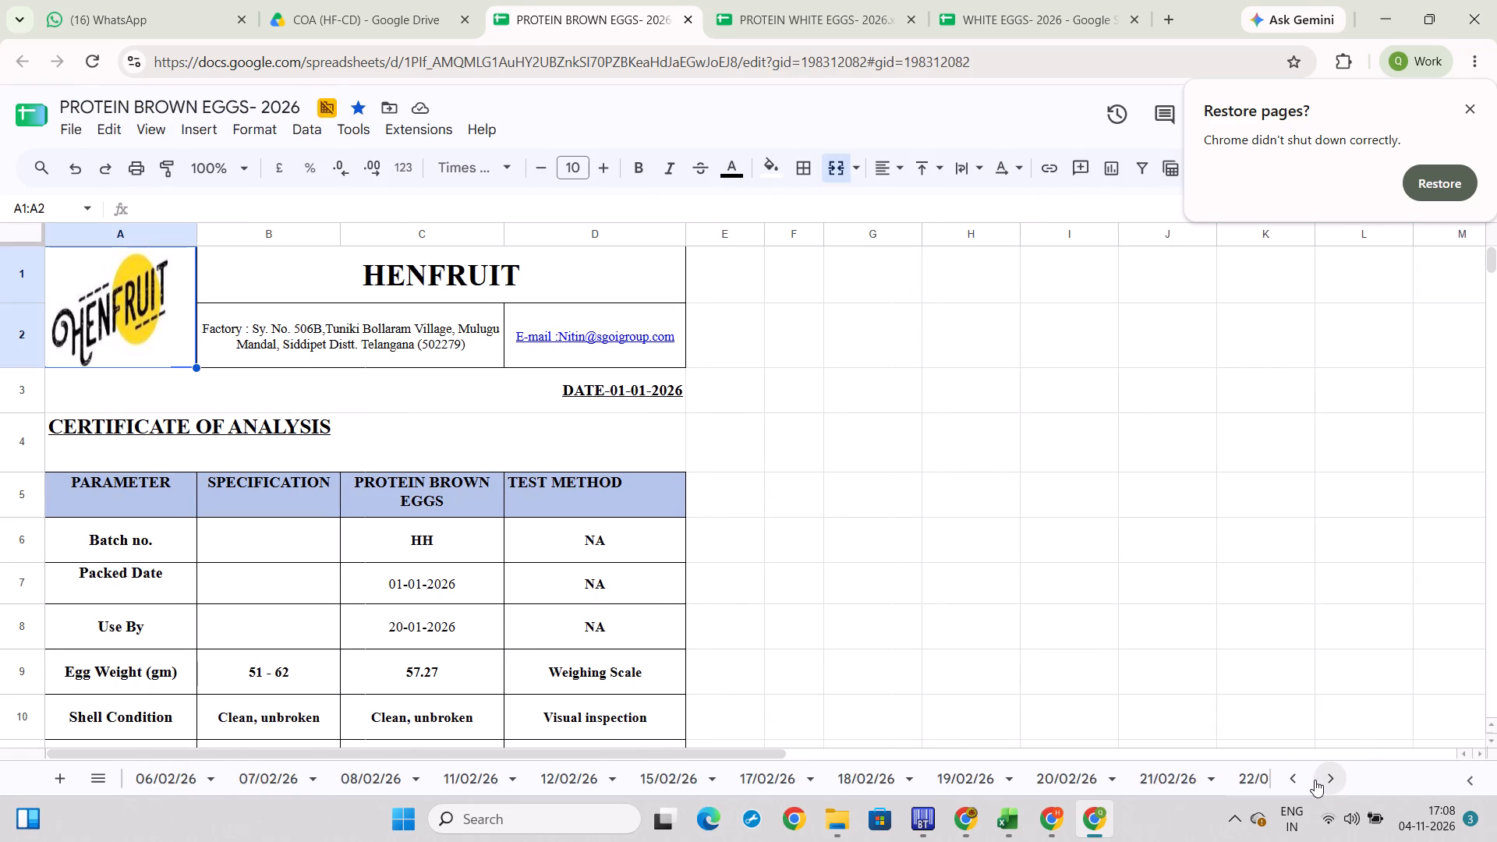
triple_click(1315, 780)
triple_click(1315, 780)
triple_click(1315, 780)
triple_click(1315, 780)
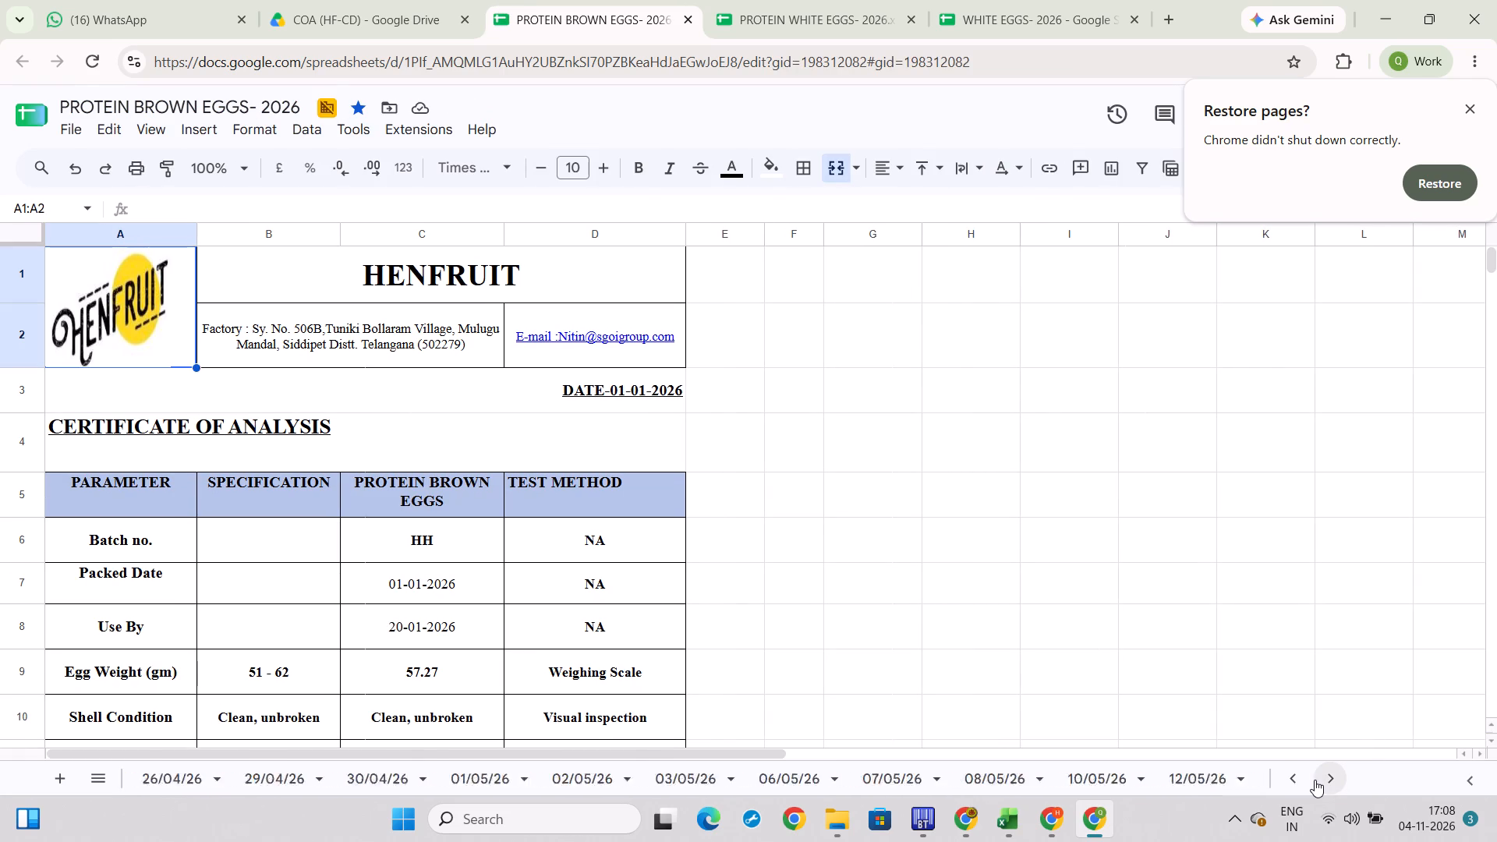
triple_click(1315, 780)
triple_click(1315, 780)
triple_click(1315, 780)
triple_click(1315, 780)
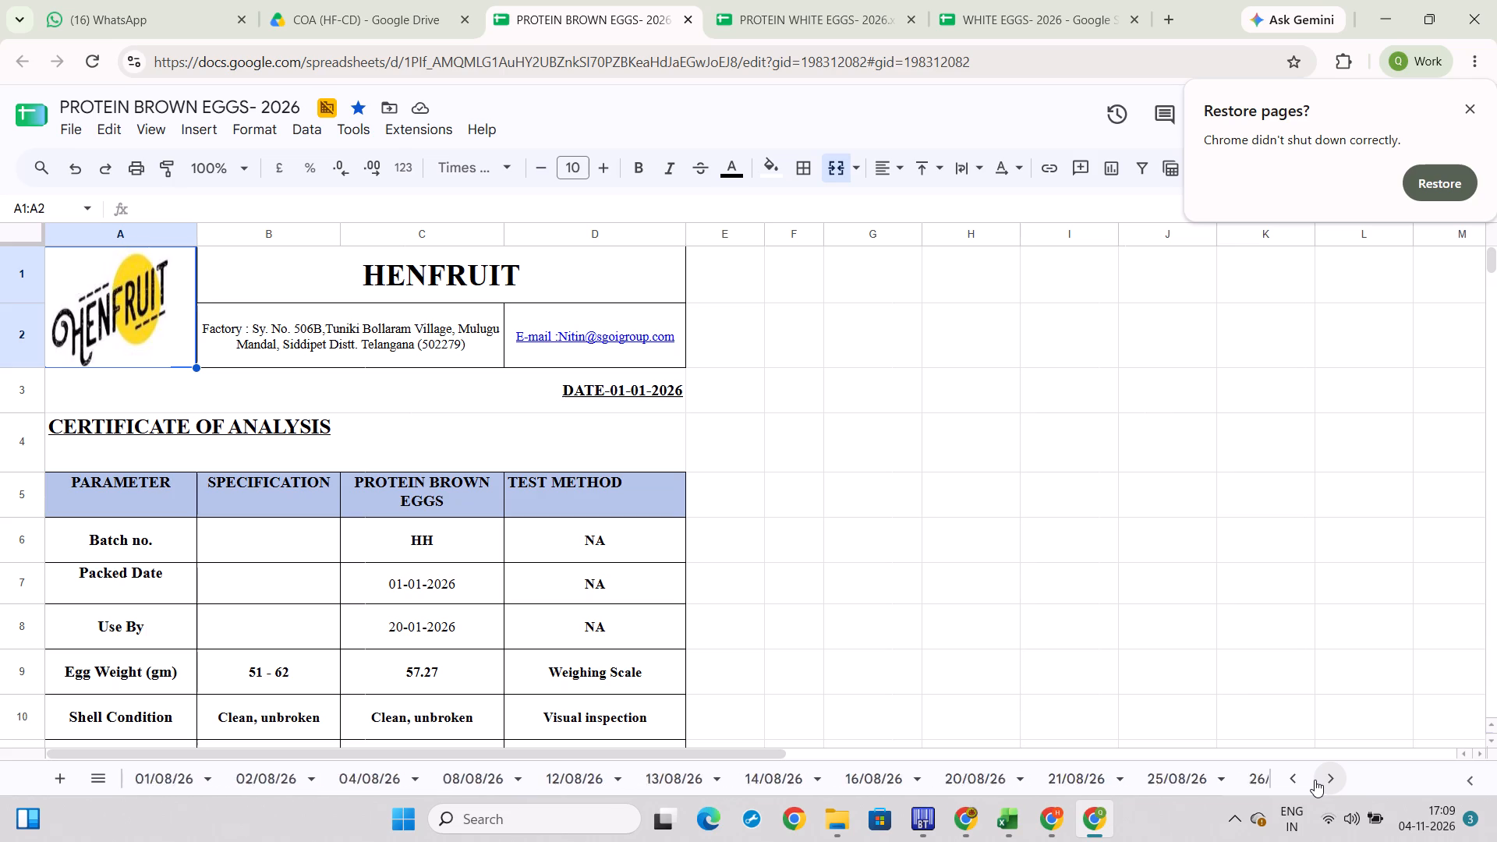
triple_click(1315, 780)
triple_click(1315, 780)
click(1315, 780)
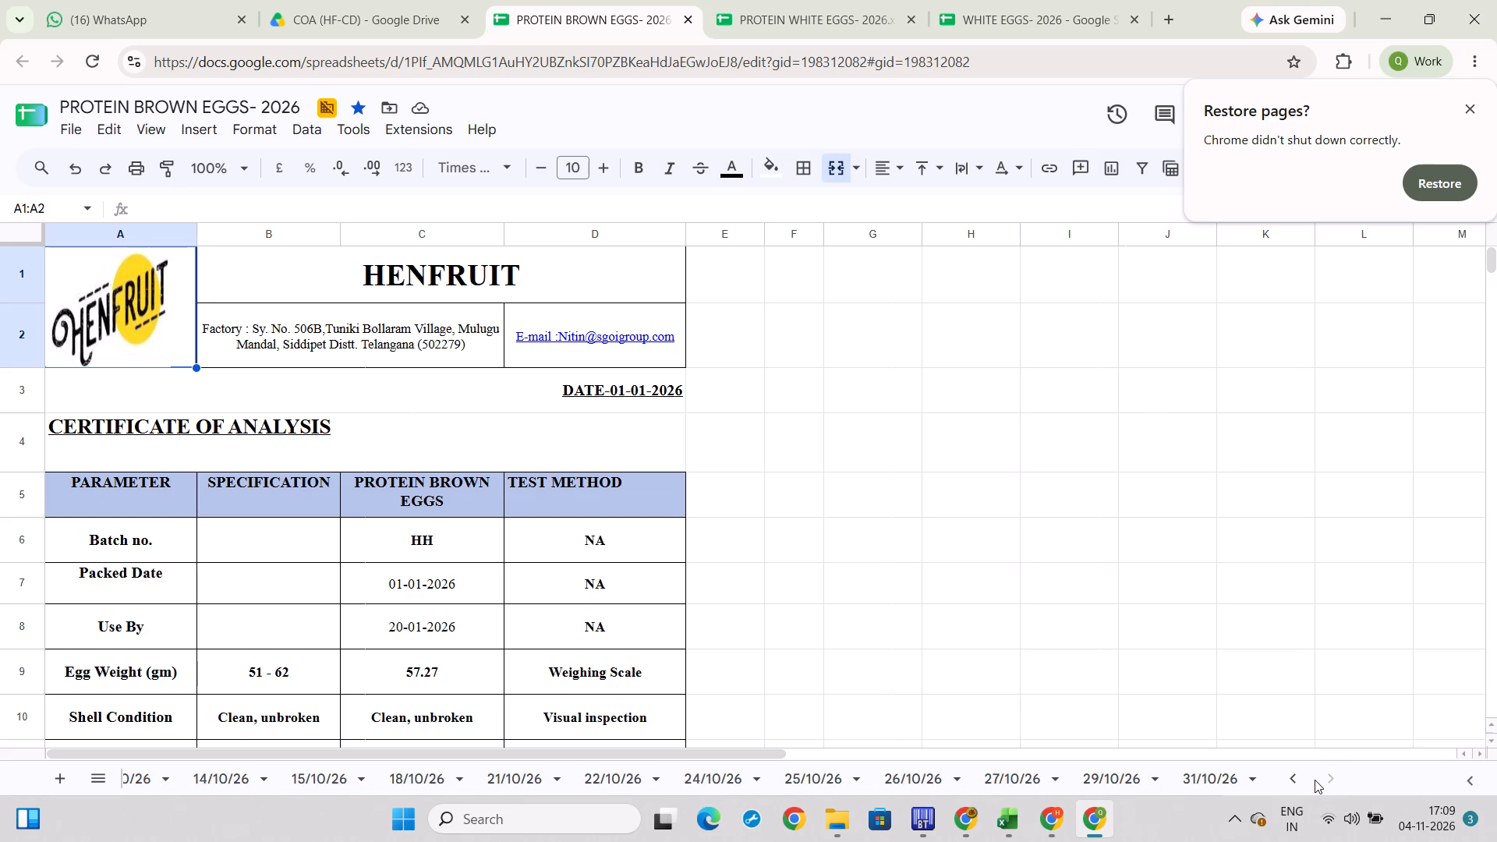
click(1233, 774)
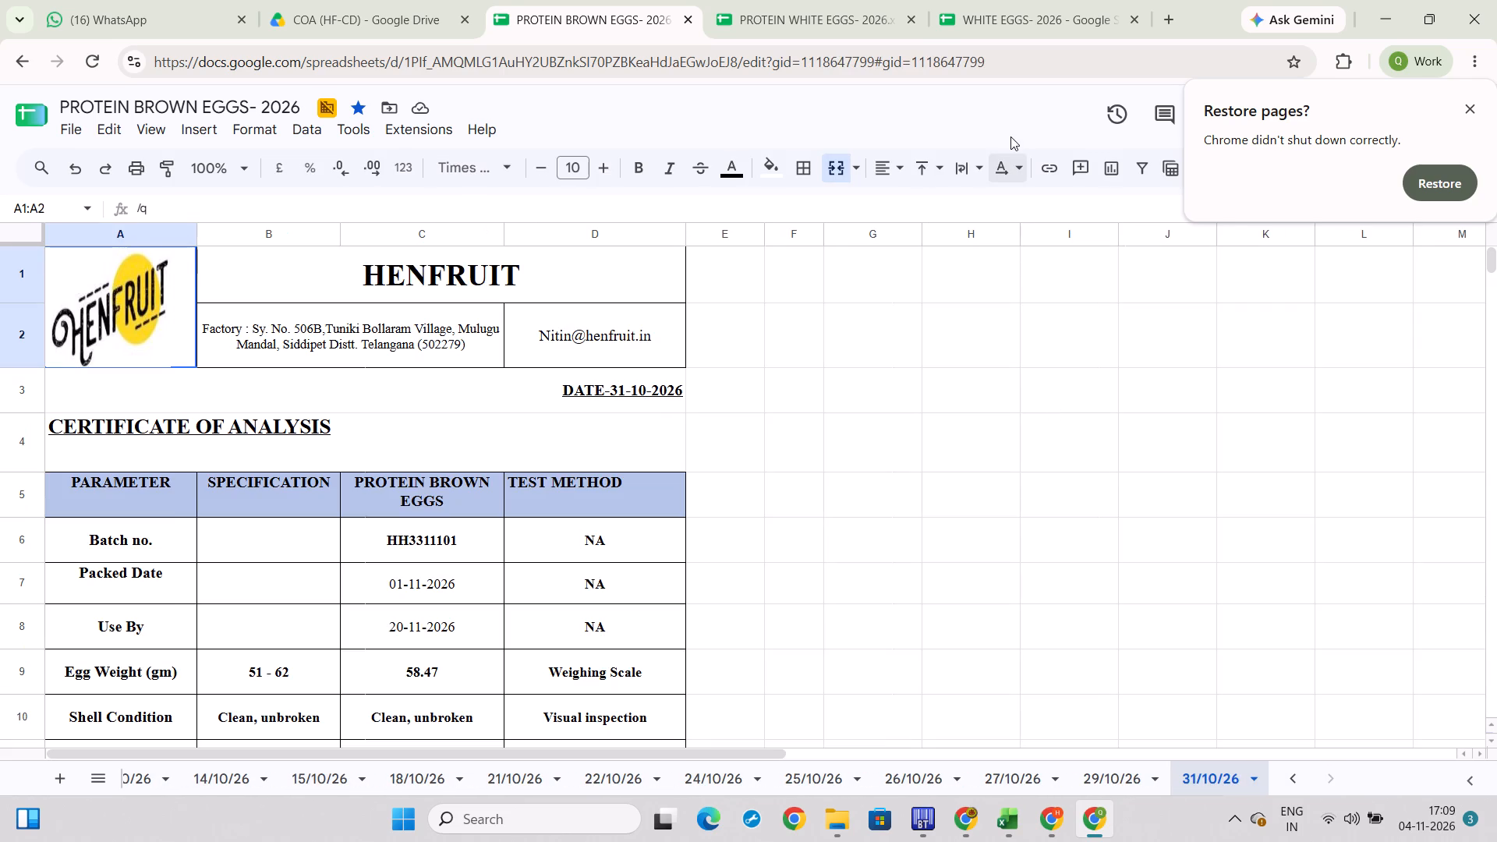
Return to the 31/10/26 certificate of analysis in the WHITE EGGS- 2026 spreadsheet.
click(798, 0)
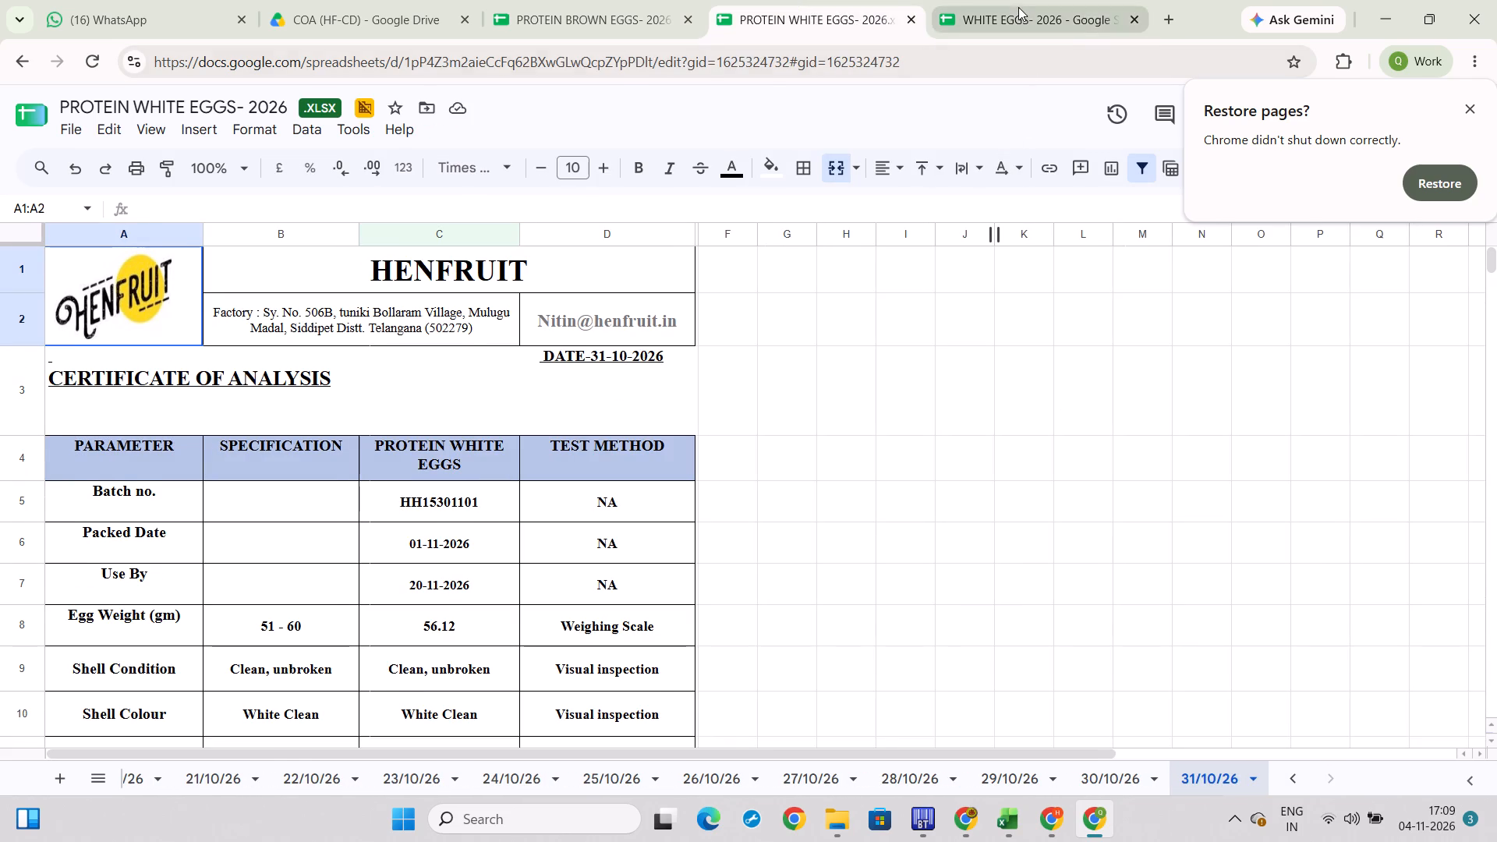
click(1018, 7)
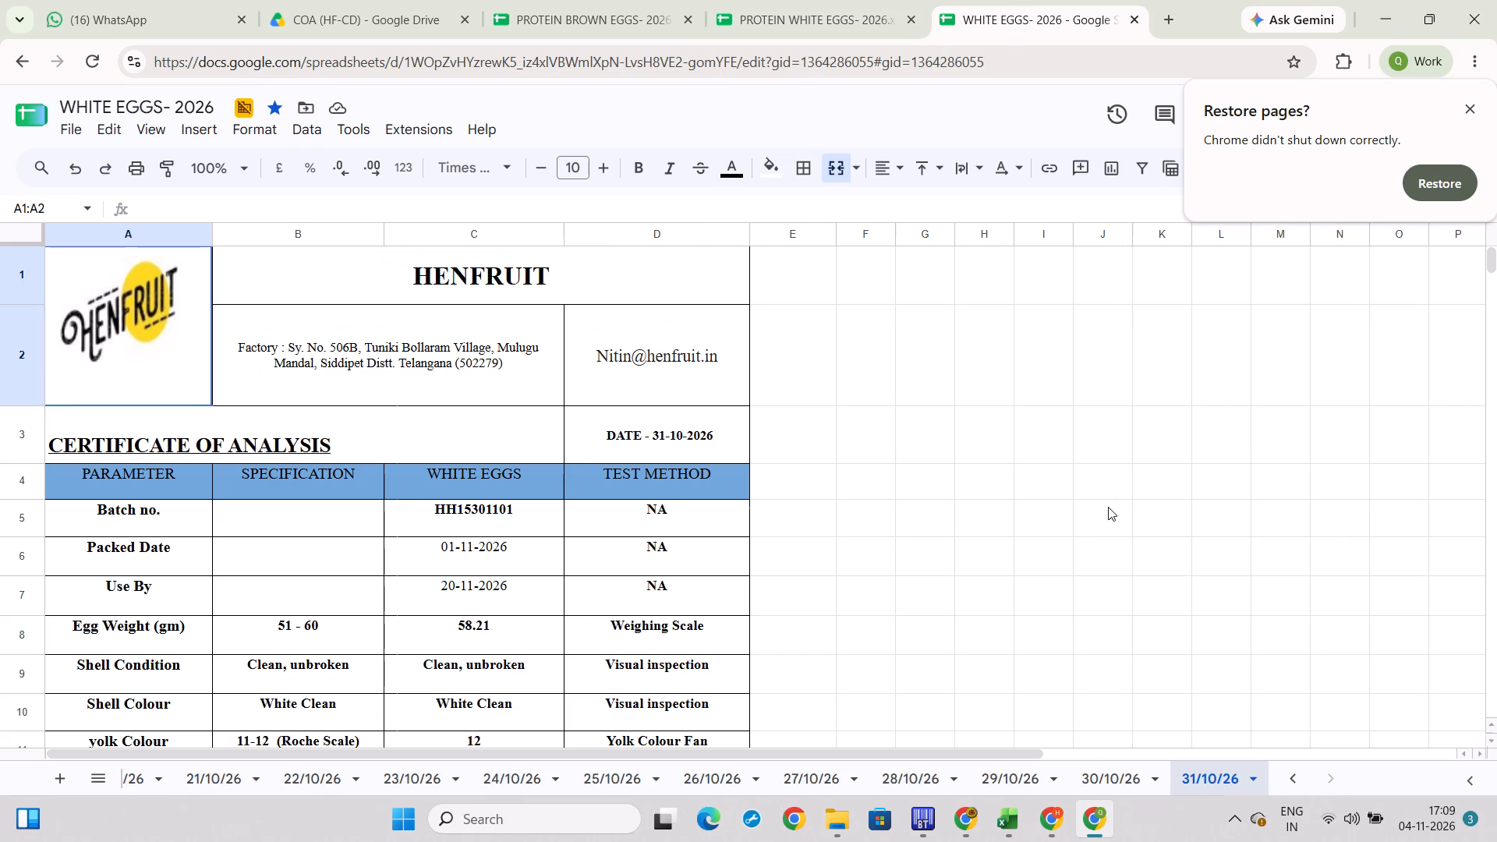
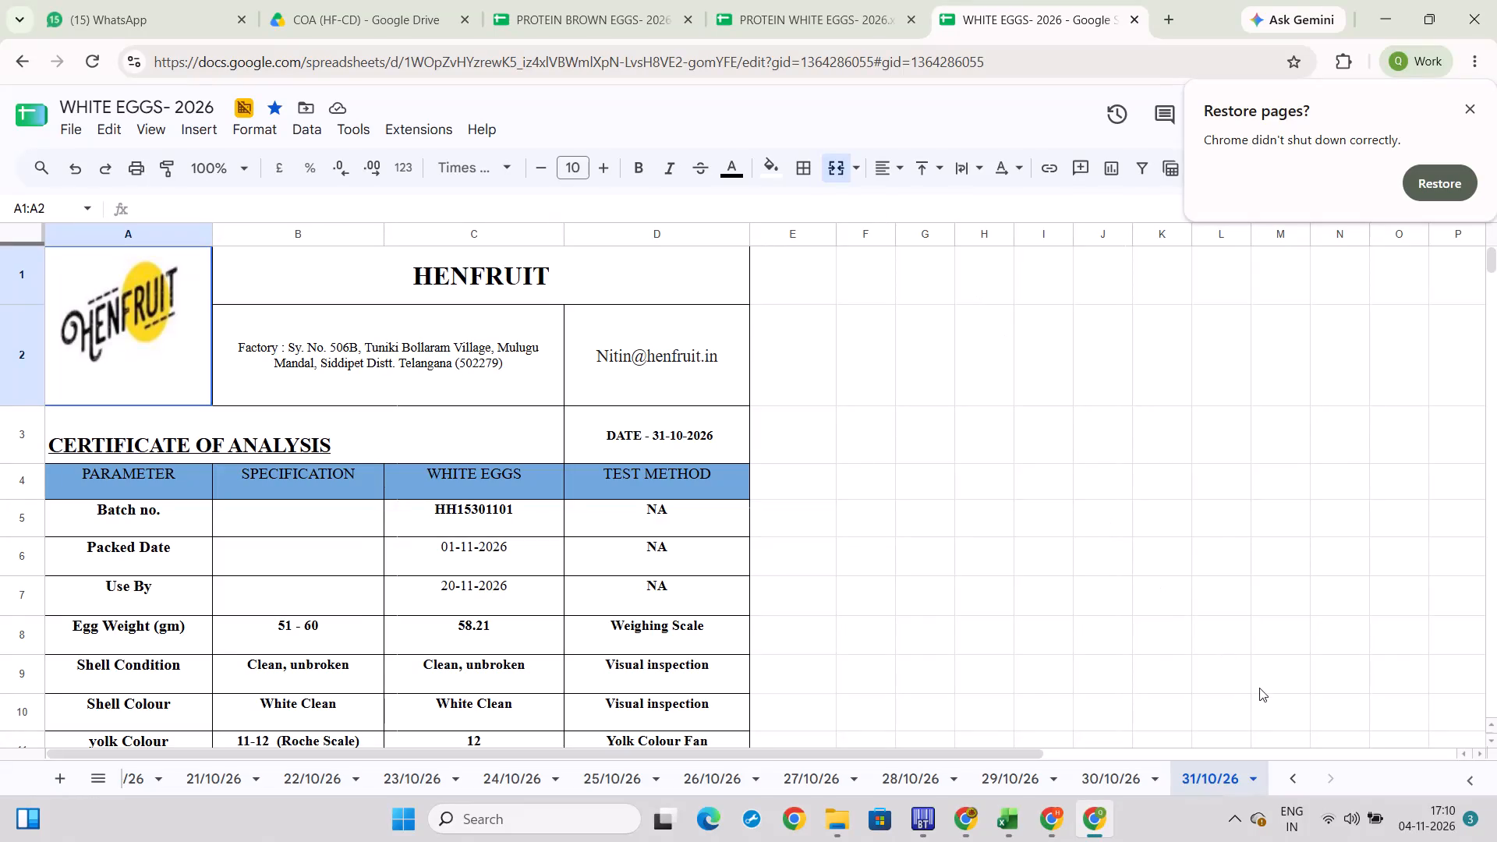
Duplicate the 31/10/26 sheet in WHITE EGGS- 2026 and rename the copy 01/11/26.
click(1251, 778)
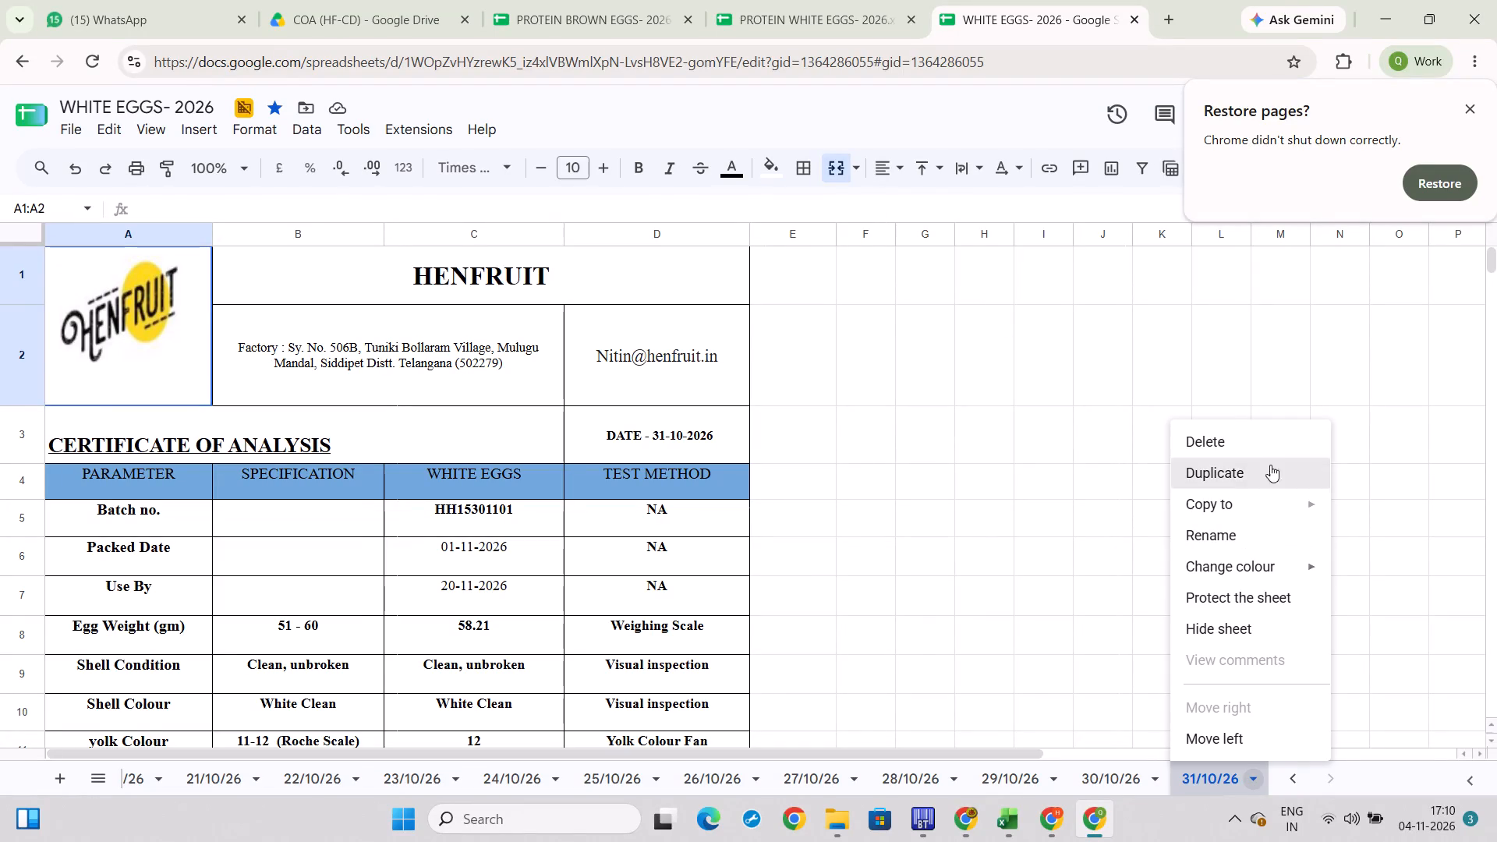
click(1250, 469)
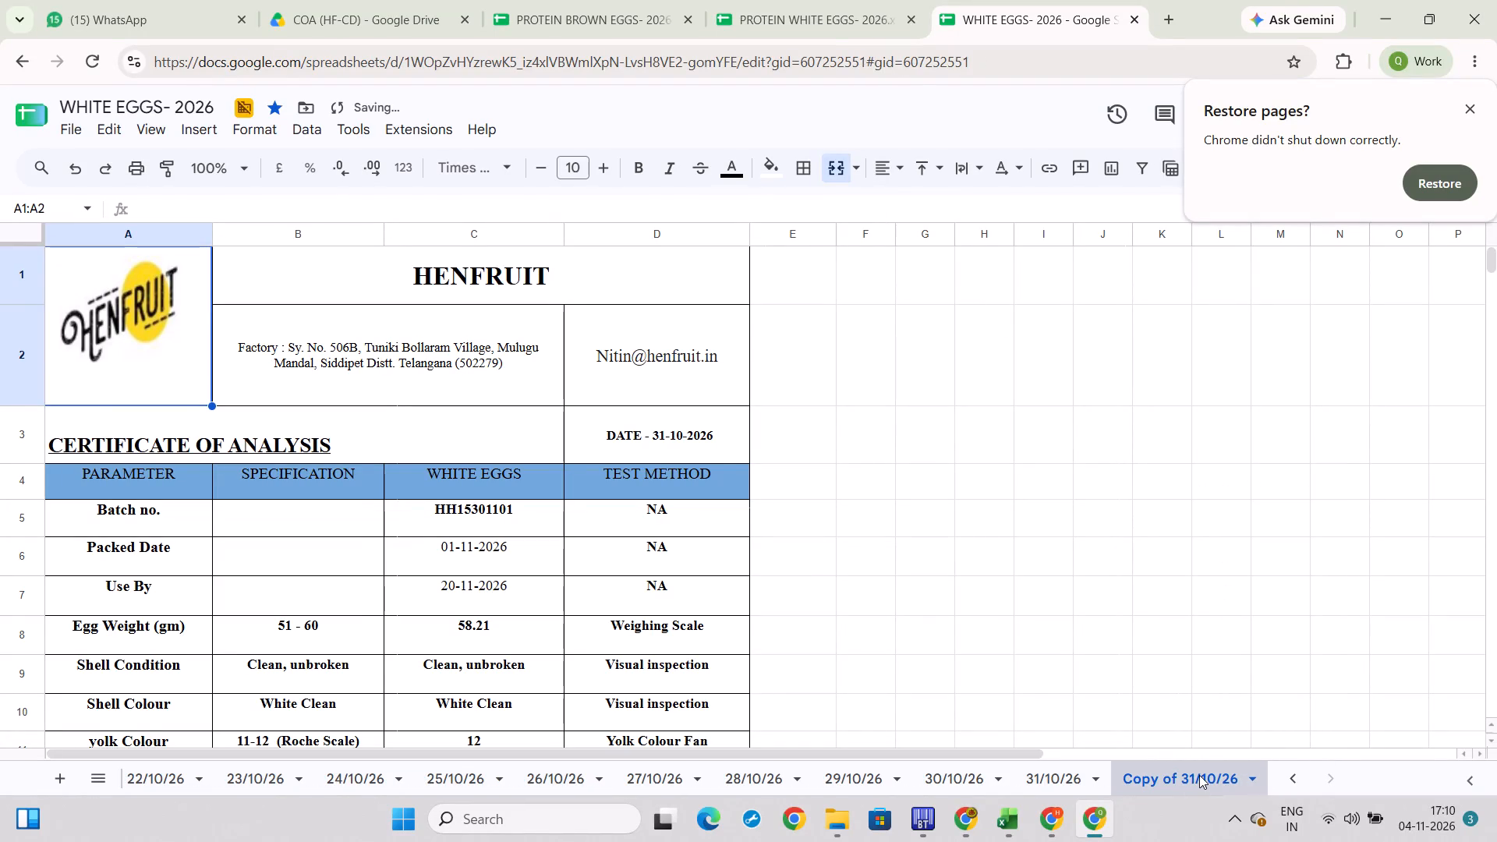
double_click(1199, 775)
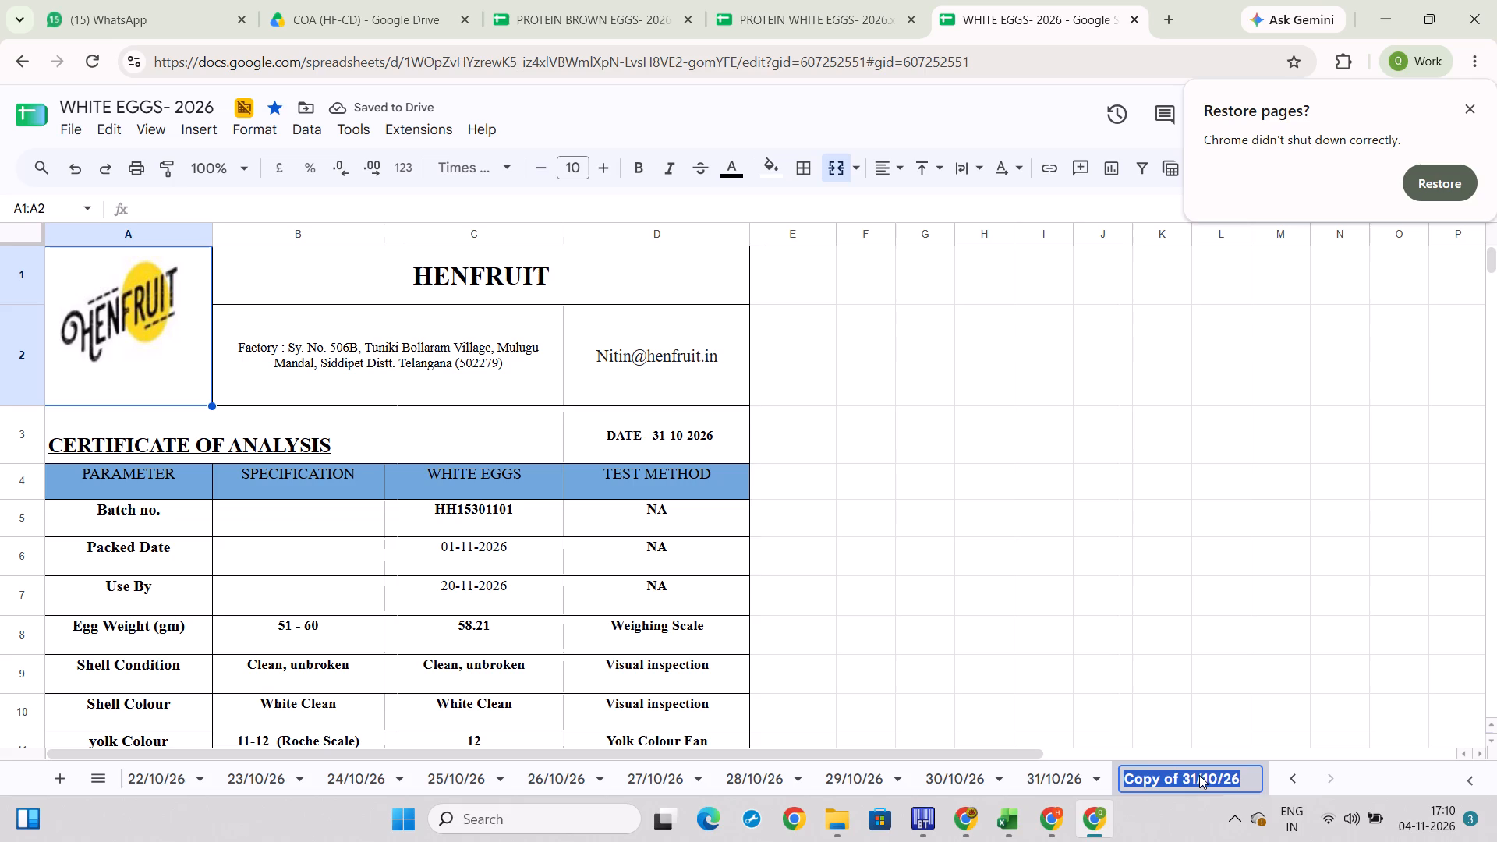
key(BackSpace)
text(01/)
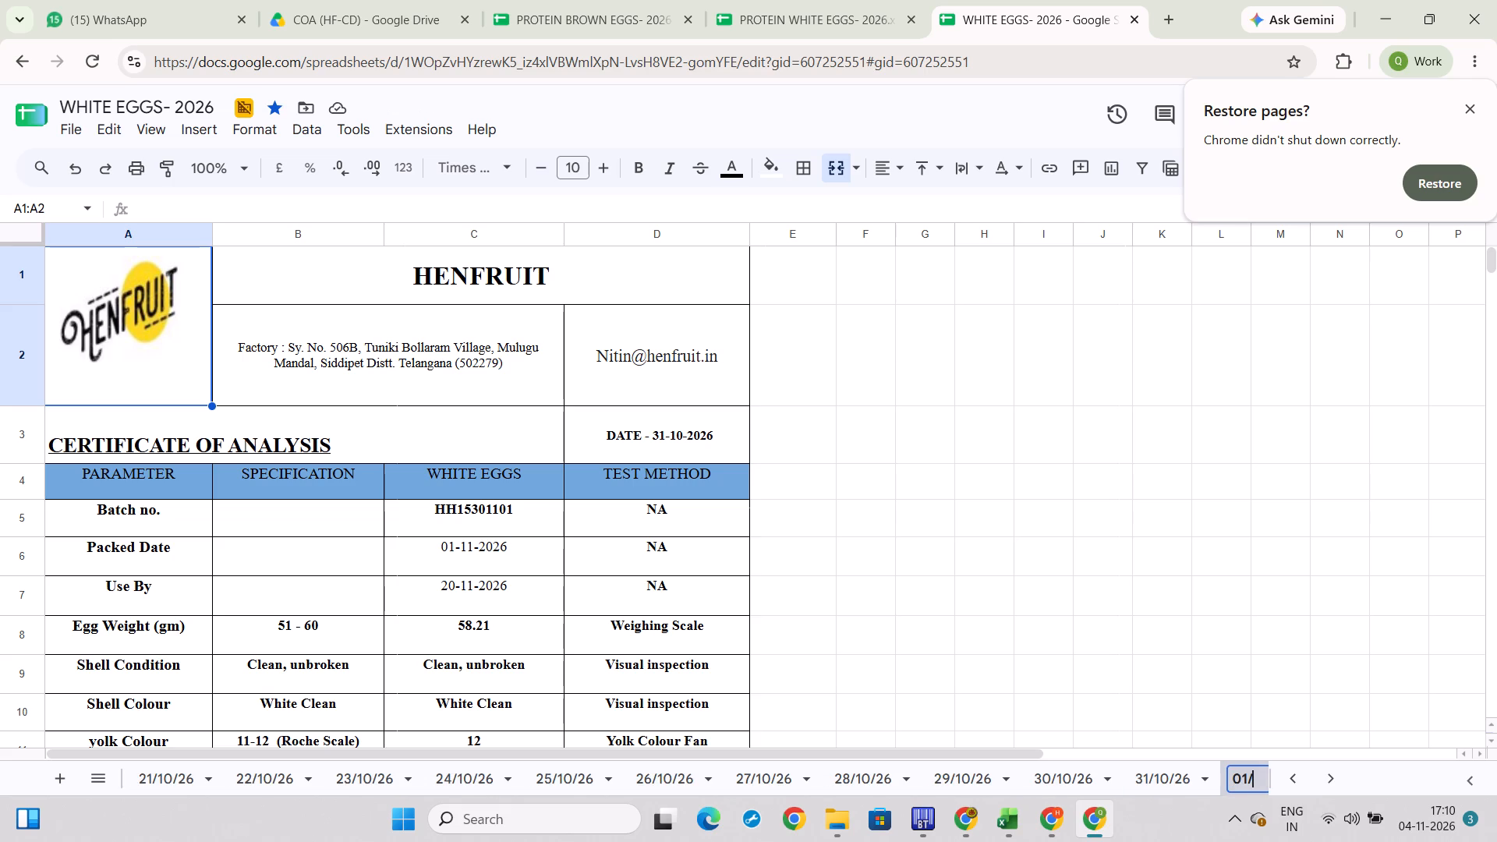
text(11/26)
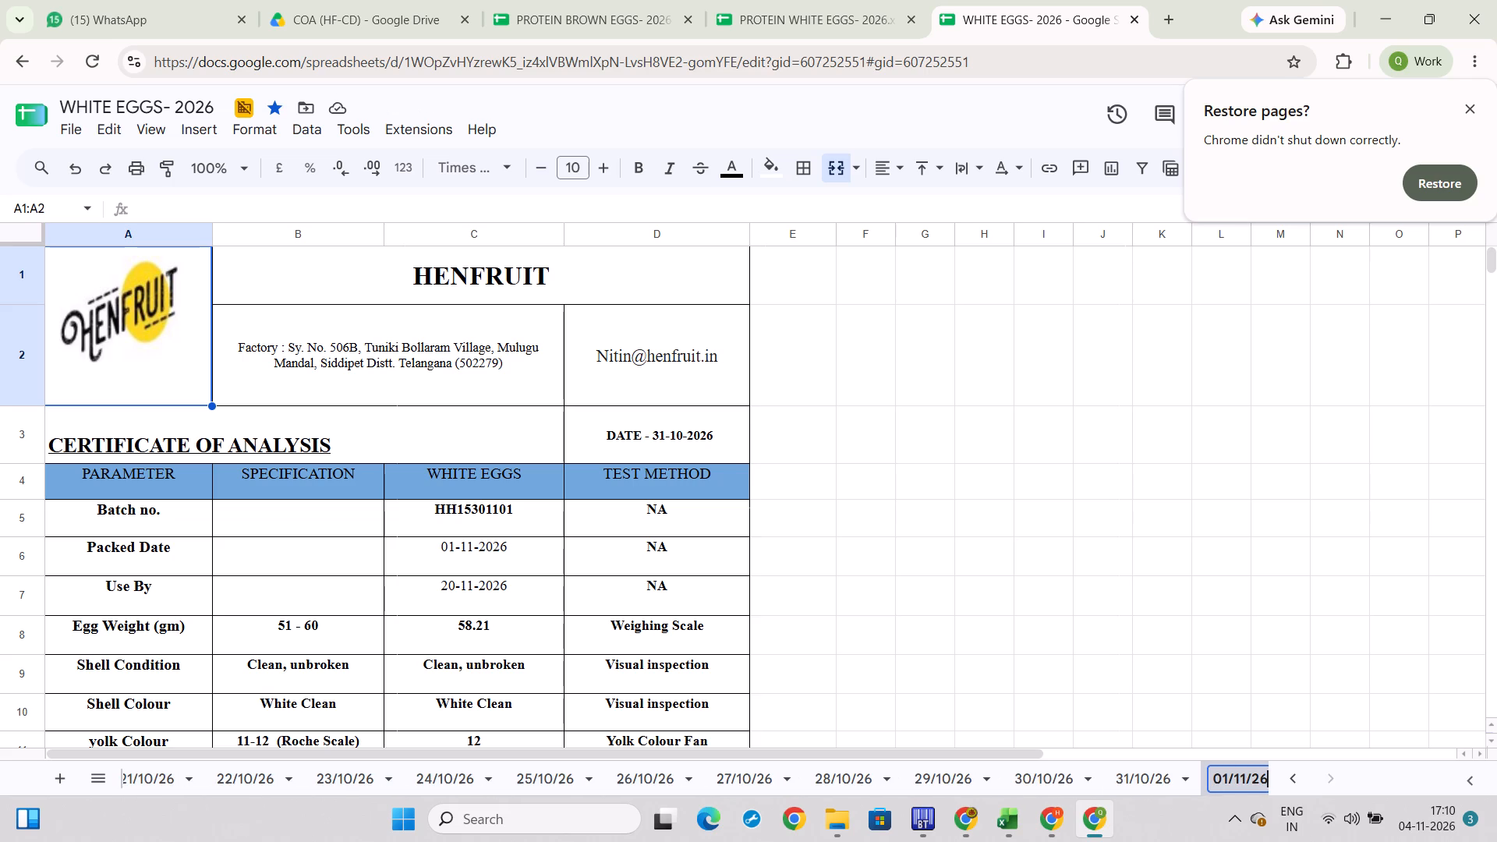
Change the certificate date in cell D3 of the new white eggs sheet to DATE - 01-11-2026.
double_click(662, 437)
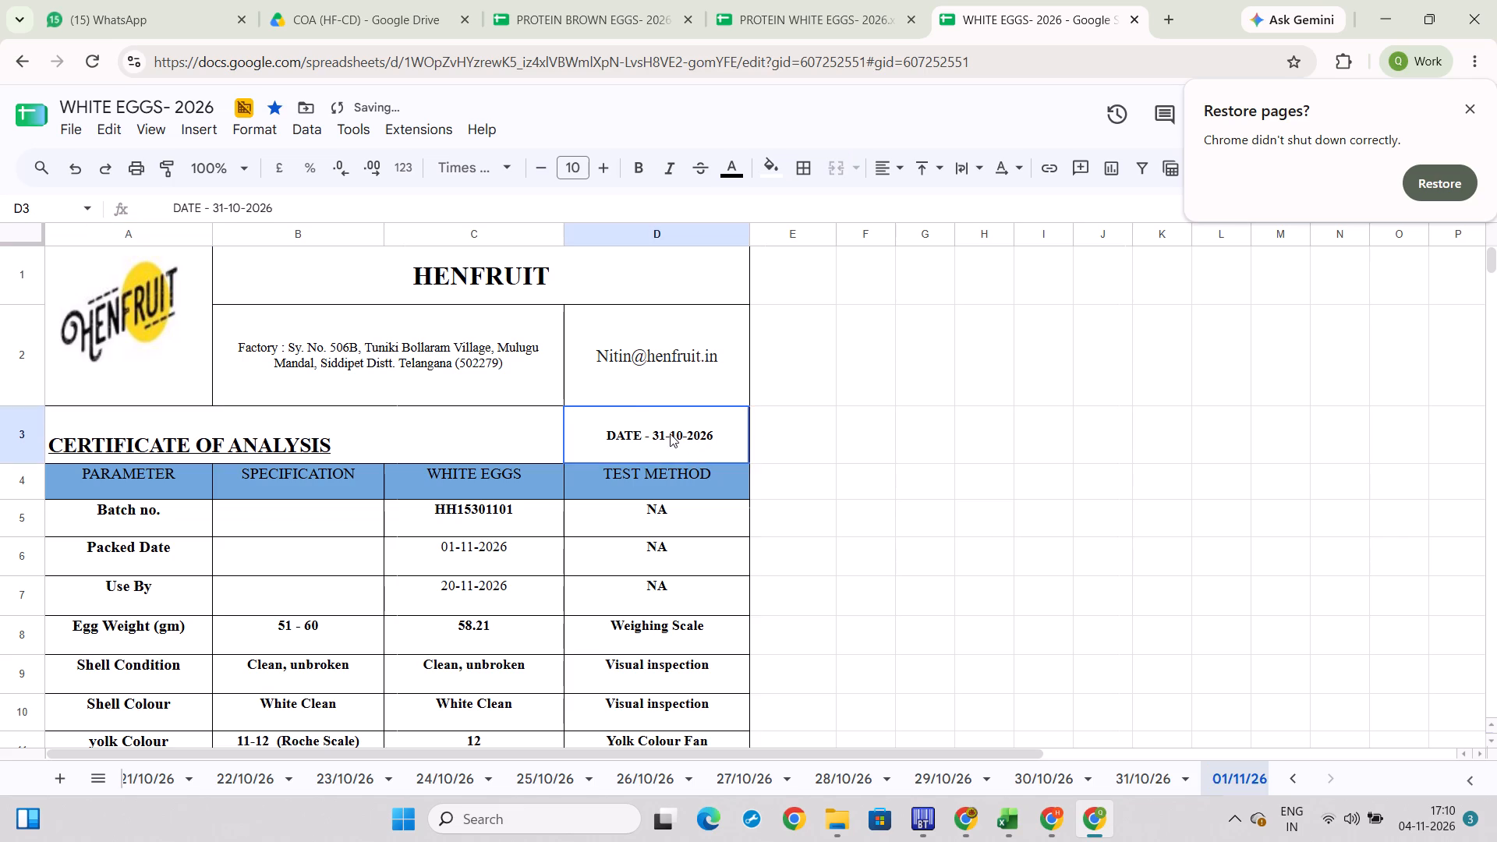
double_click(670, 433)
click(660, 416)
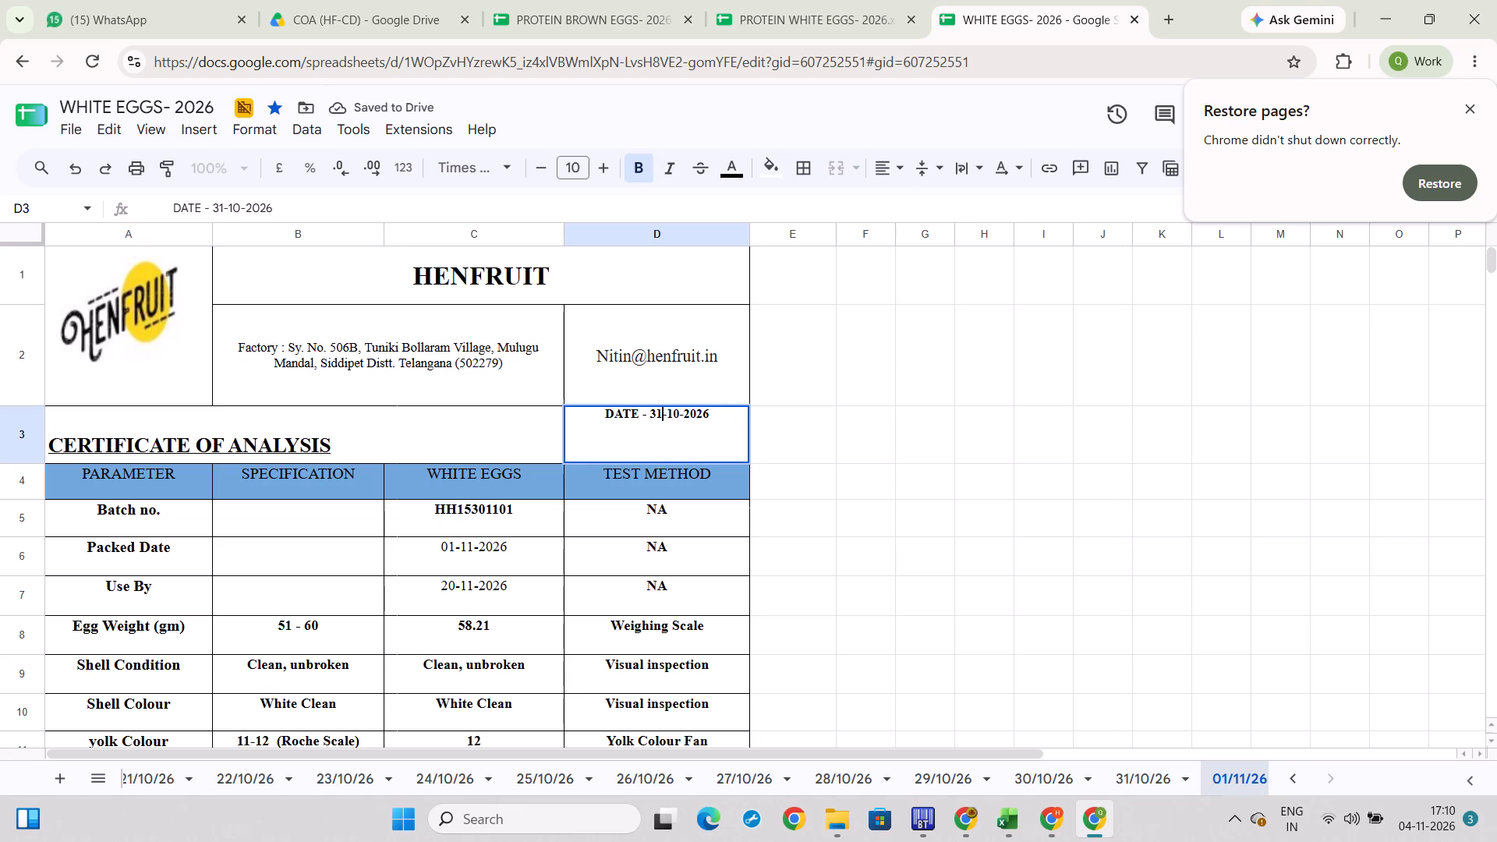
key(BackSpace)
key(BackSpace)
text(01)
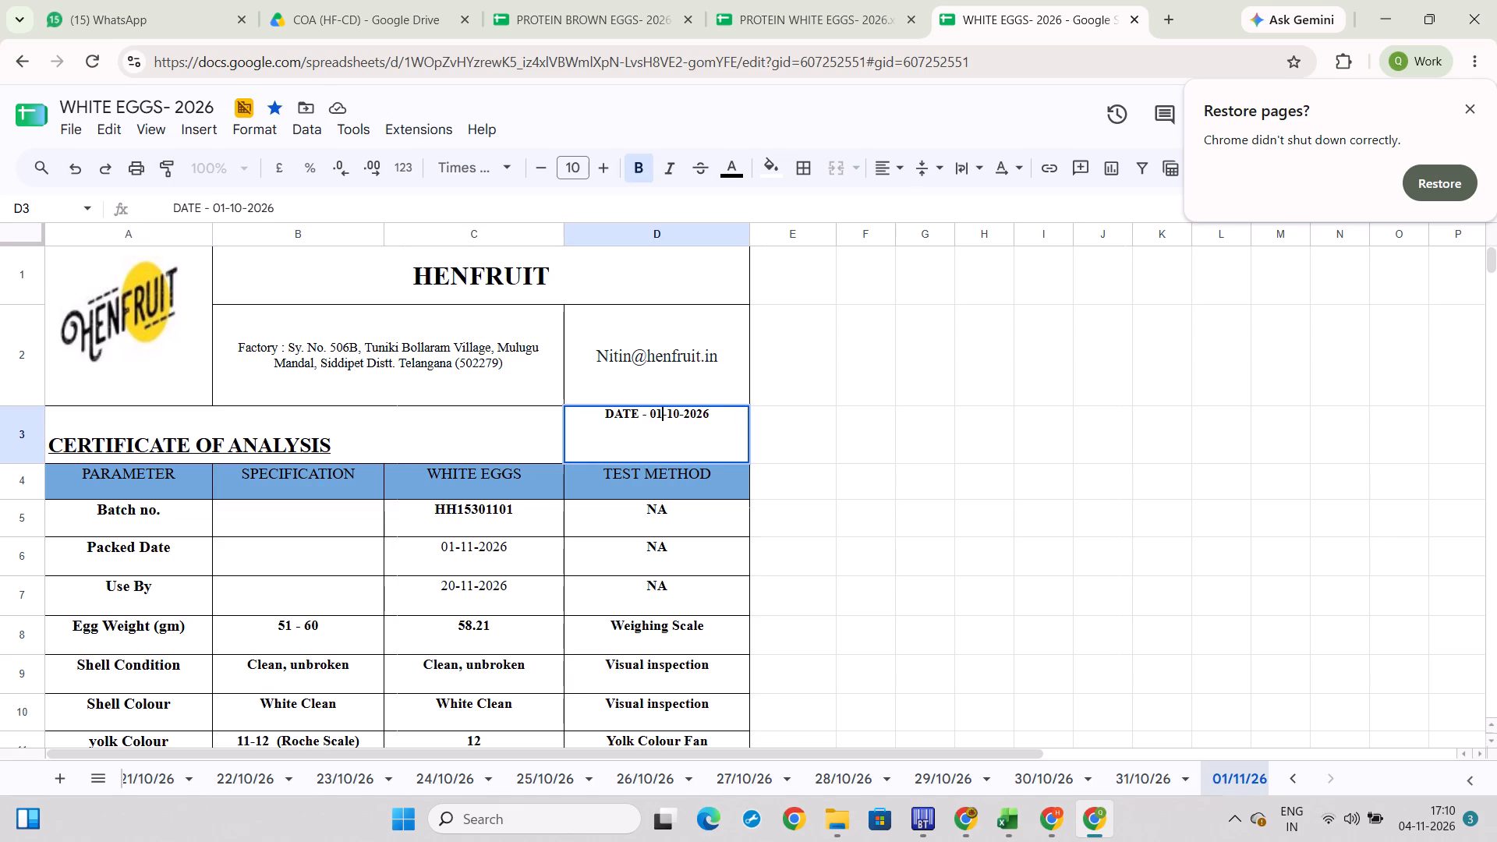
double_click(521, 522)
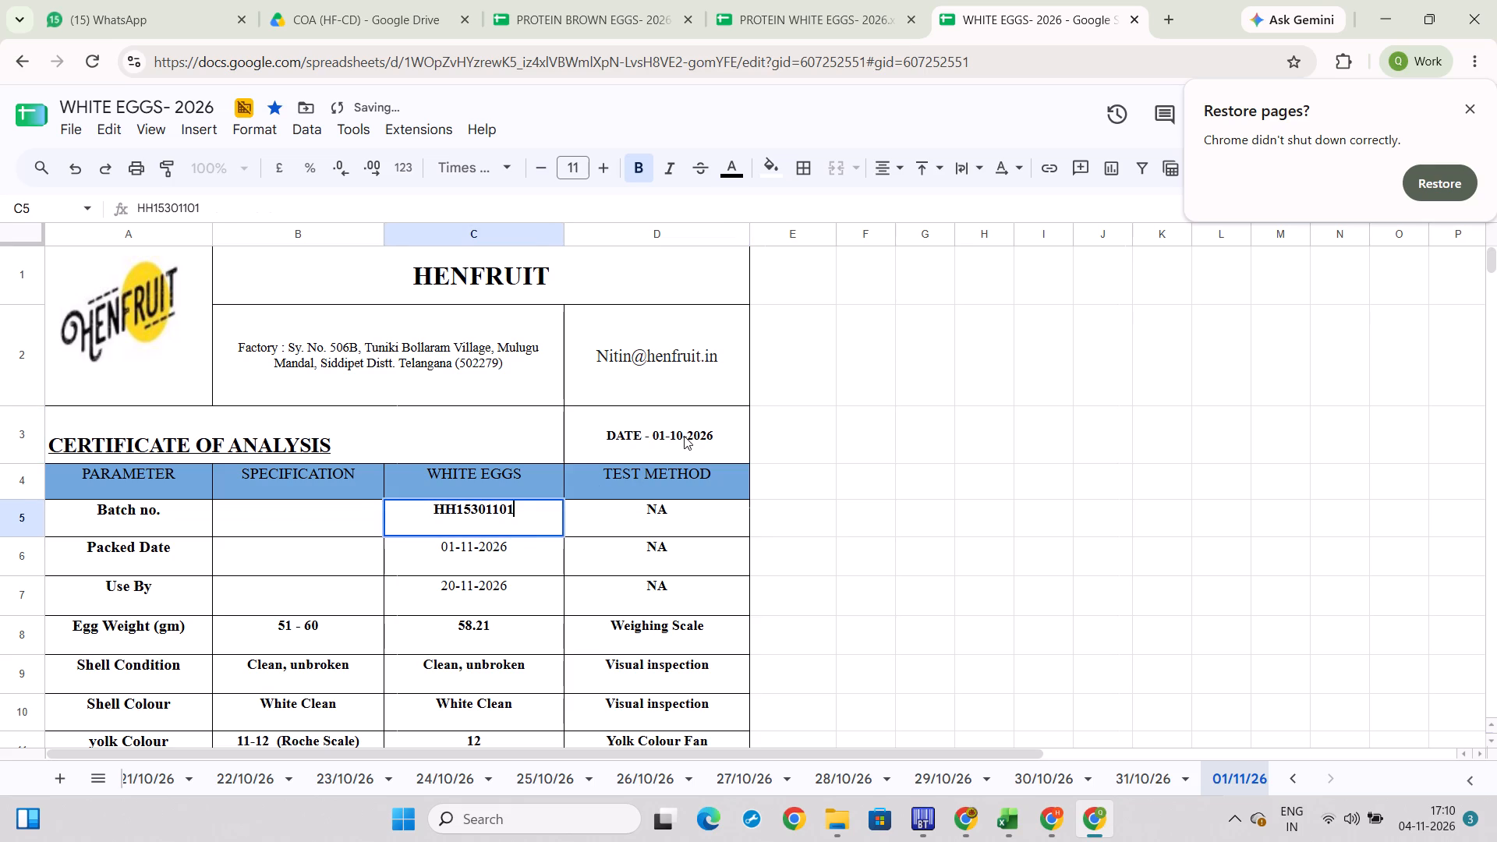
double_click(684, 436)
click(681, 416)
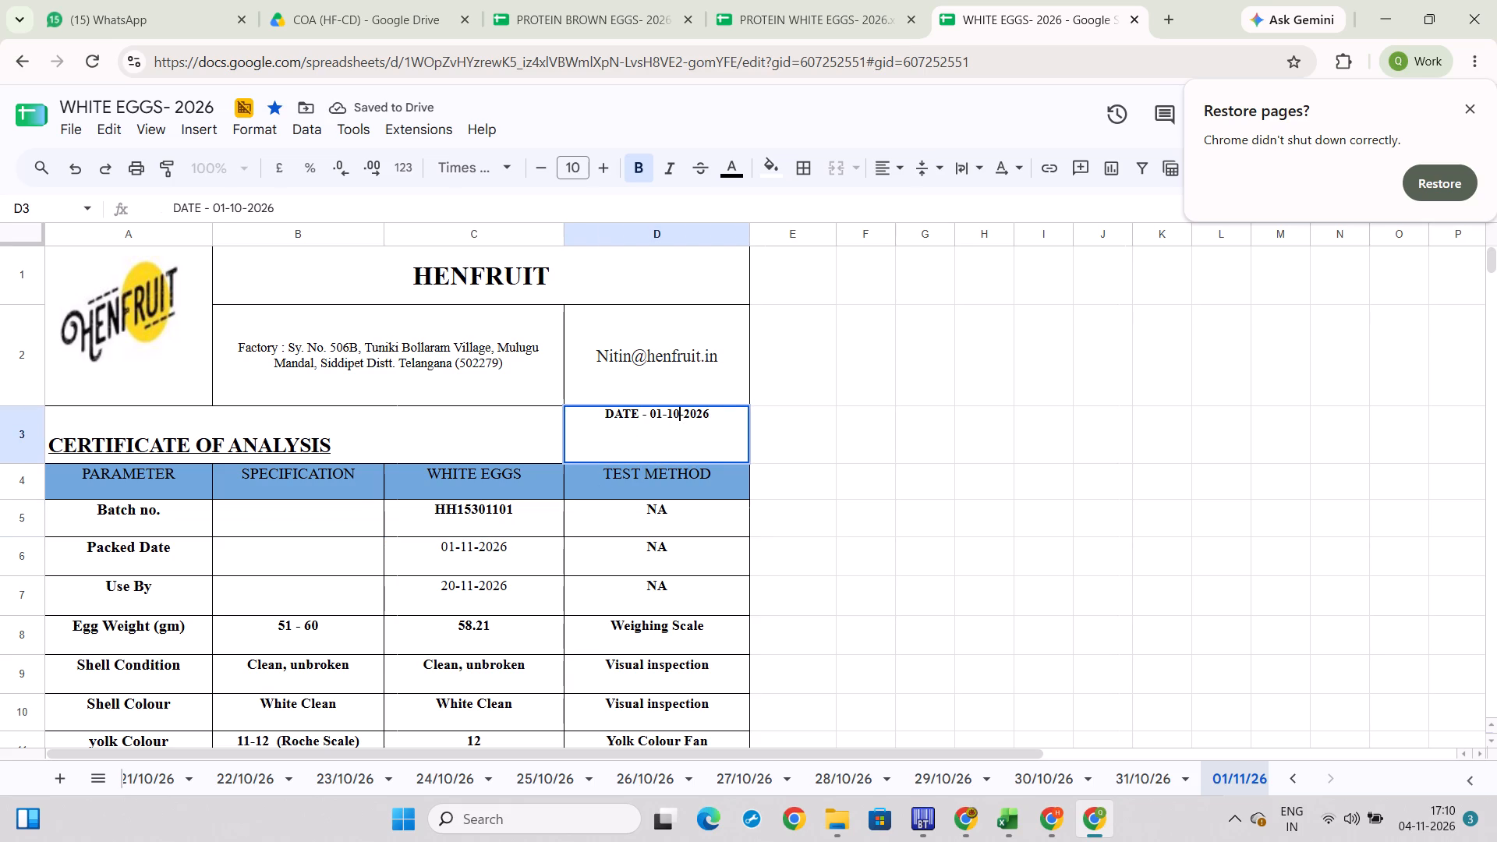
key(BackSpace)
key(BackSpace)
text(11)
Replace the white eggs batch number in cell C5 with HH7311102.
double_click(532, 511)
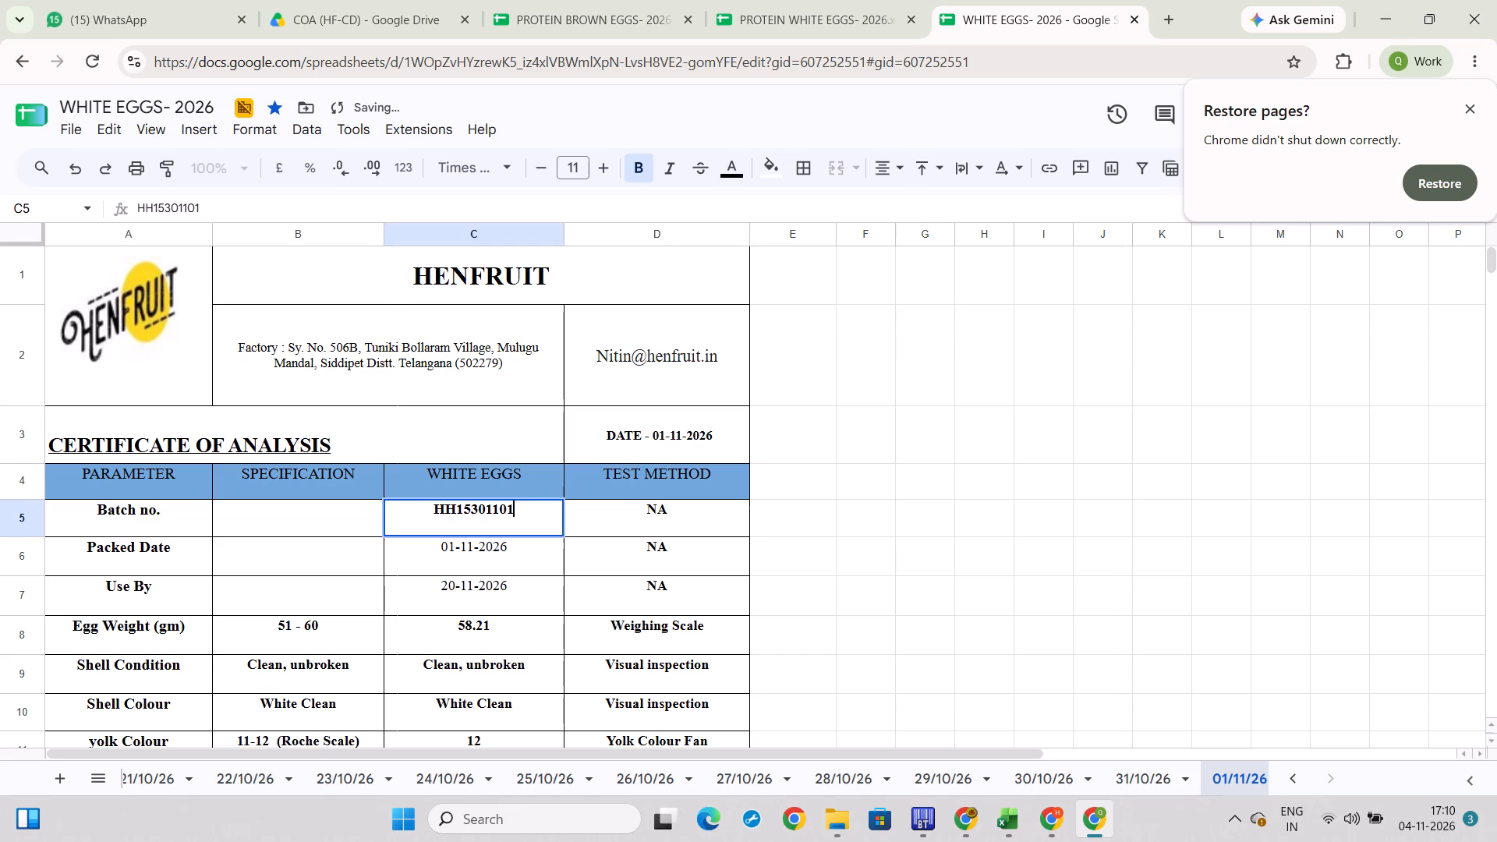
key(BackSpace)
key(equal)
key(BackSpace)
key(BackSpace)
key(BackSpace)
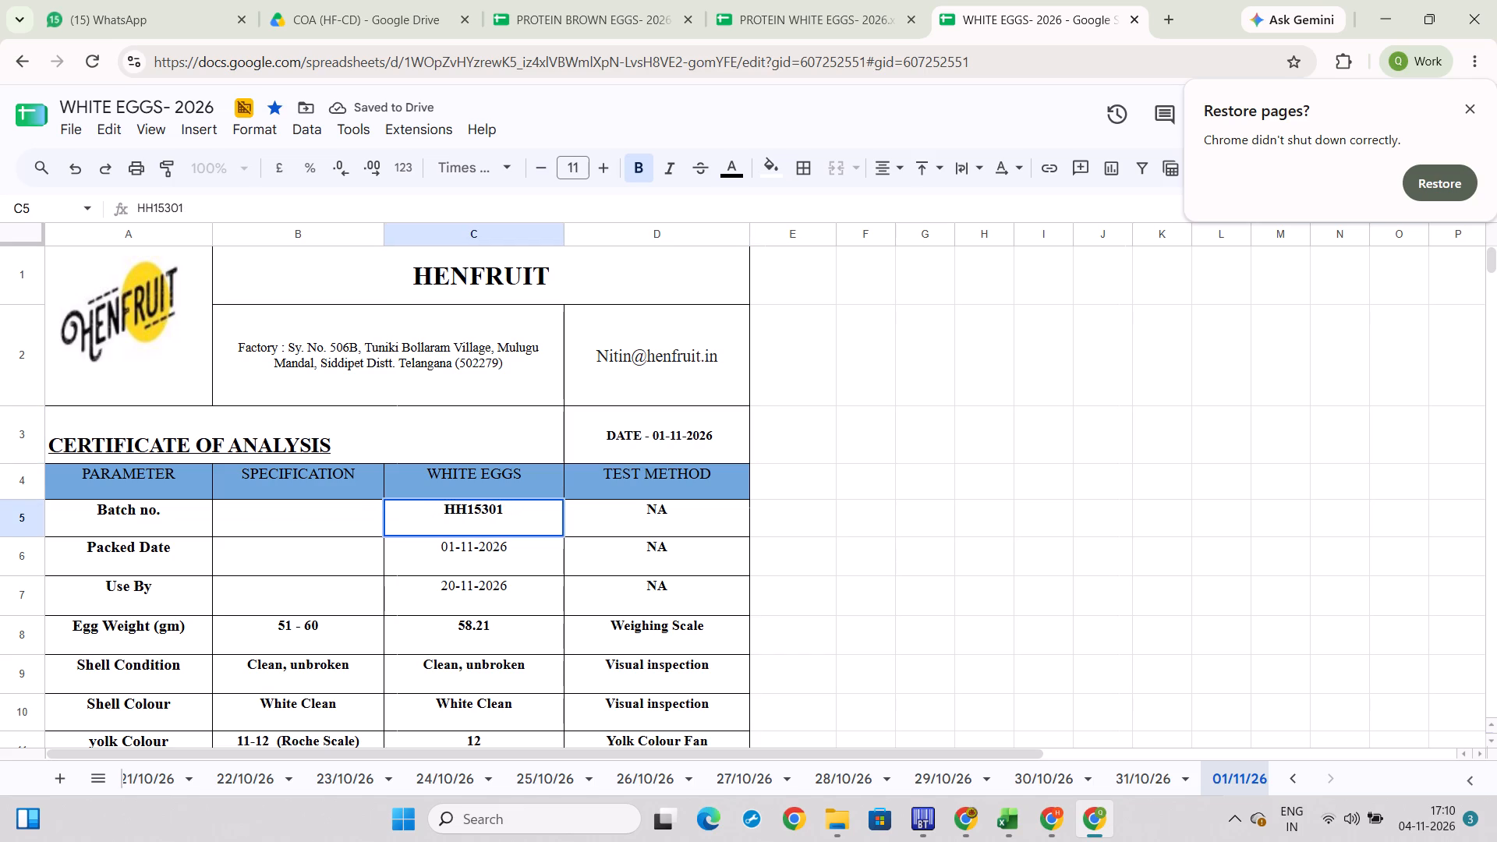
key(BackSpace)
key(BackSpace)
key(BackSpace)
key(BackSpace)
key(BackSpace)
key(7)
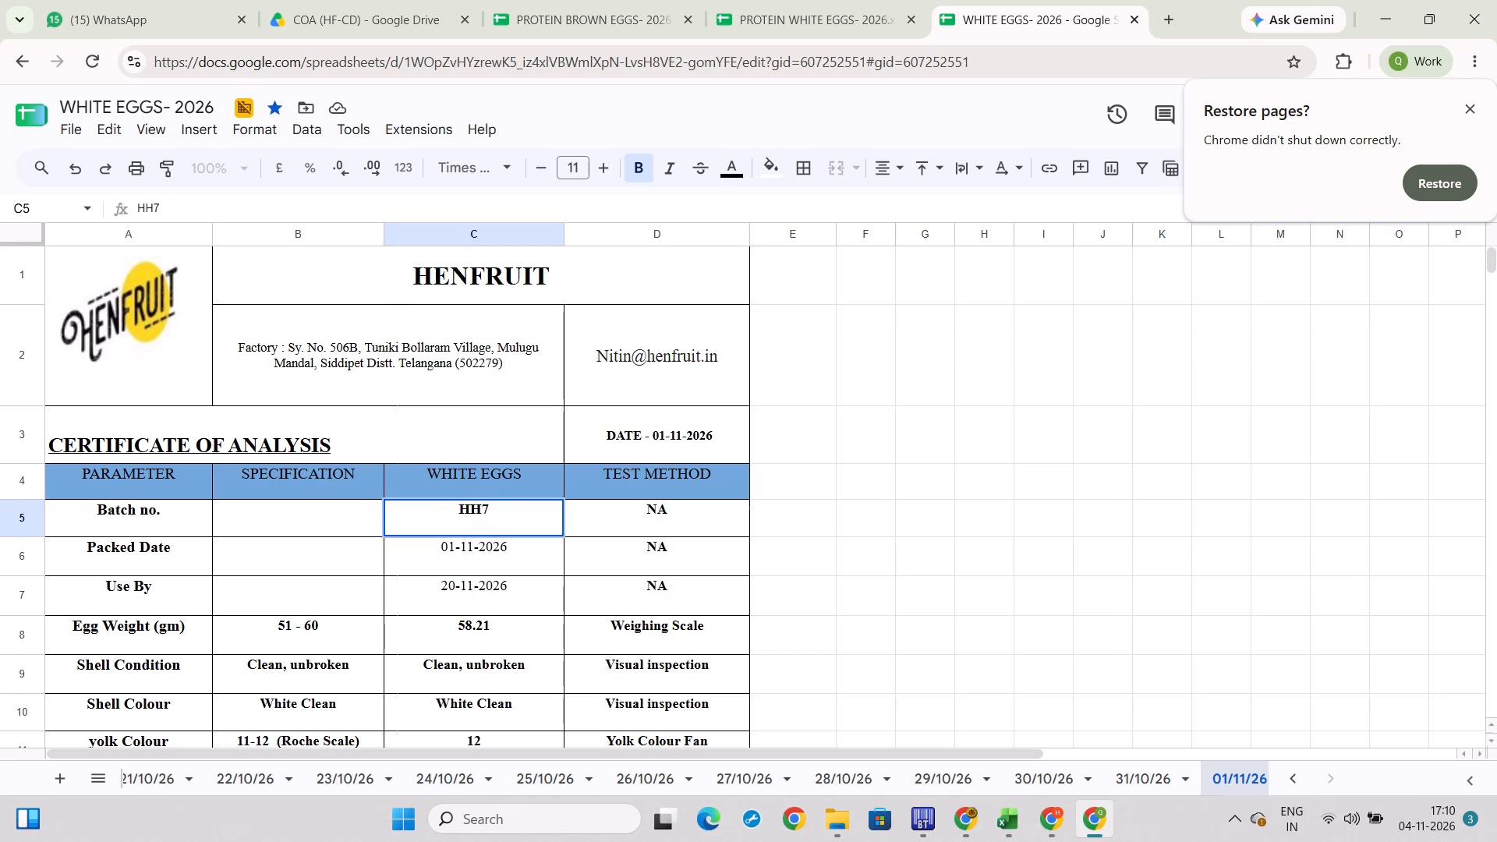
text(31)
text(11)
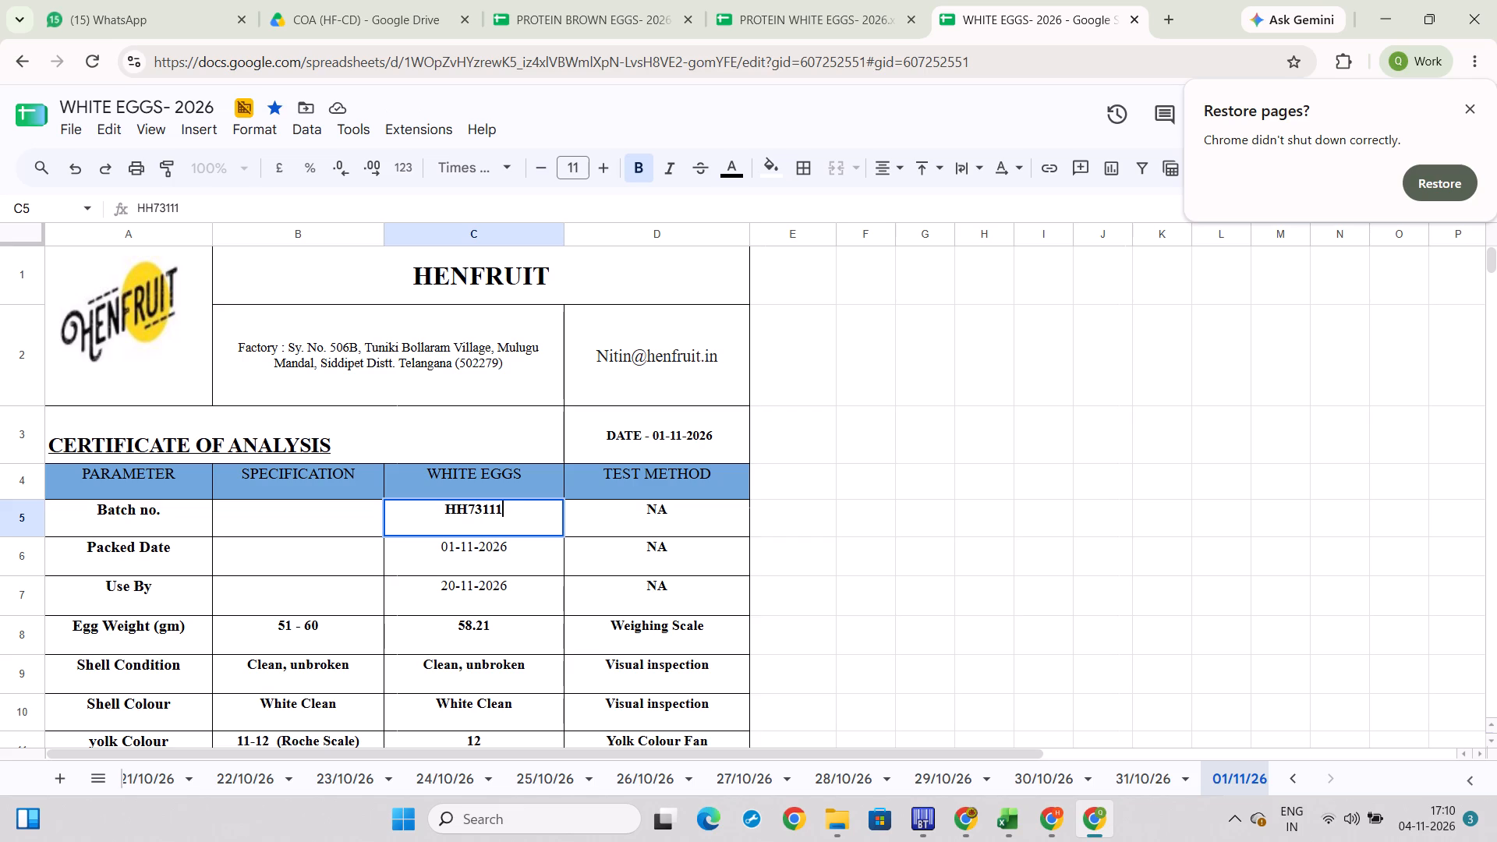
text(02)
Set the white eggs Packed Date to 02-11-2026 and the Use By date to 21-11-2026.
double_click(535, 557)
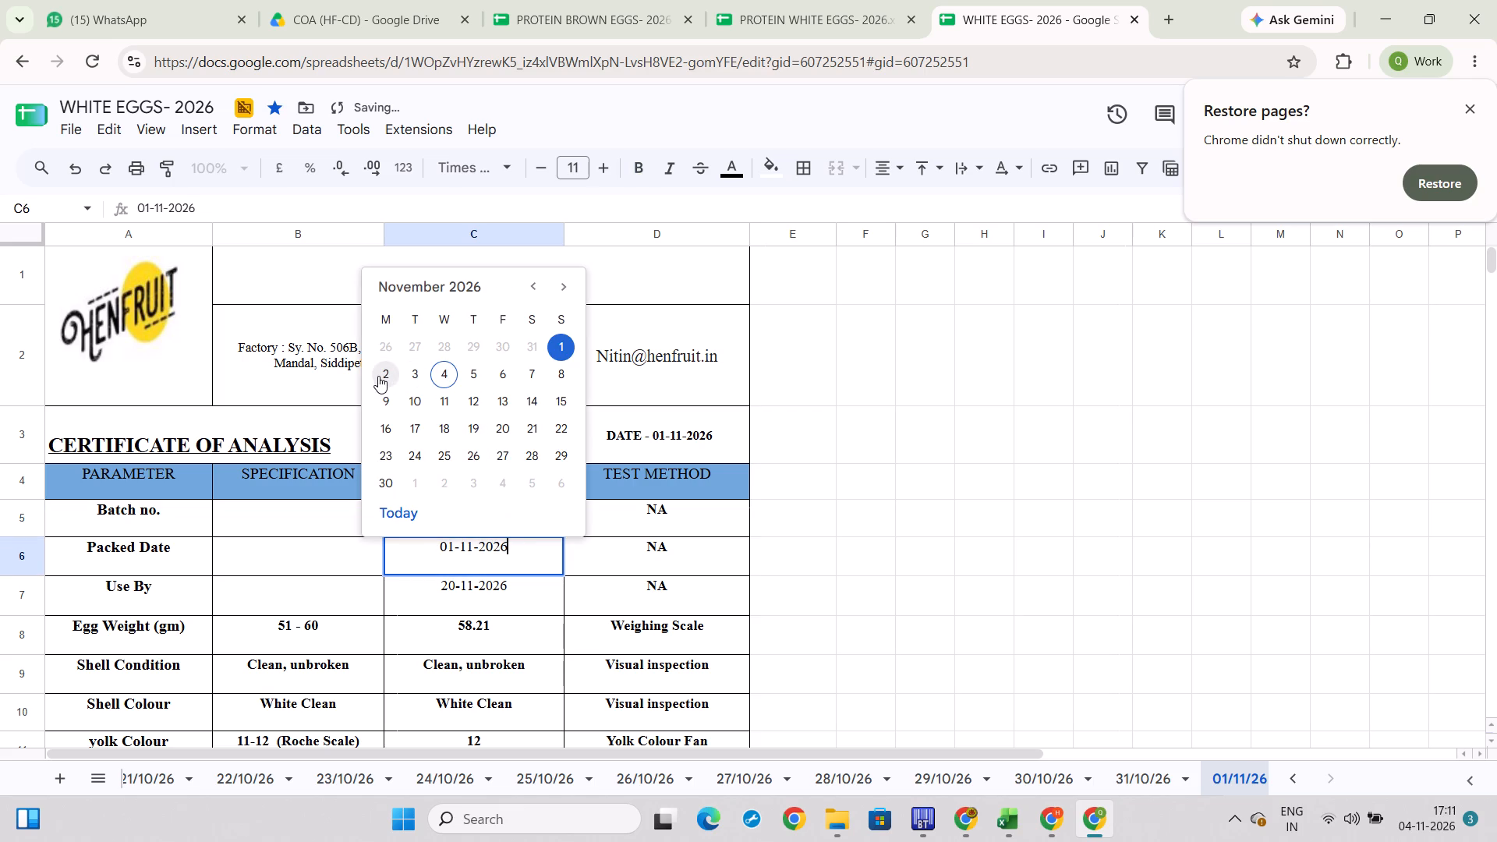
click(378, 376)
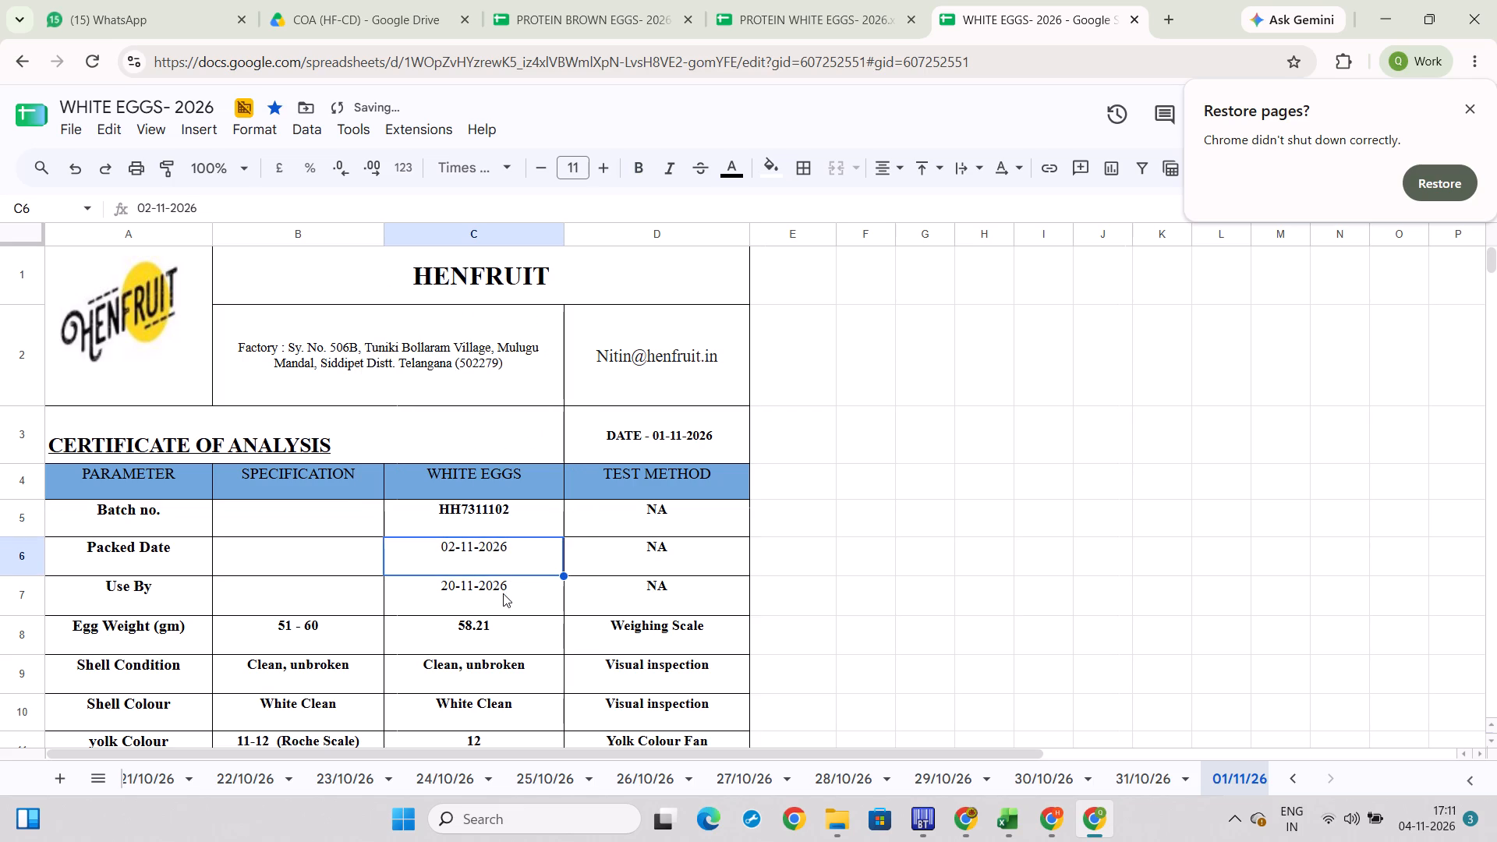
double_click(503, 593)
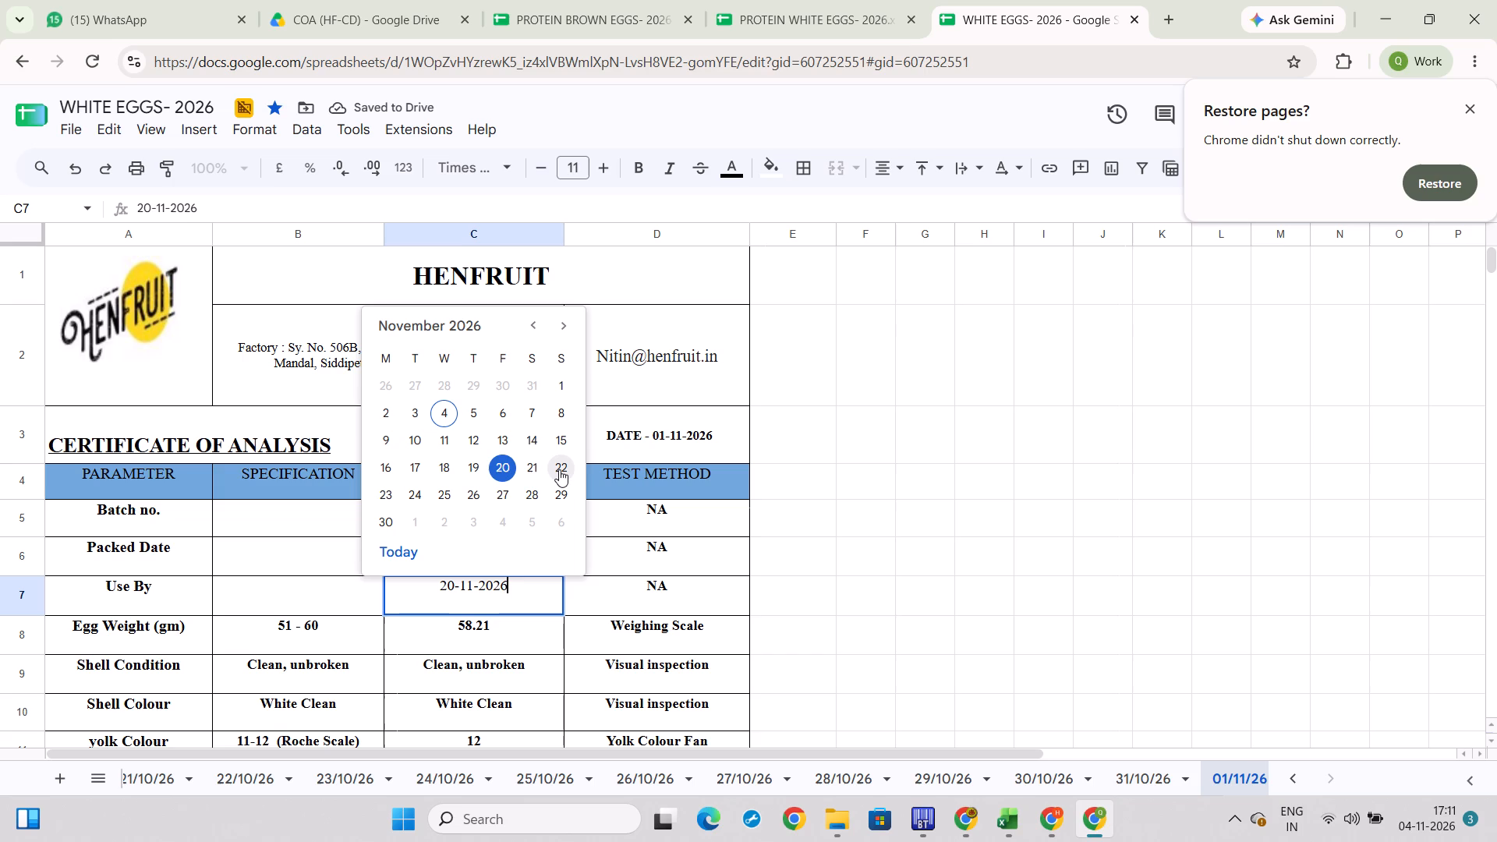
click(540, 469)
Set the white eggs Egg Weight (gm) result in cell C8 to 56.32.
double_click(526, 631)
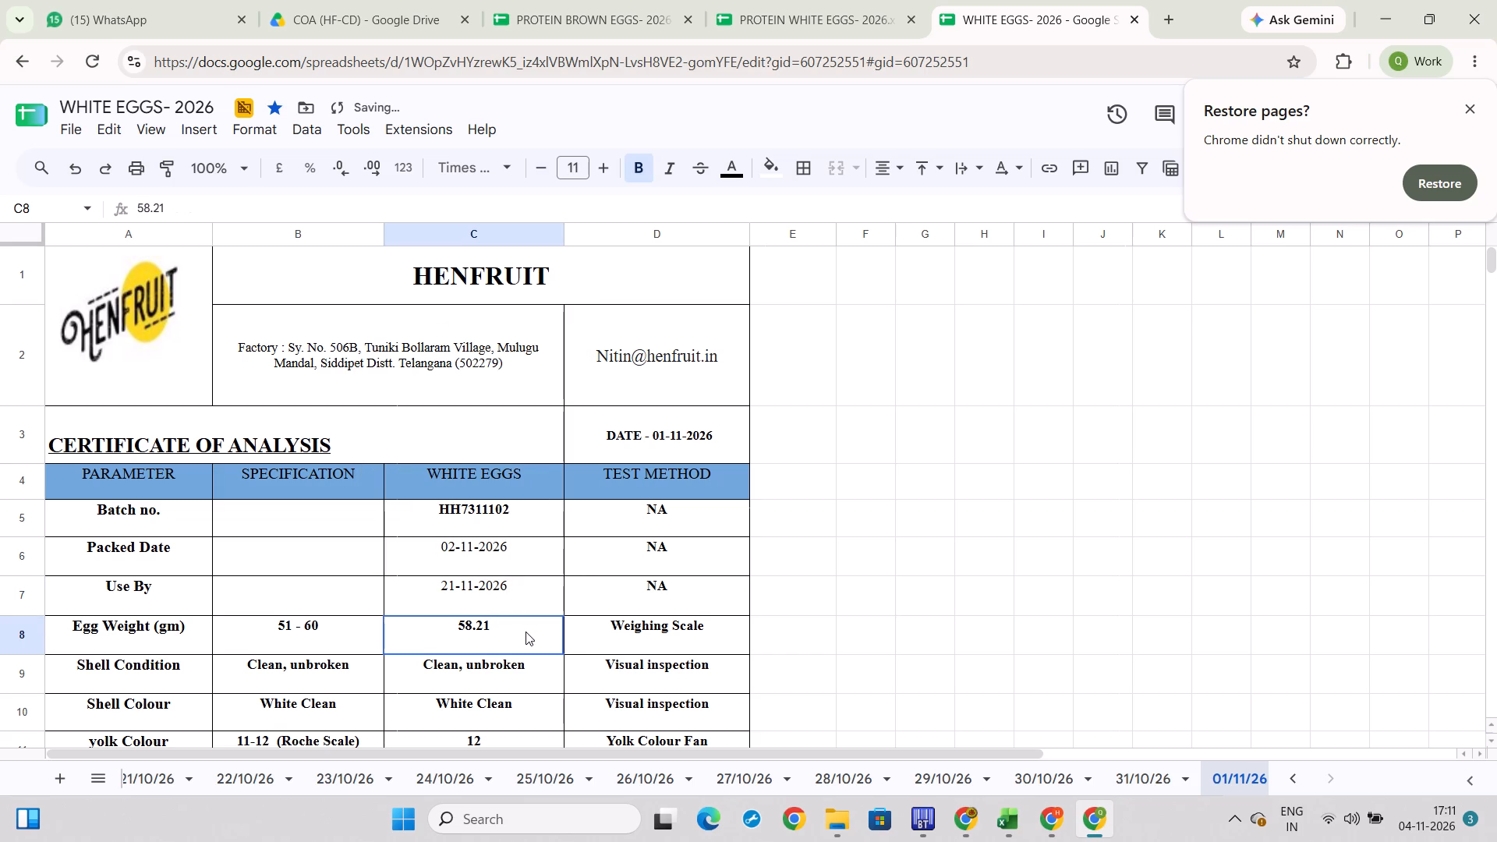
key(BackSpace)
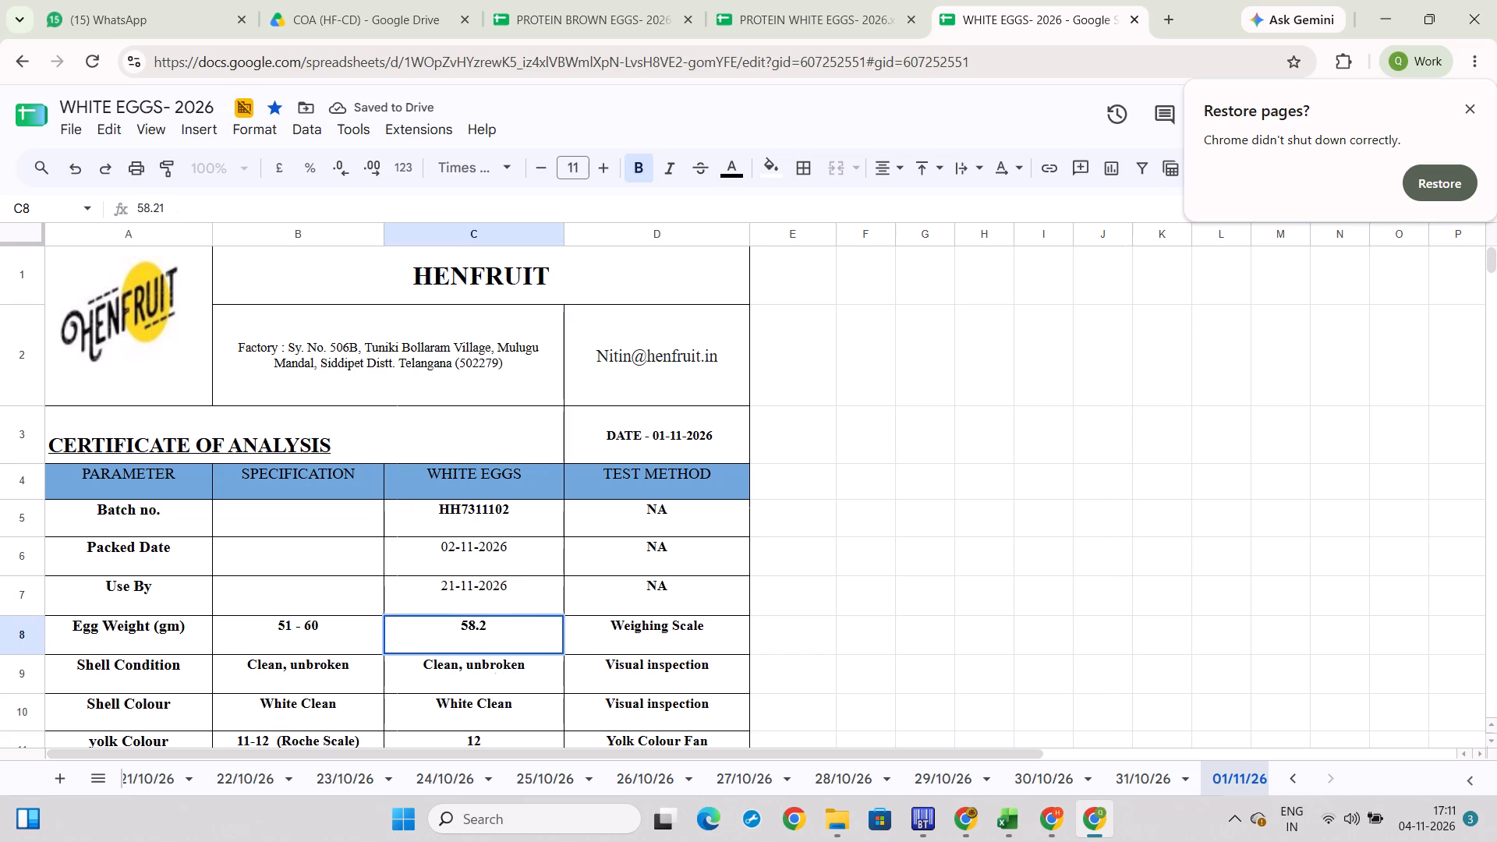
key(BackSpace)
key(BackSpace)
key(BackSpace)
text(6.)
text(32)
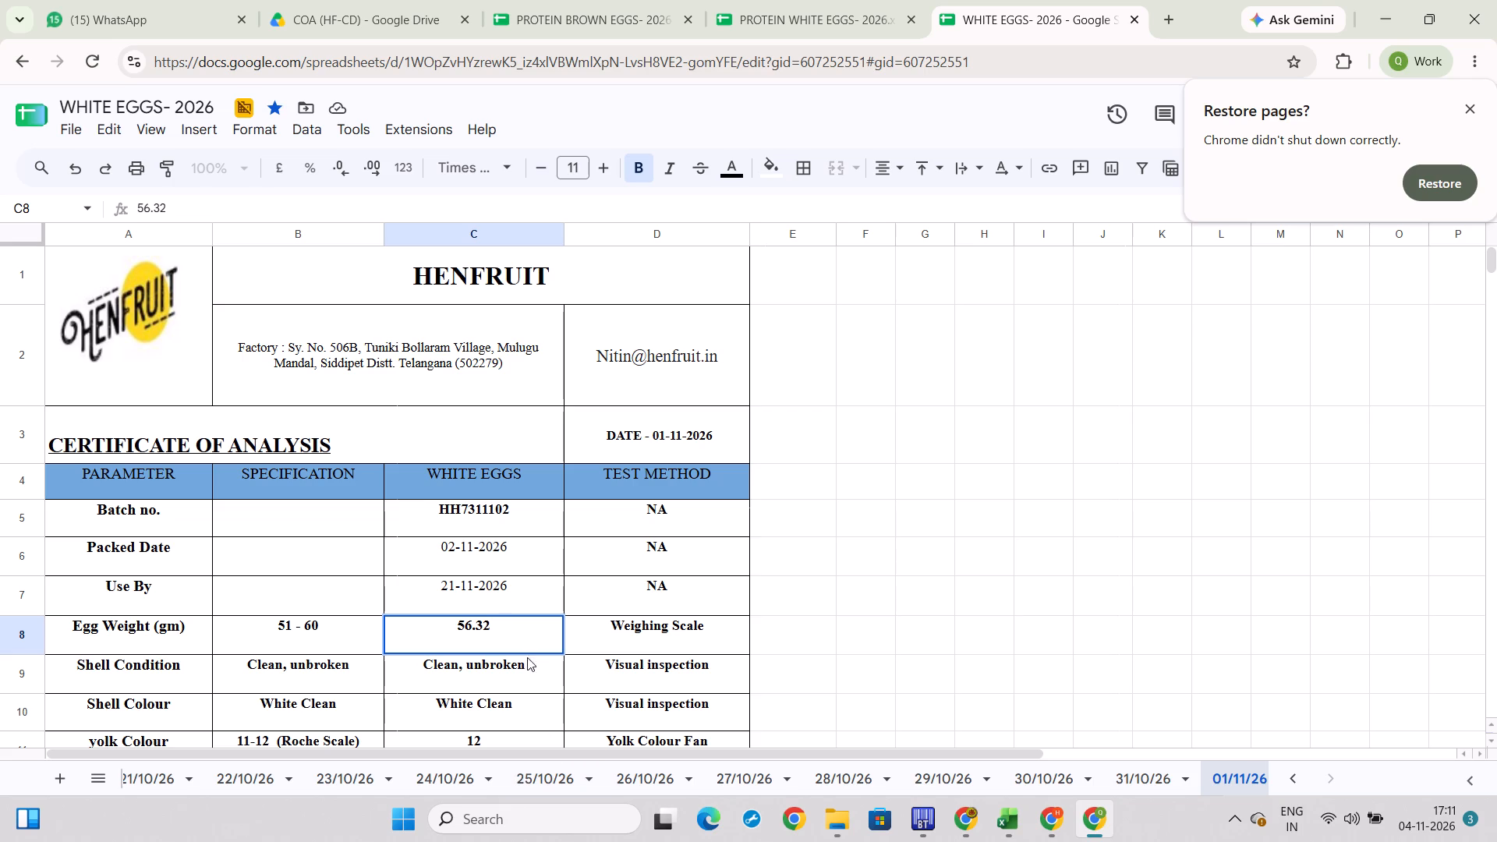
Export the current 01/11/26 white eggs sheet as a PDF, keeping the existing print settings.
click(69, 135)
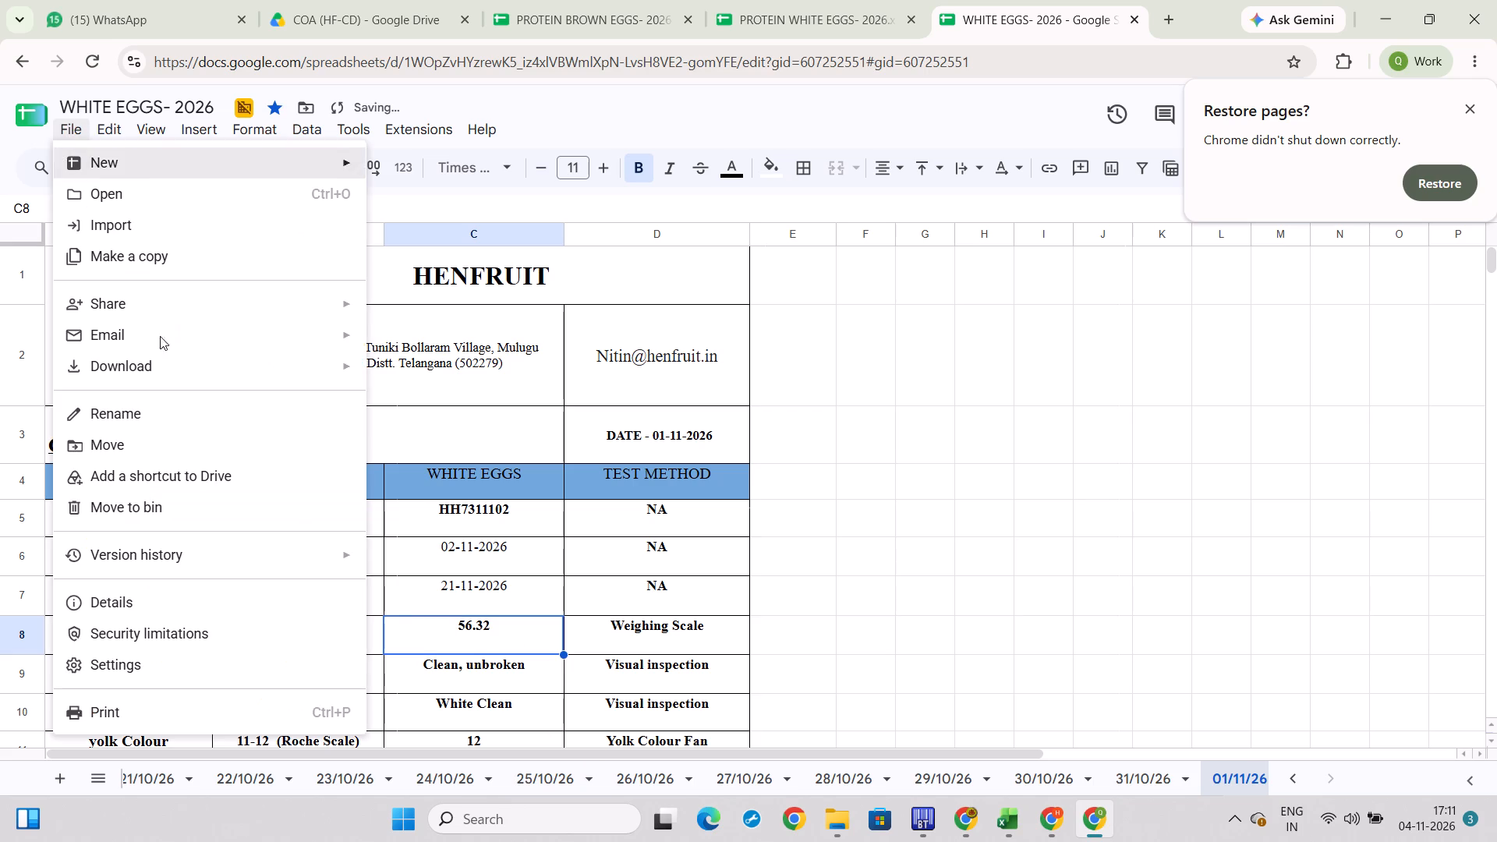
click(440, 431)
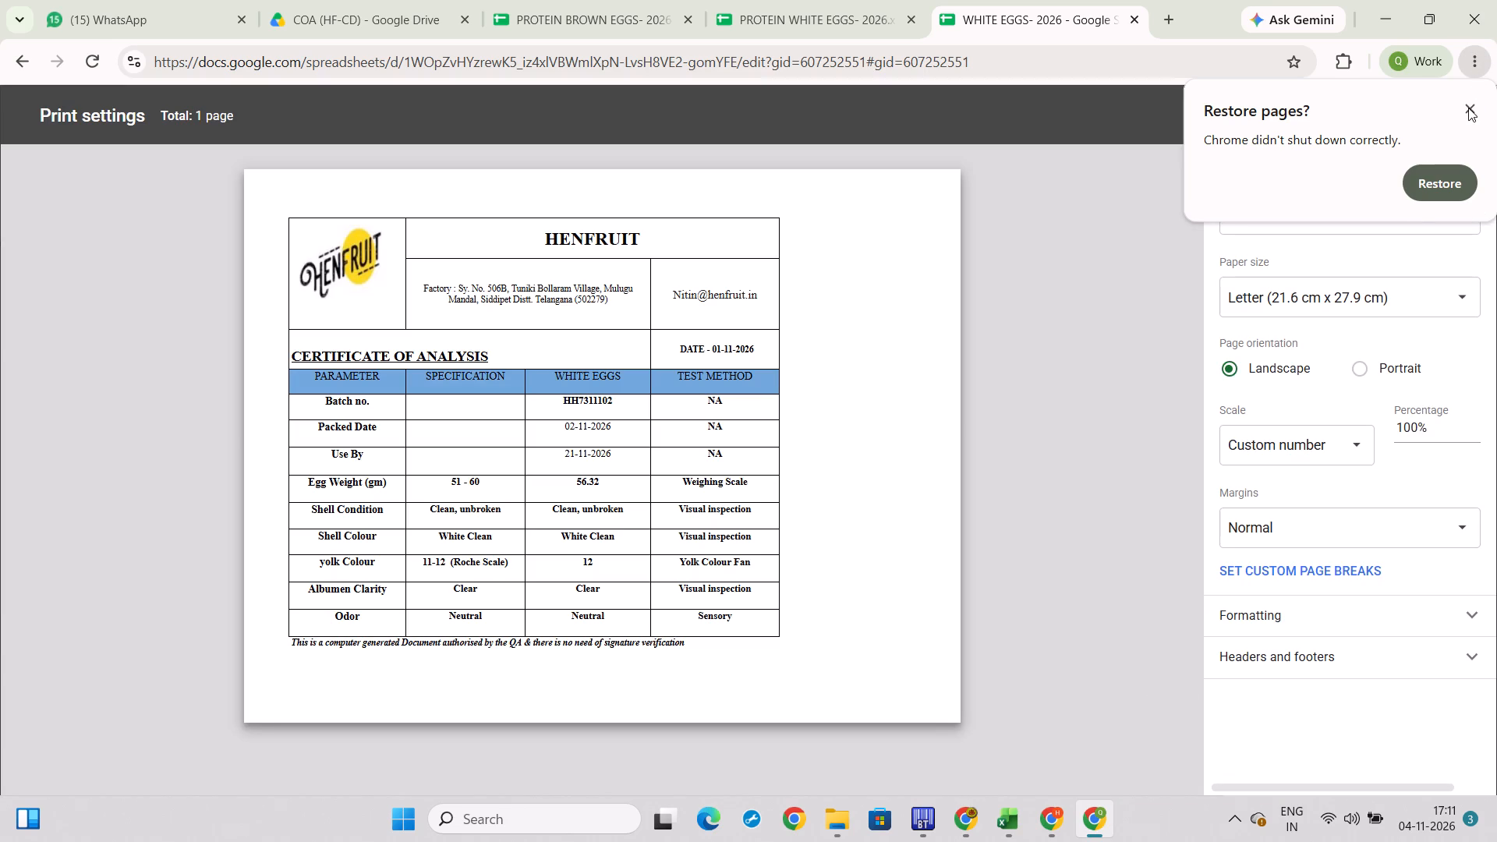
click(1468, 112)
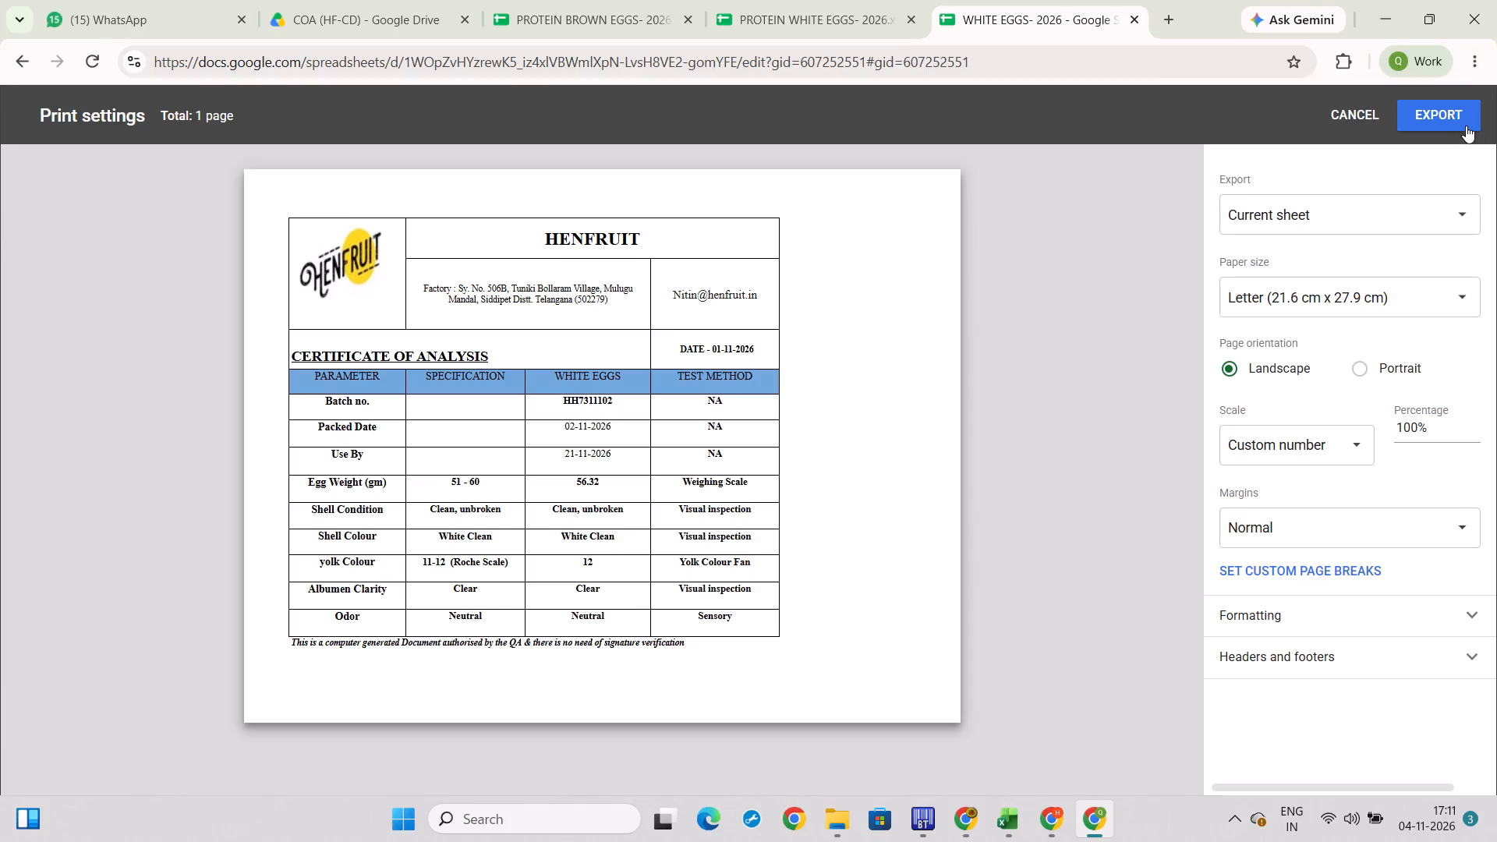
click(1460, 126)
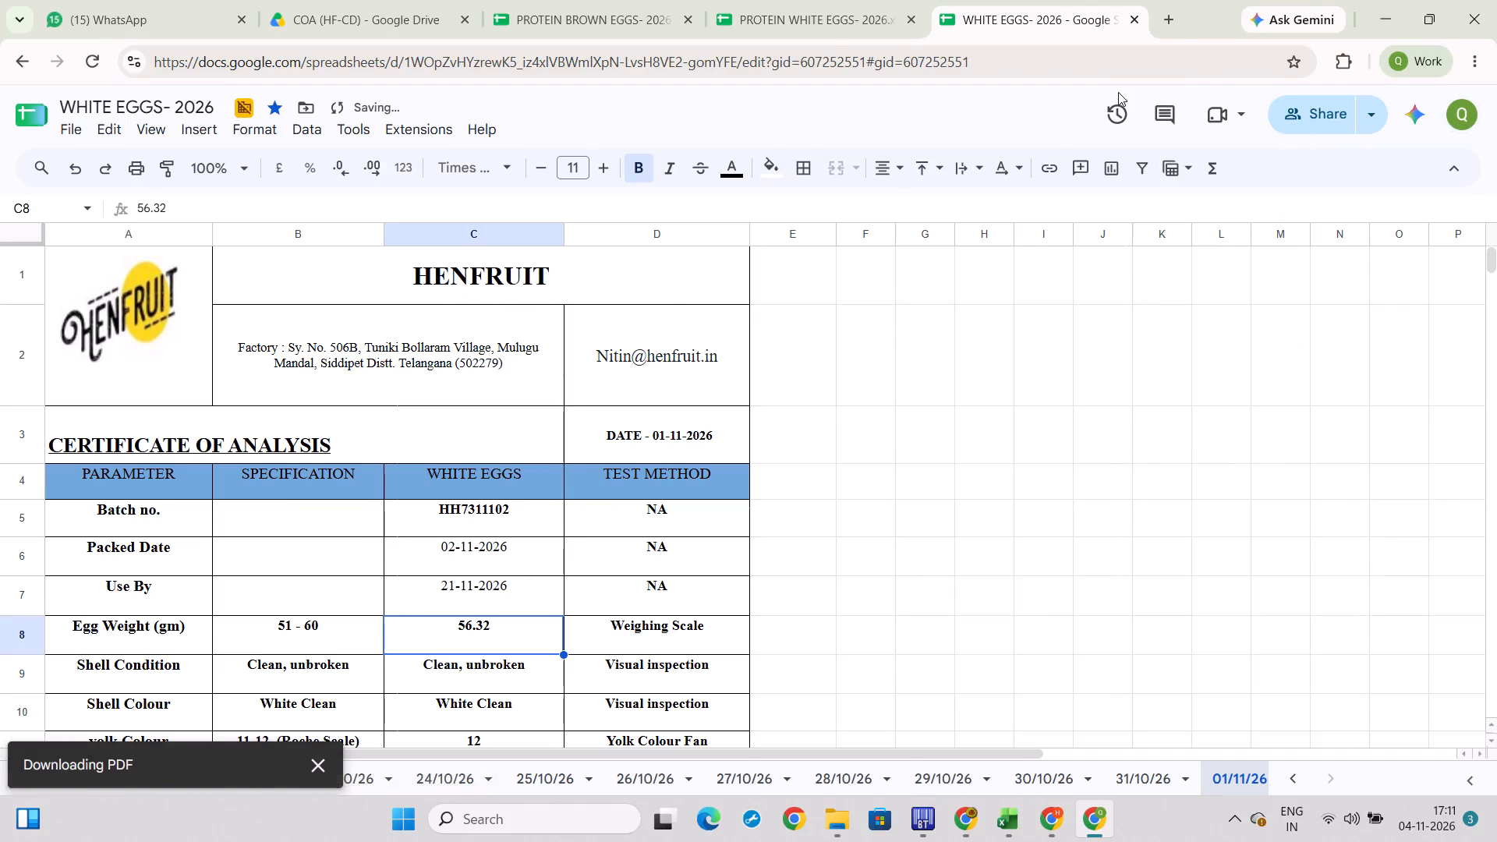
In the PROTEIN WHITE EGGS- 2026 workbook, duplicate the 31/10/26 sheet and rename the copy 01/11/26.
click(816, 18)
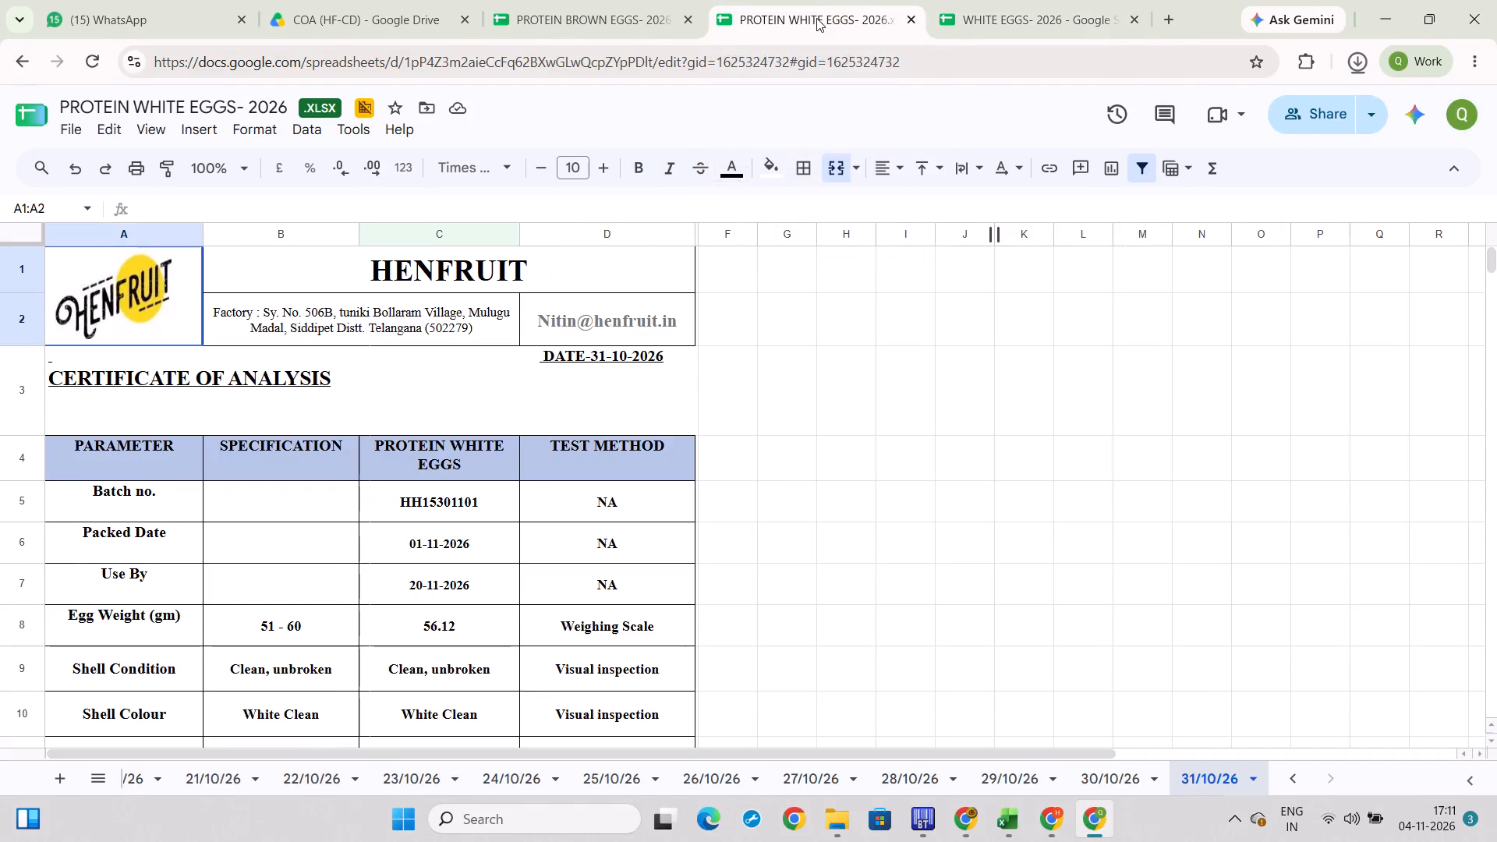
click(1251, 782)
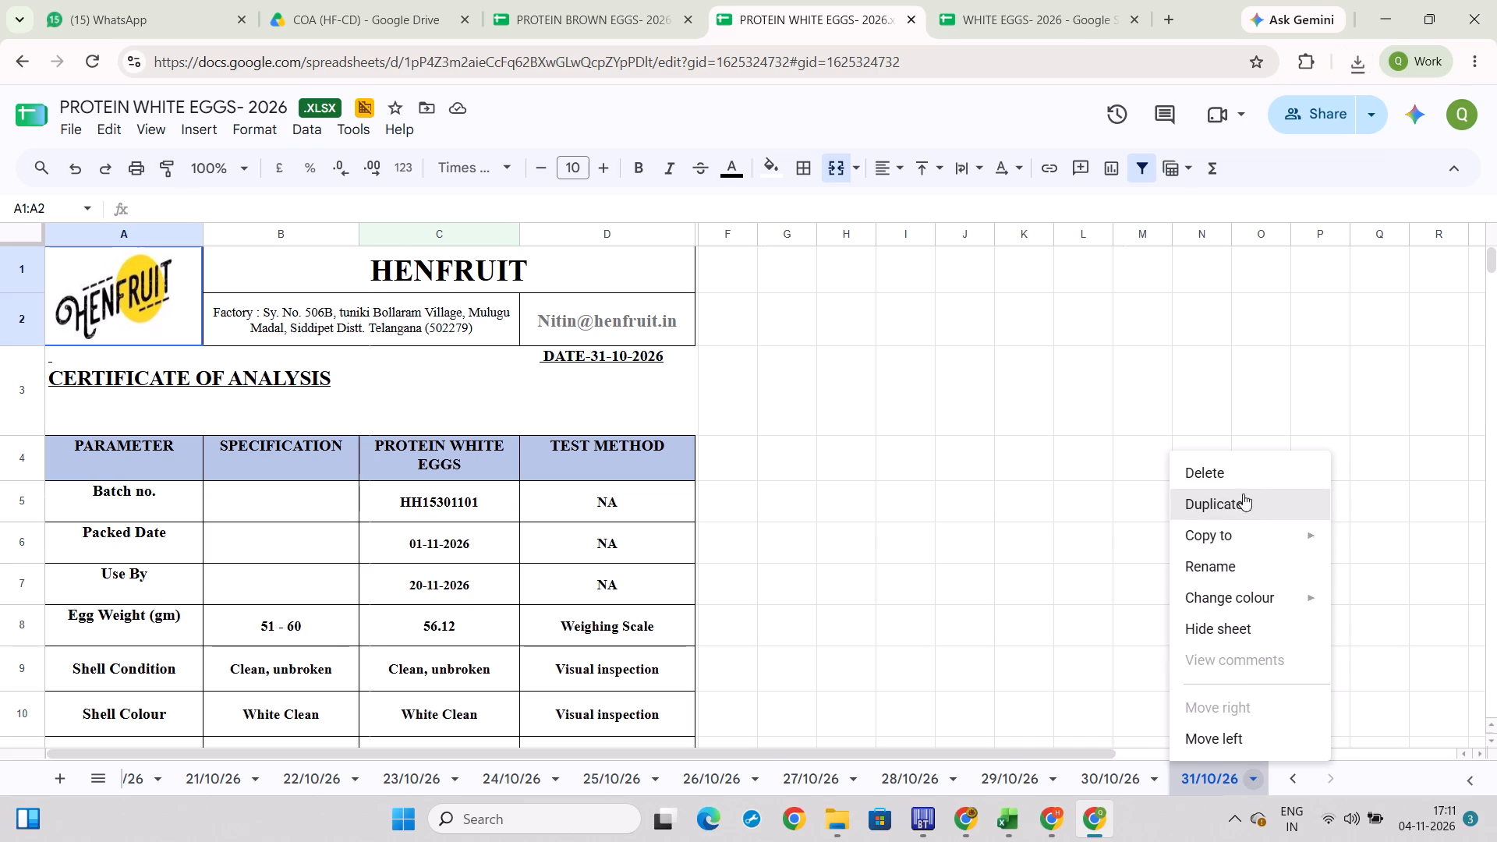
click(1243, 508)
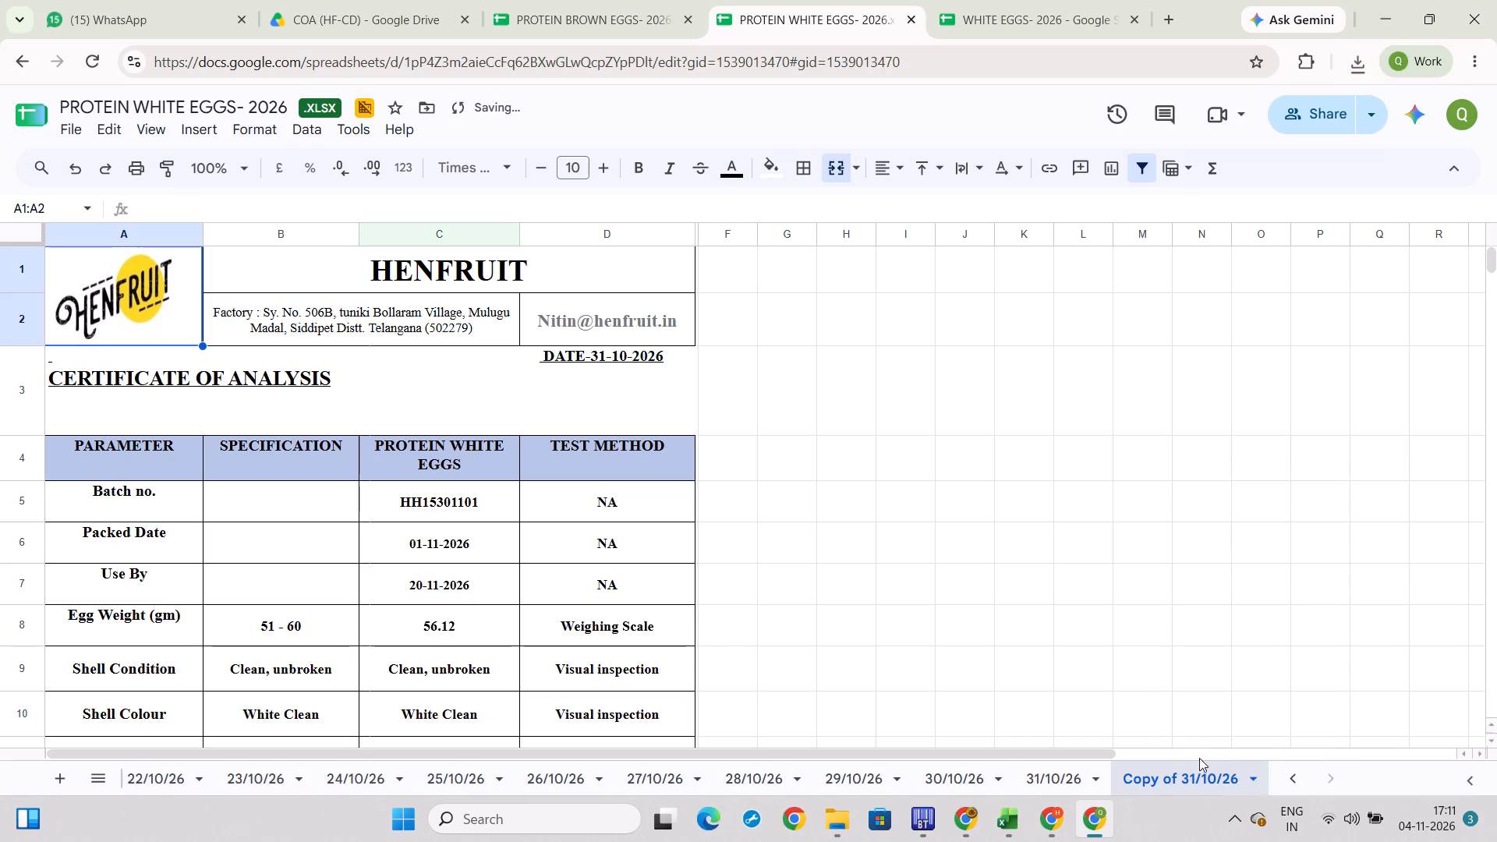
double_click(1191, 775)
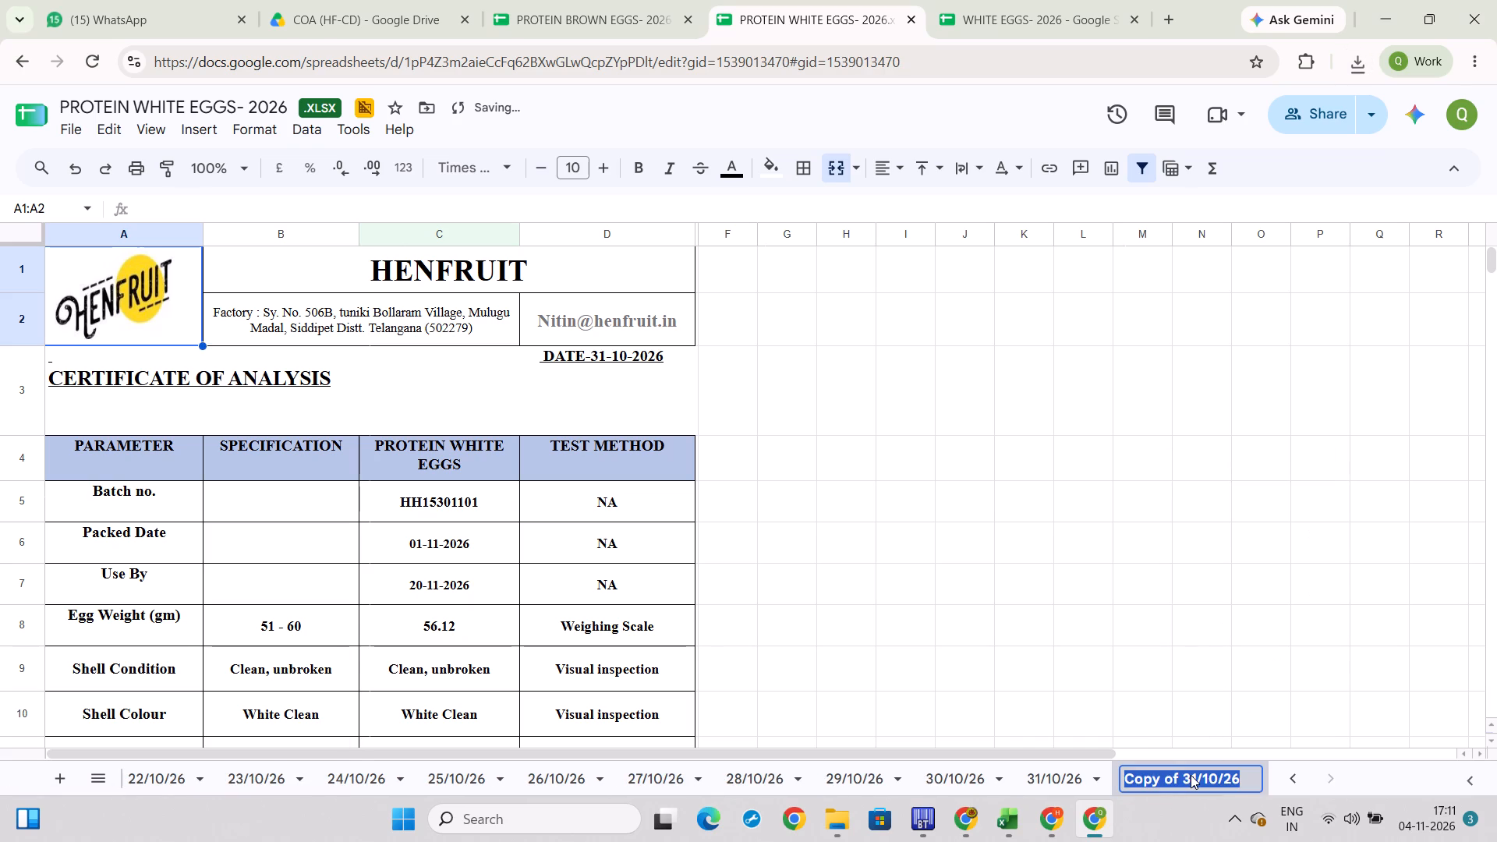
key(BackSpace)
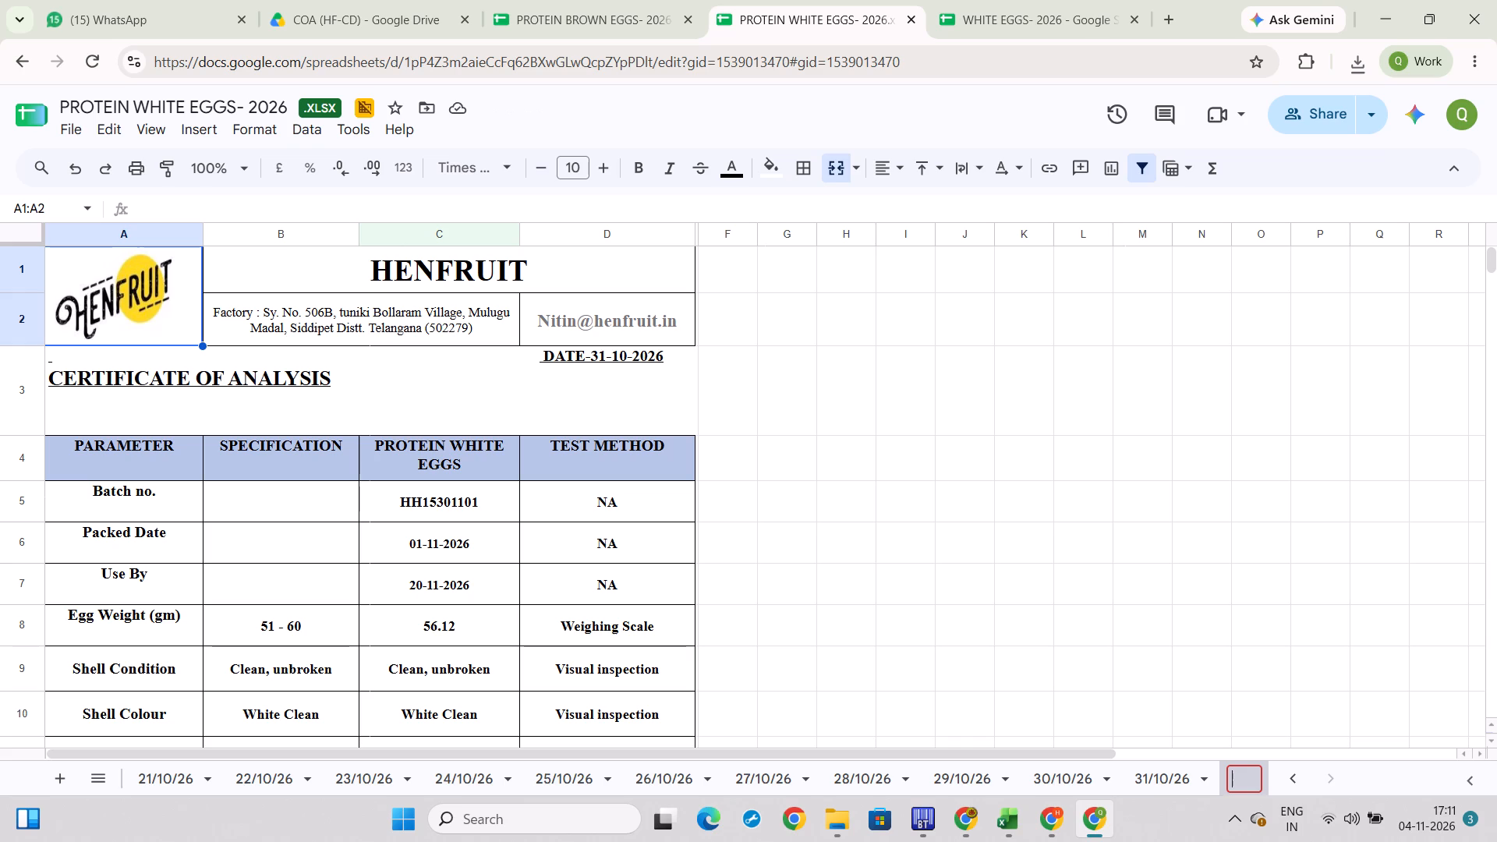
text(01)
key(slash)
text(11/26)
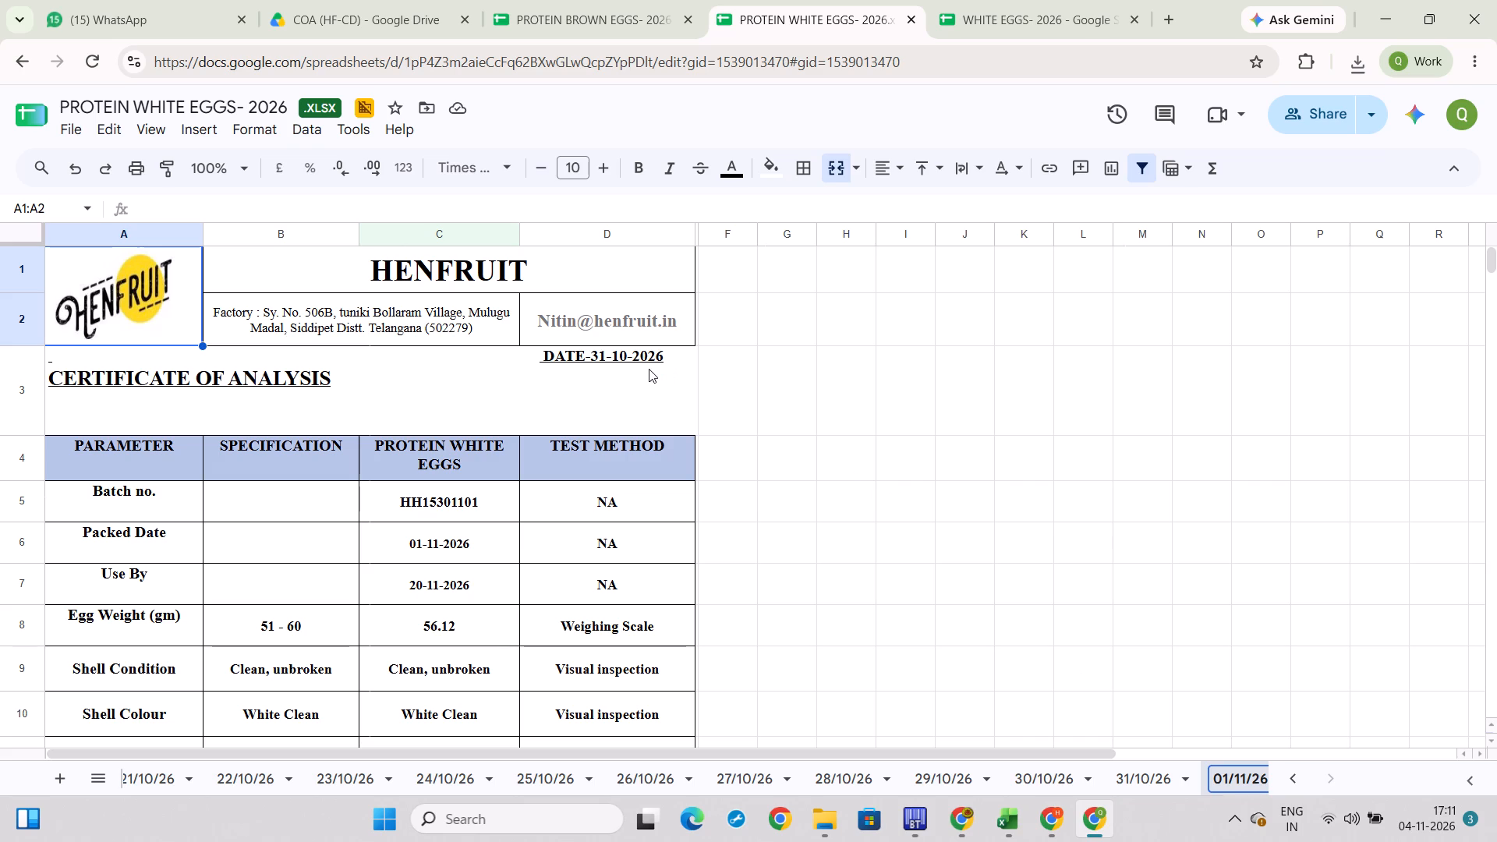
double_click(554, 196)
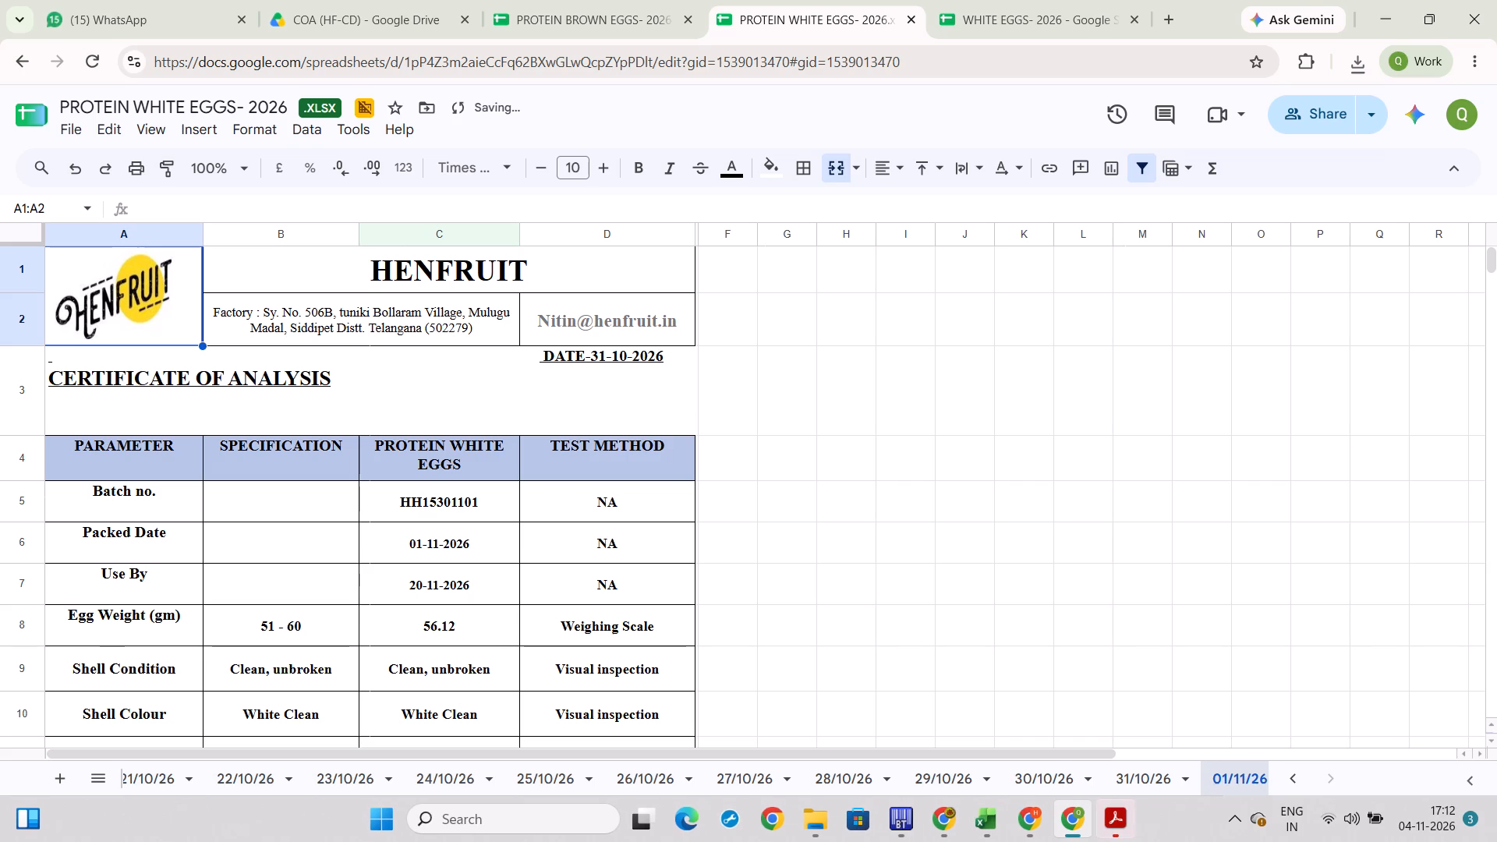
Change the date in the row 3 heading of the protein white eggs 01/11/26 sheet to 01-11-2026.
double_click(603, 356)
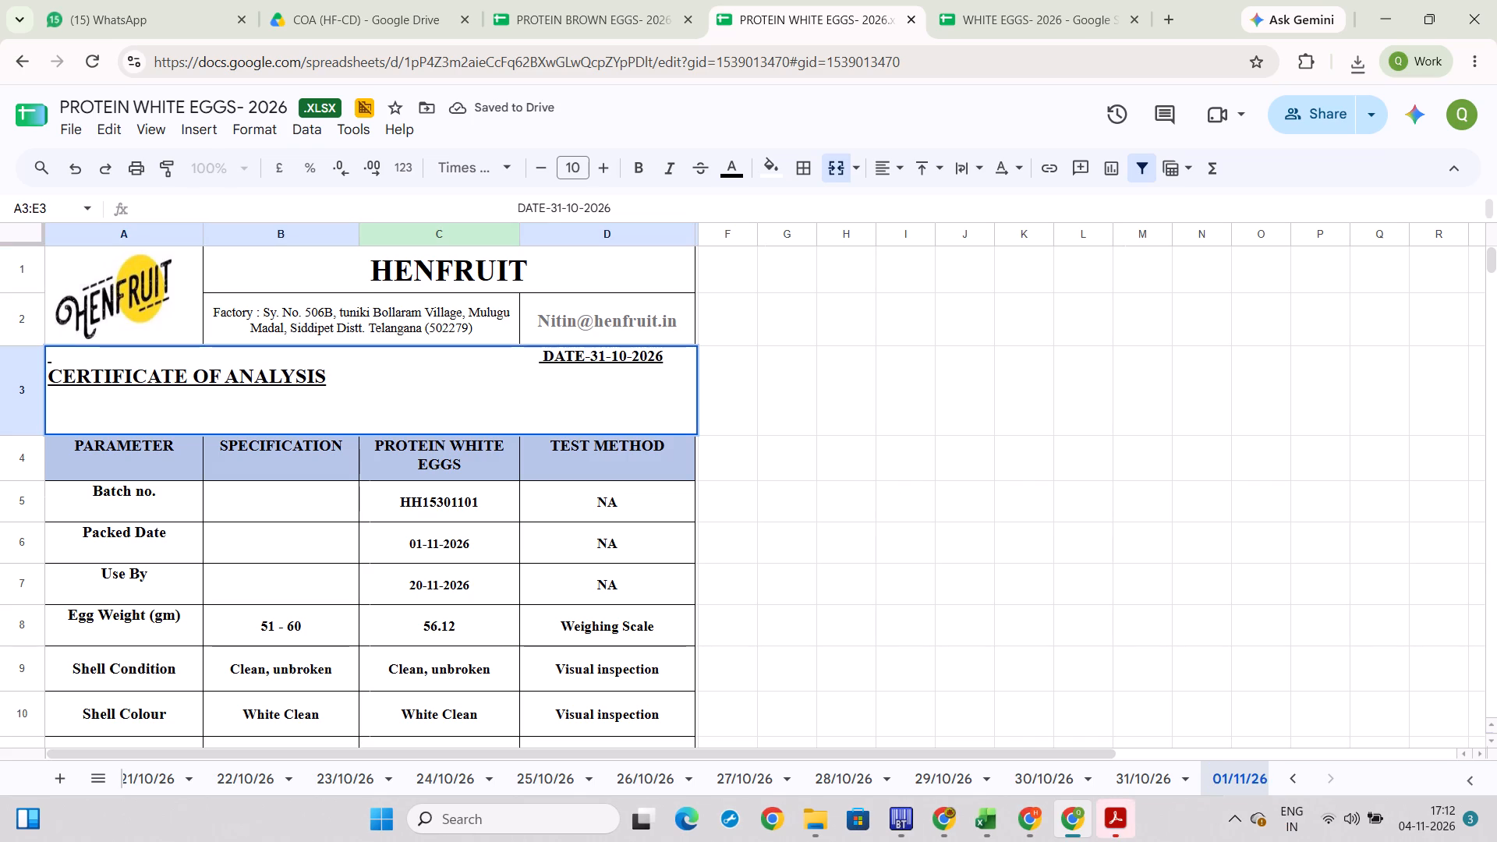
click(603, 356)
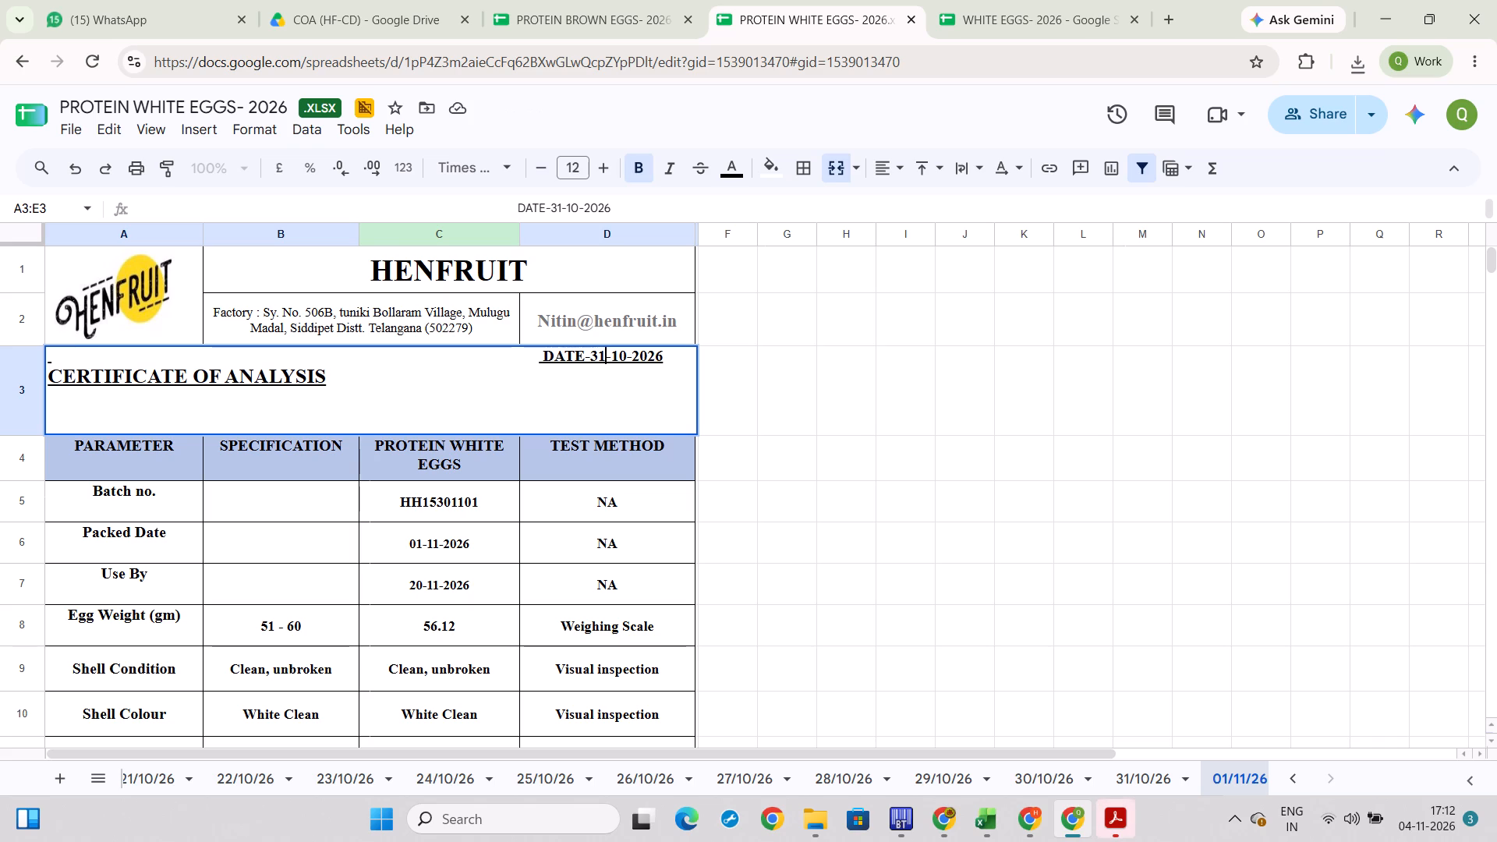
key(BackSpace)
key(BackSpace)
key(BackSpace)
key(BackSpace)
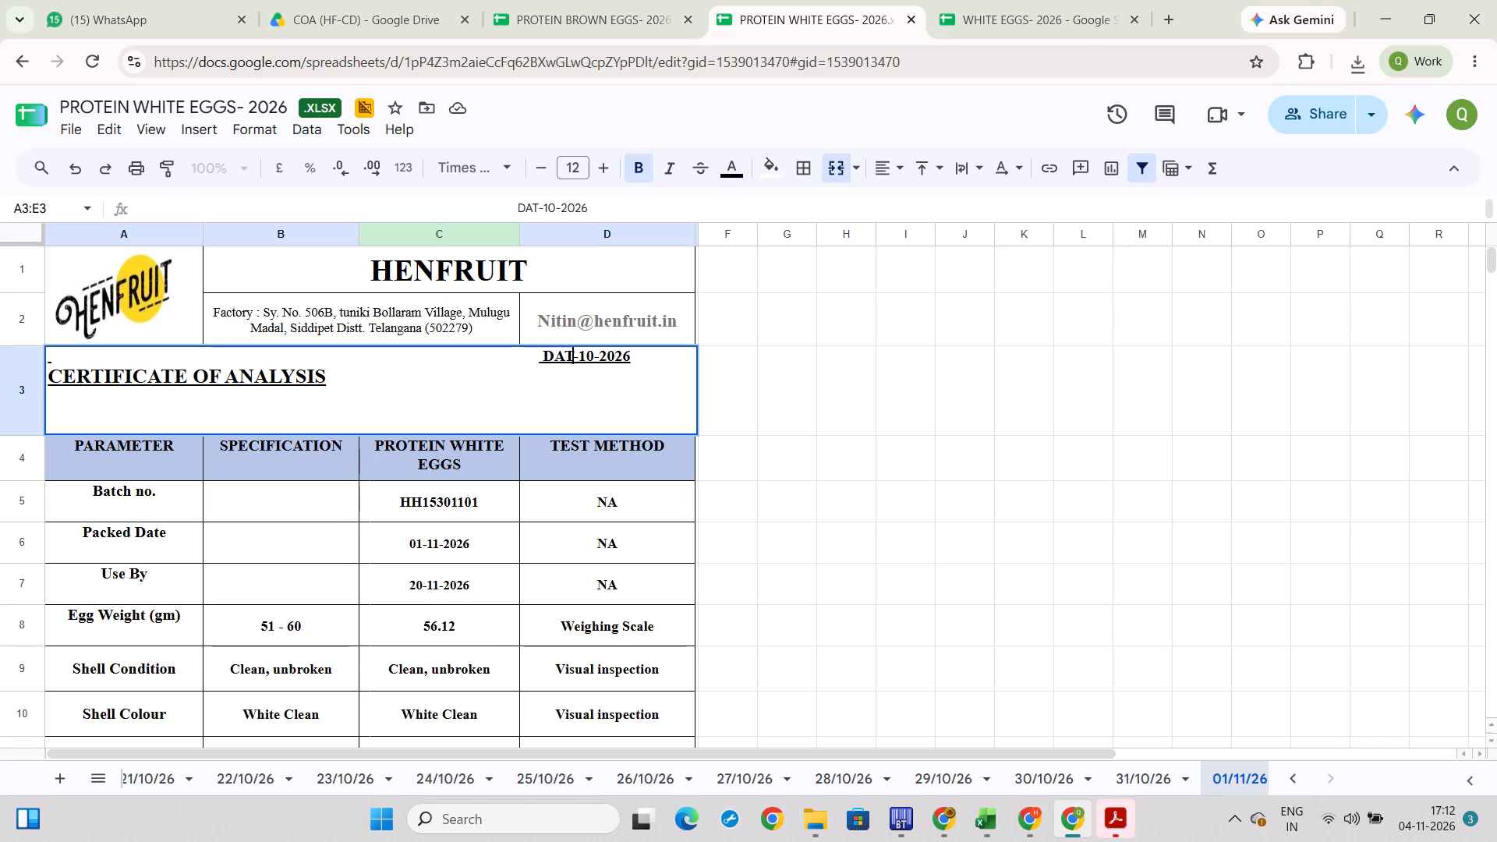
key(w)
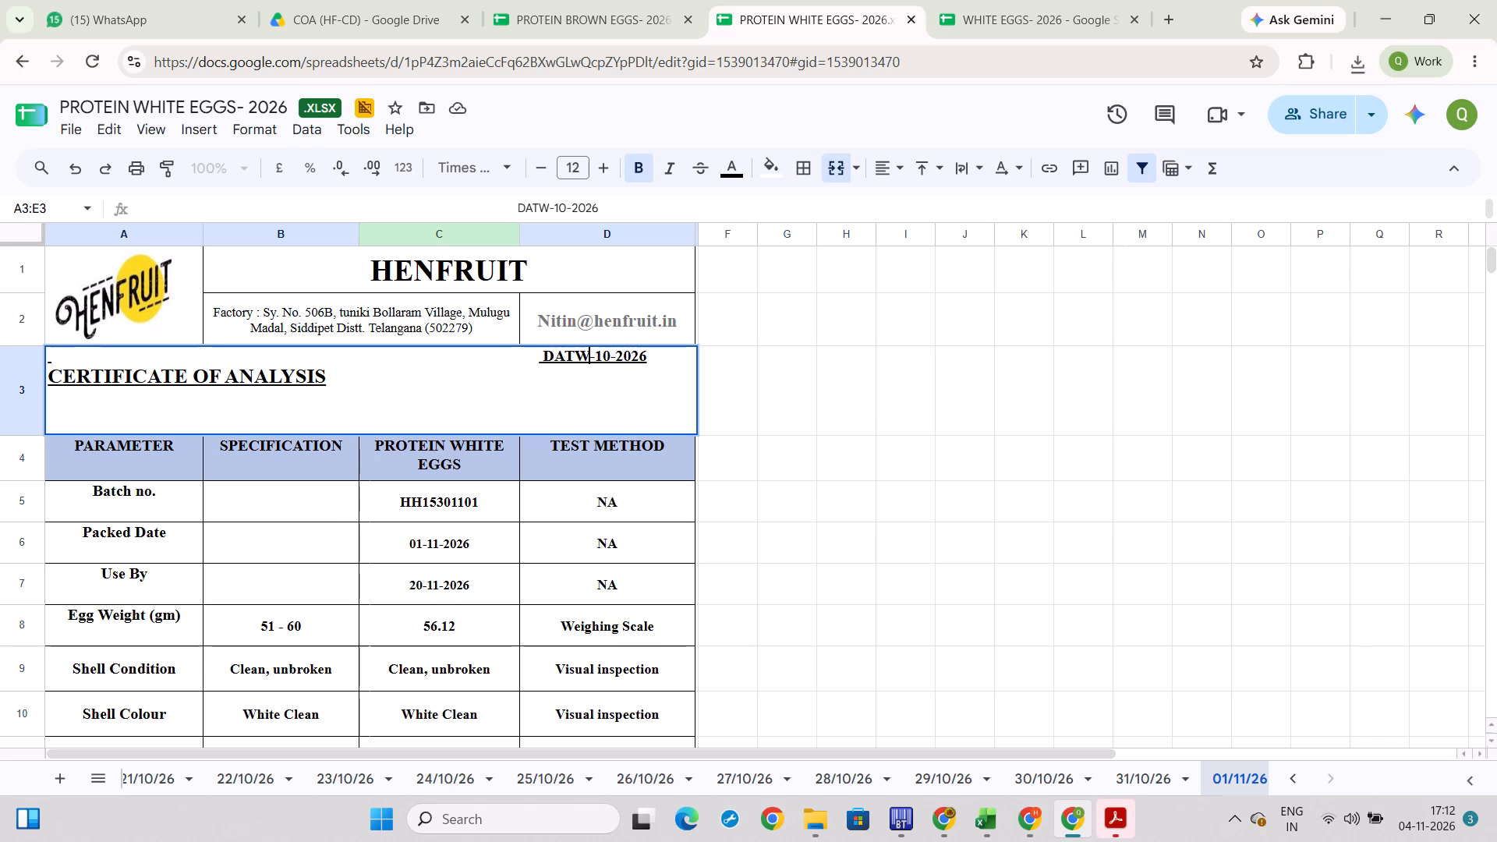
key(BackSpace)
key(e)
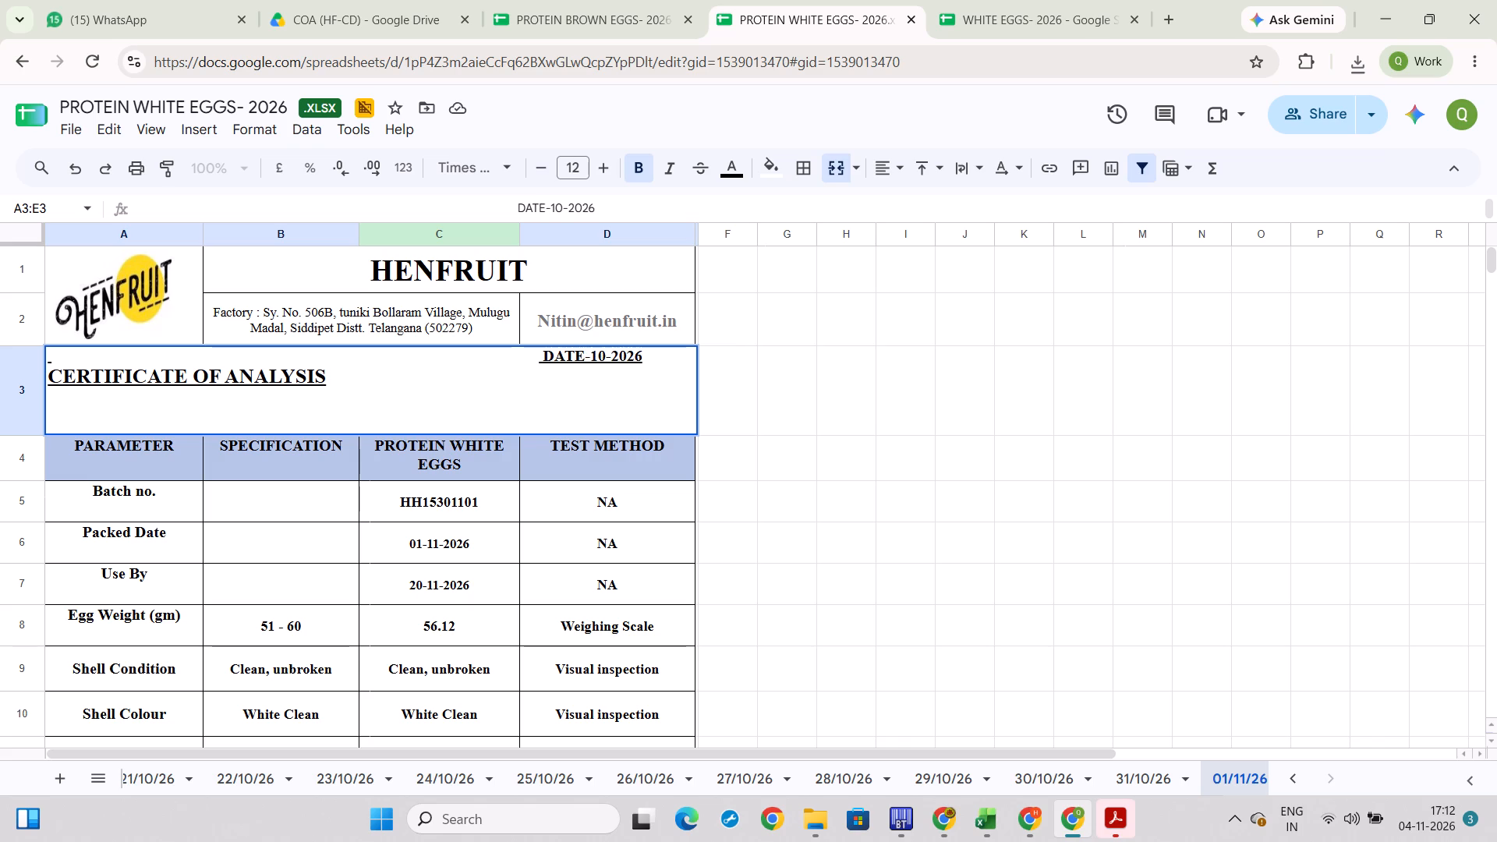
text(01)
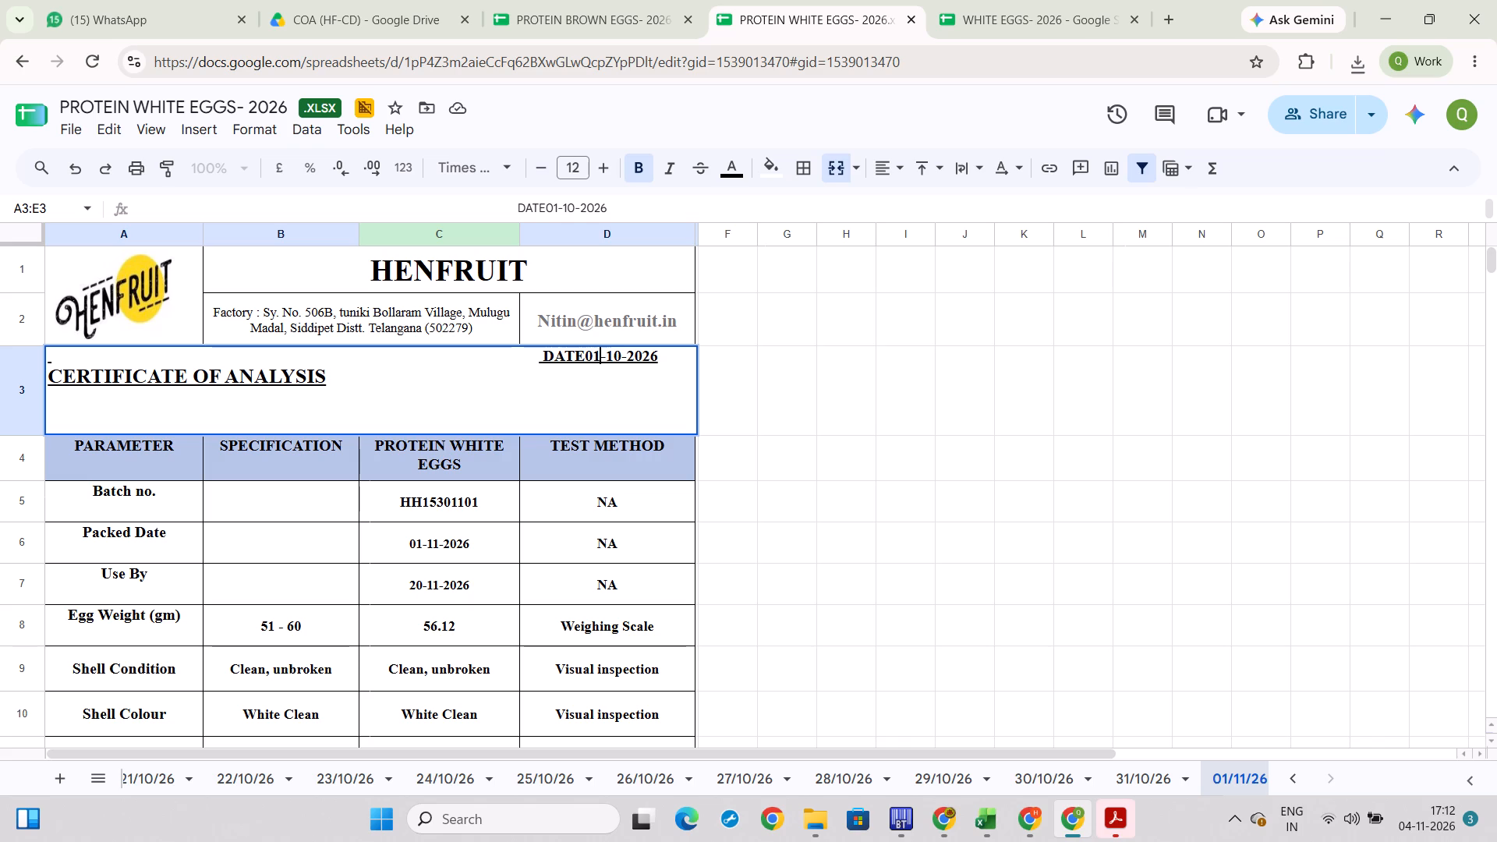
click(622, 356)
key(BackSpace)
key(1)
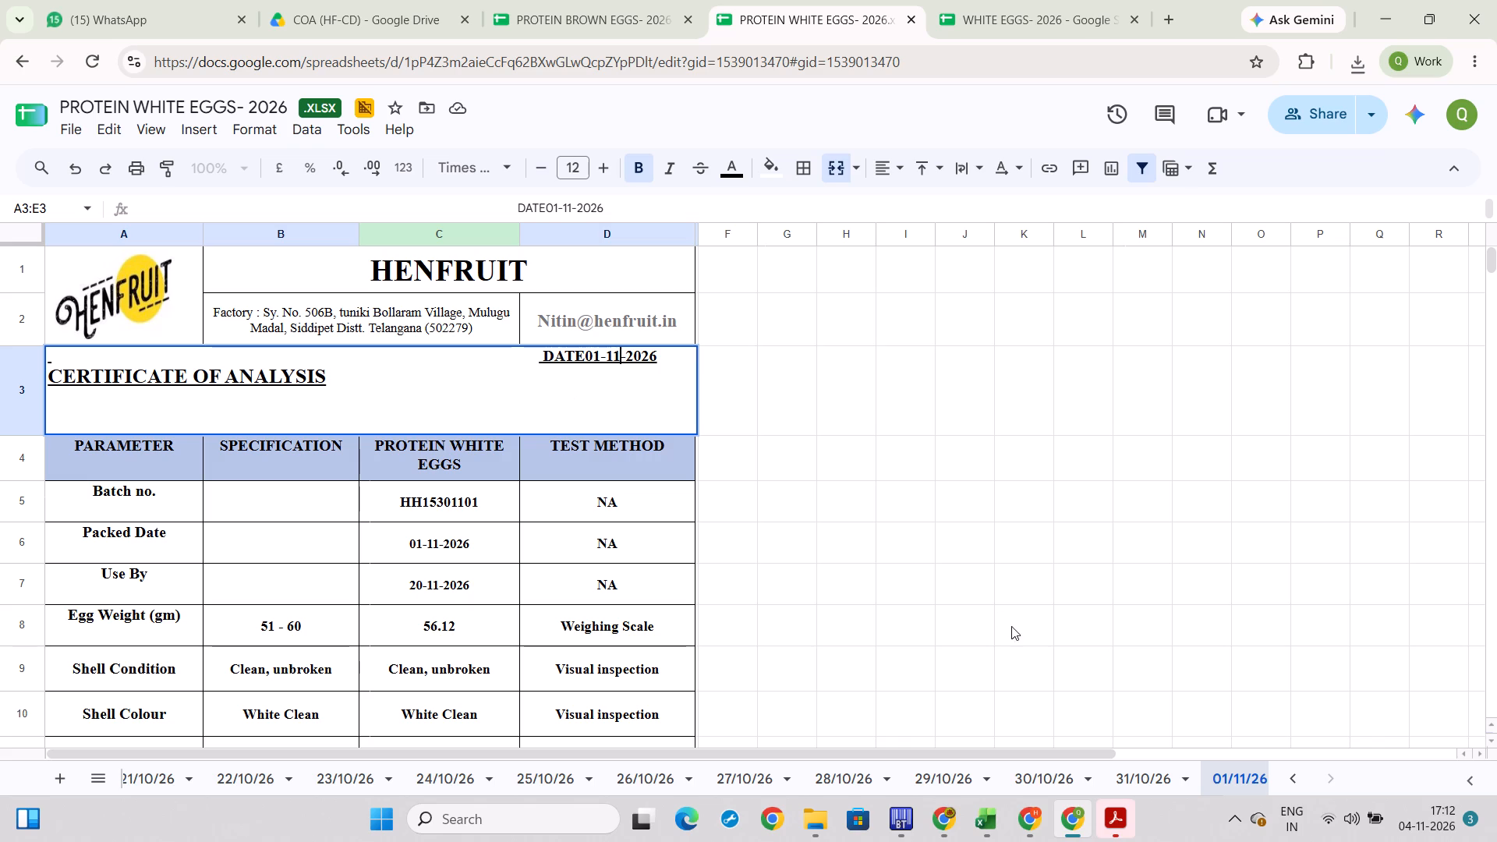
Check the heading format on the 31/10/26 sheet and add the missing hyphen so the new sheet's heading reads DATE-01-11-2026.
click(1138, 784)
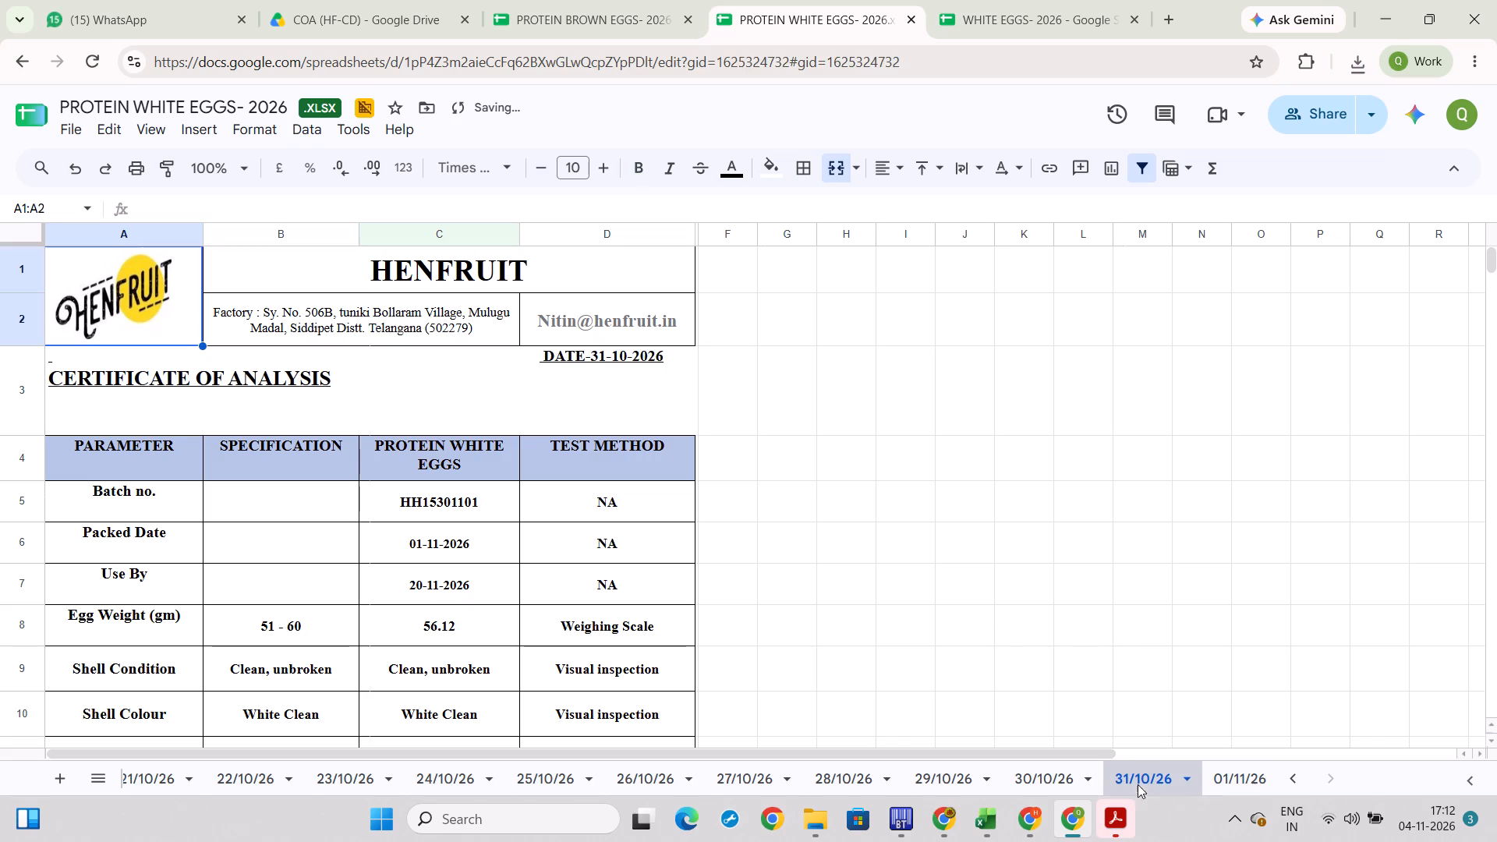
click(1235, 783)
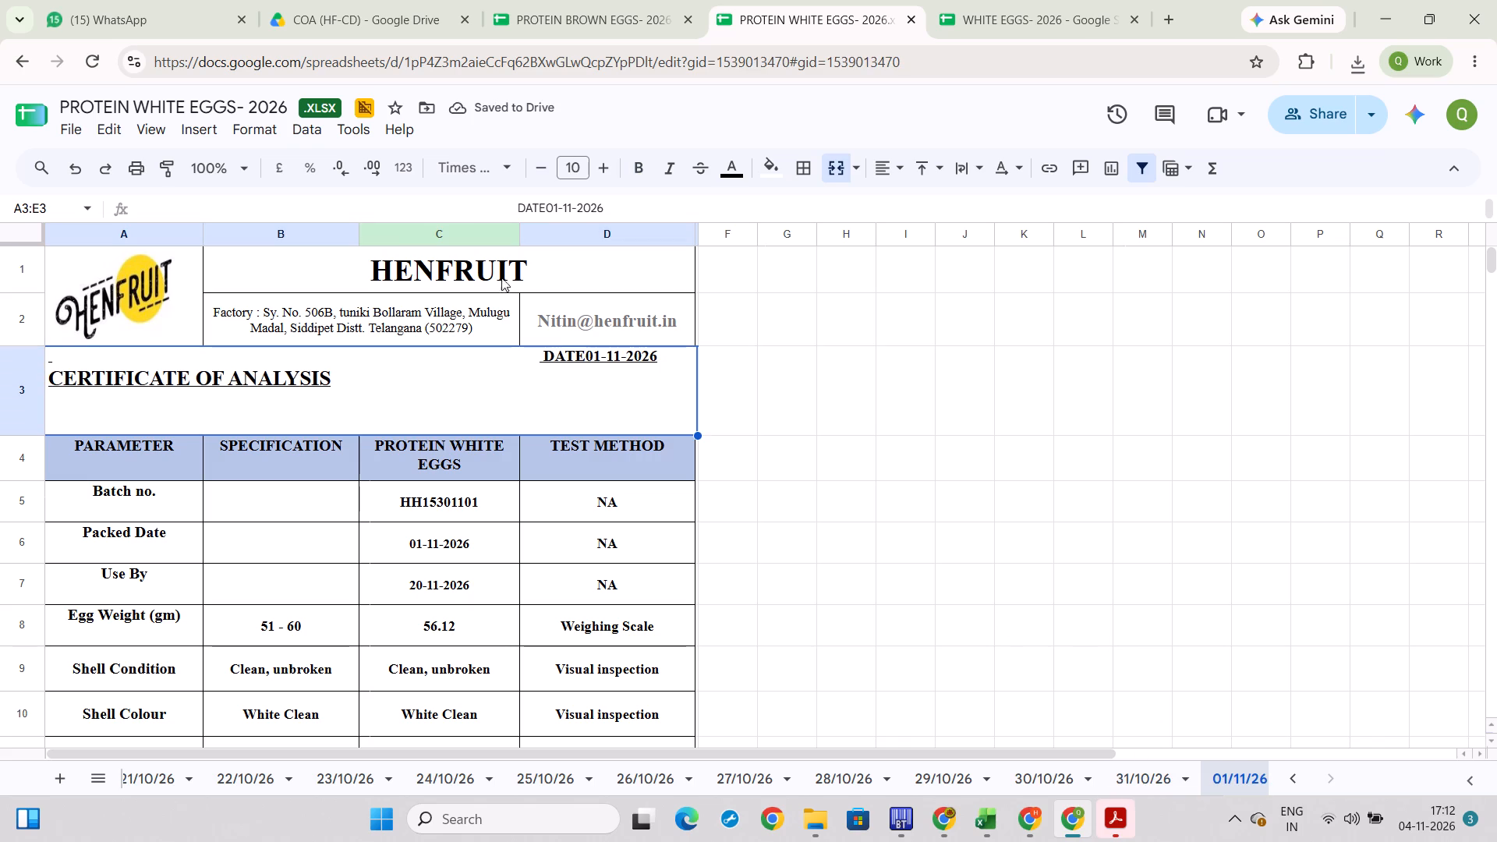
click(585, 353)
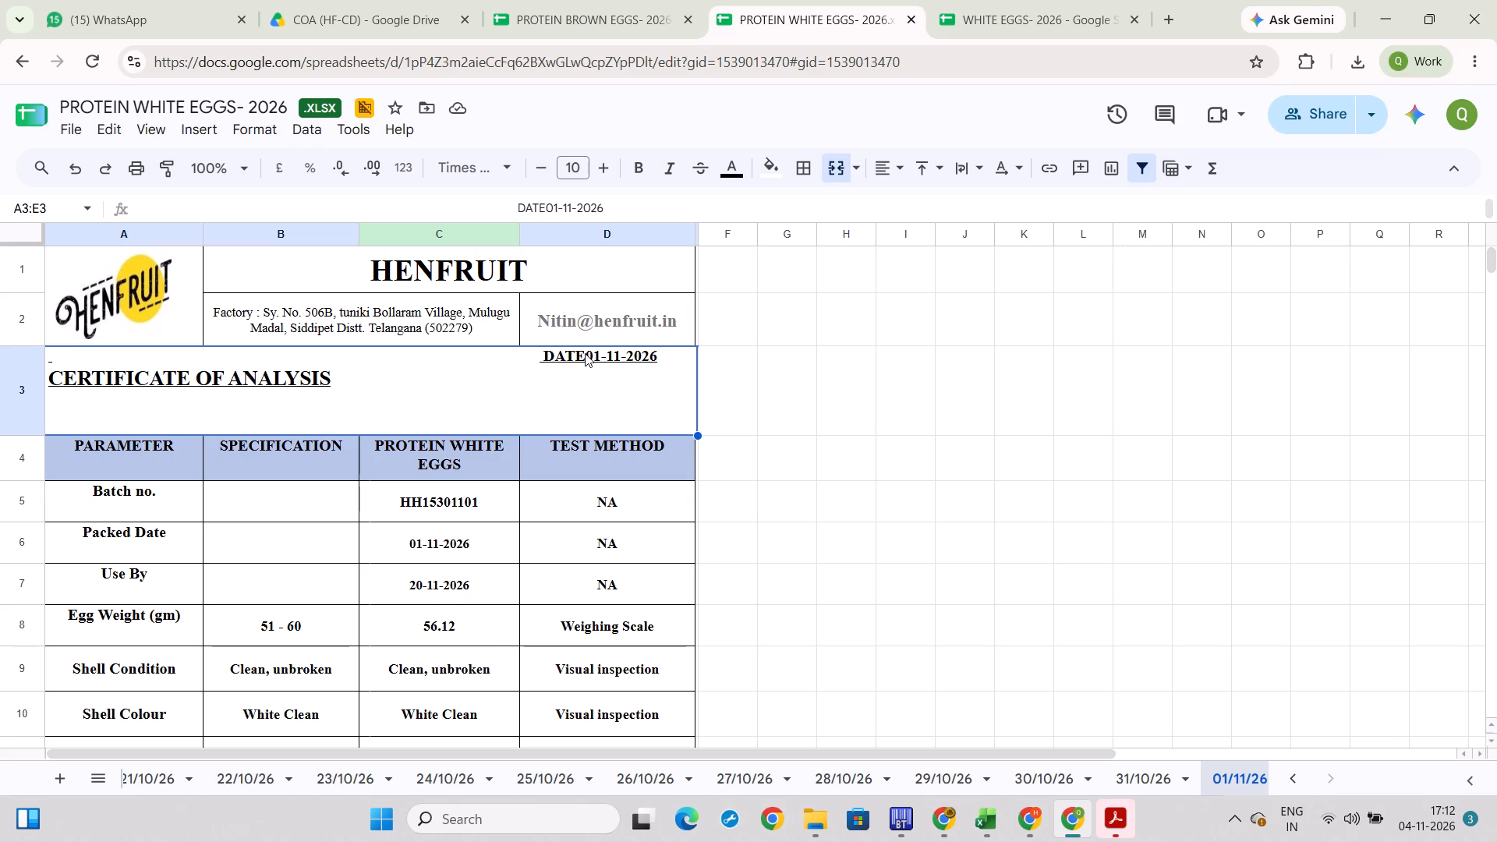
click(585, 353)
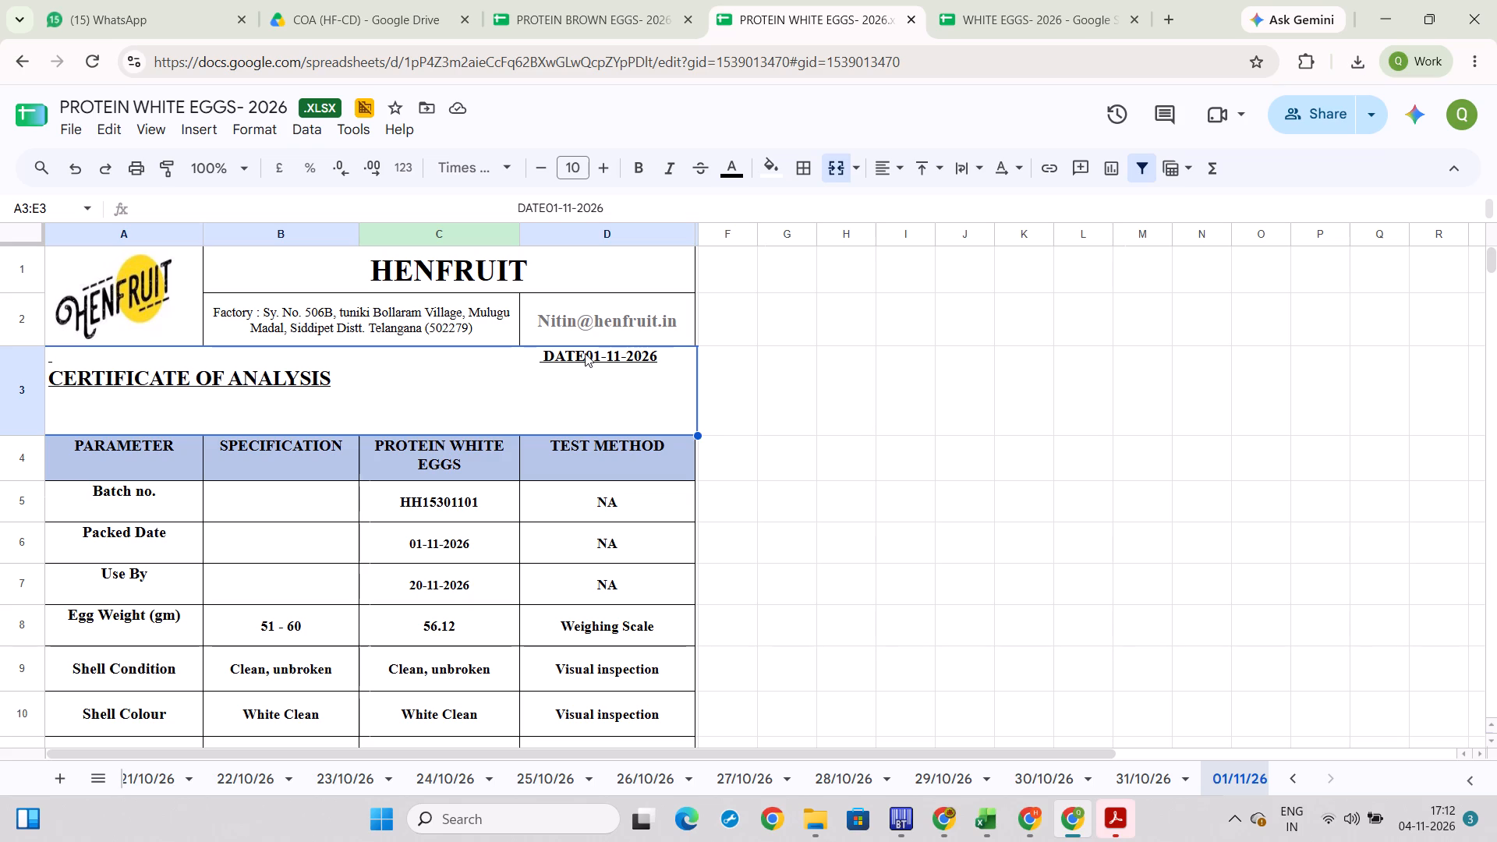
click(585, 353)
double_click(585, 353)
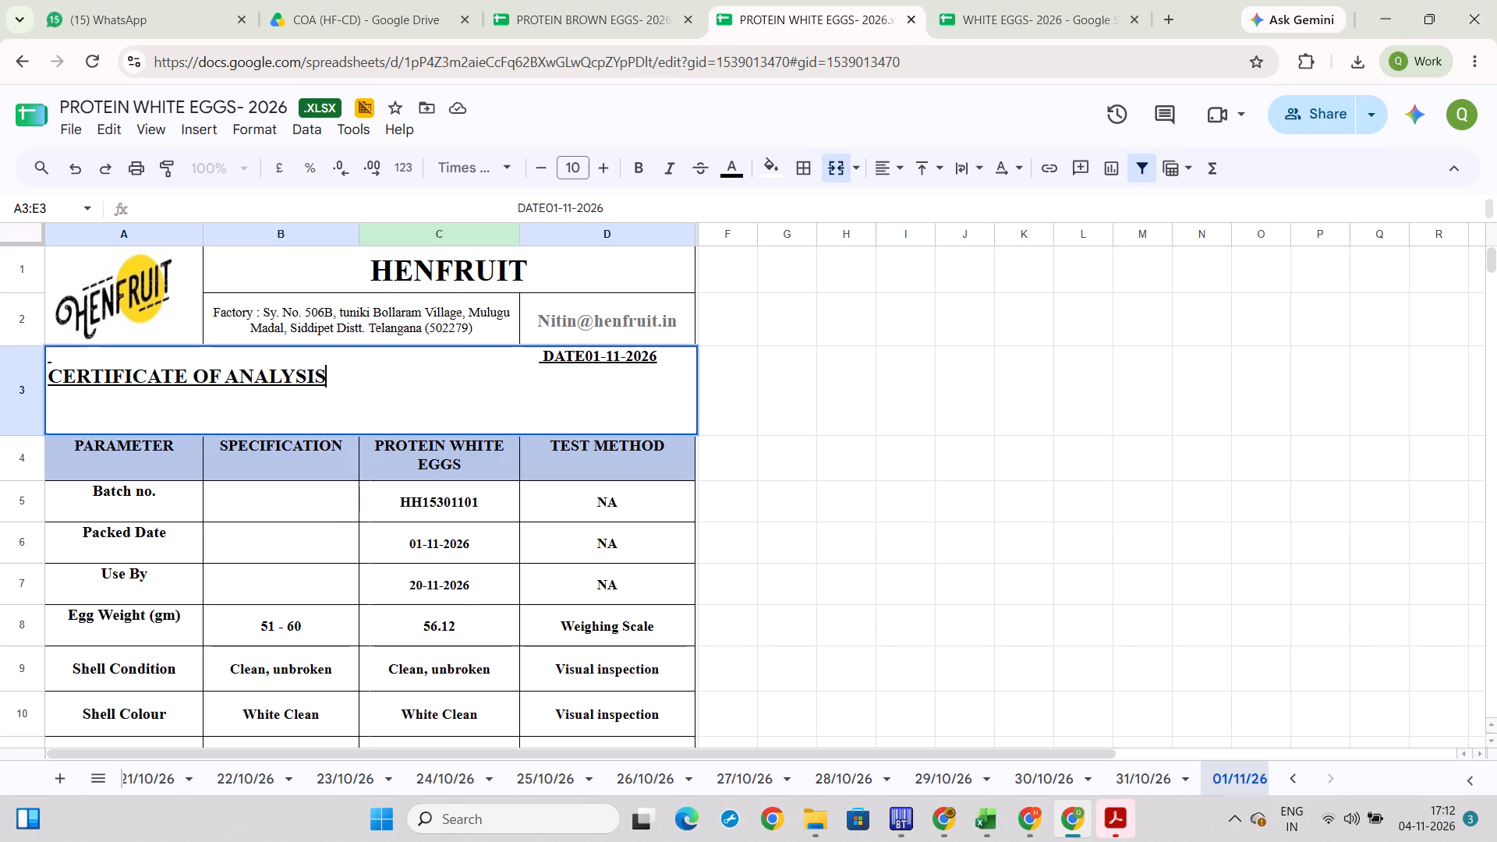
click(585, 353)
key(minus)
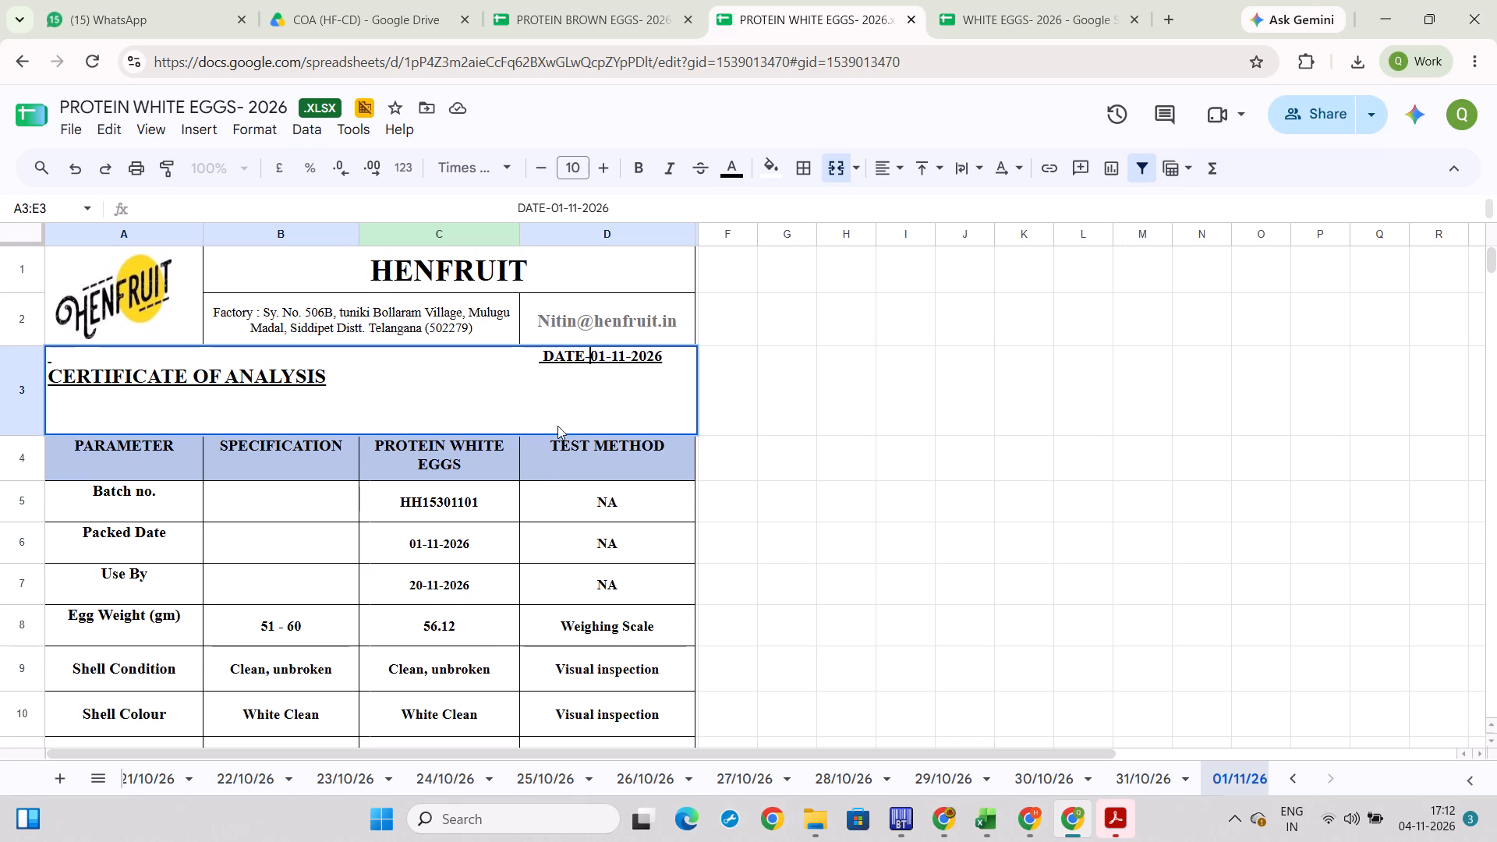
Replace the protein white eggs batch number in cell C5 with HH7311102.
double_click(487, 501)
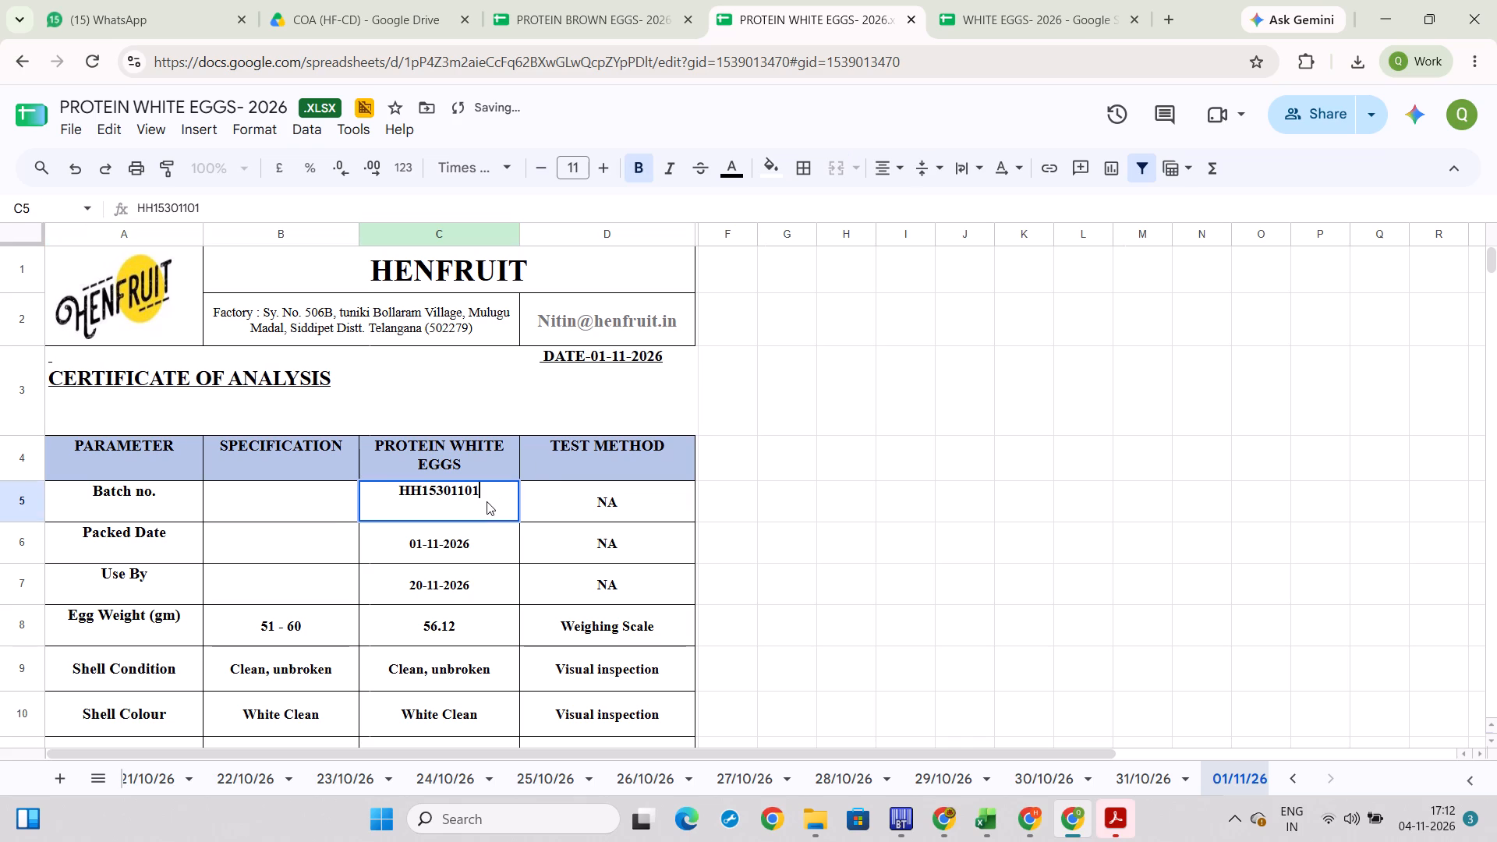
key(BackSpace)
key(BackSpace)
key(BackSpace)
key(BackSpace)
key(BackSpace)
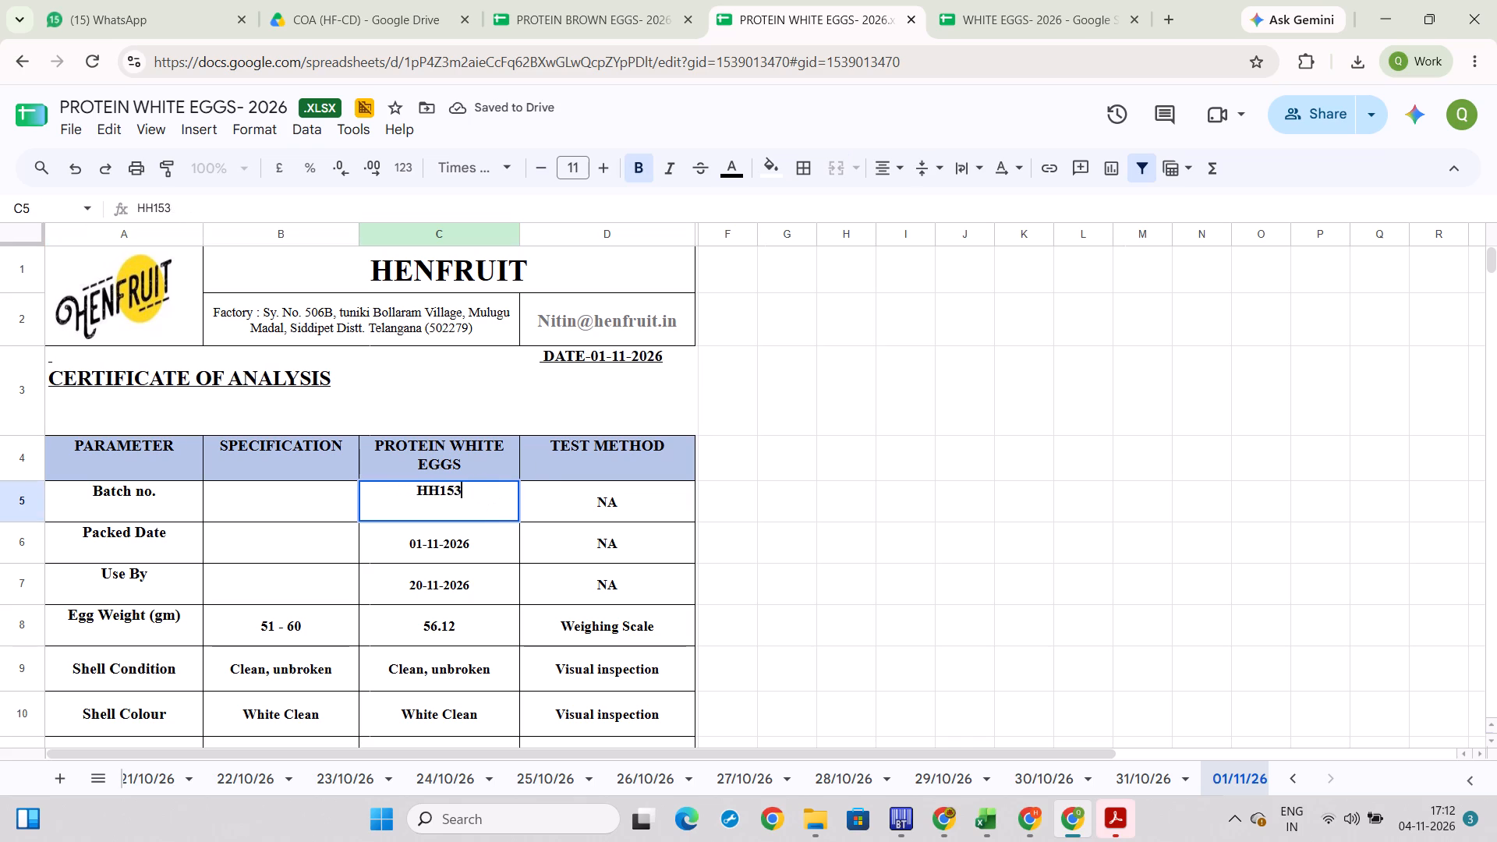
key(BackSpace)
key(BackSpace)
key(BackSpace)
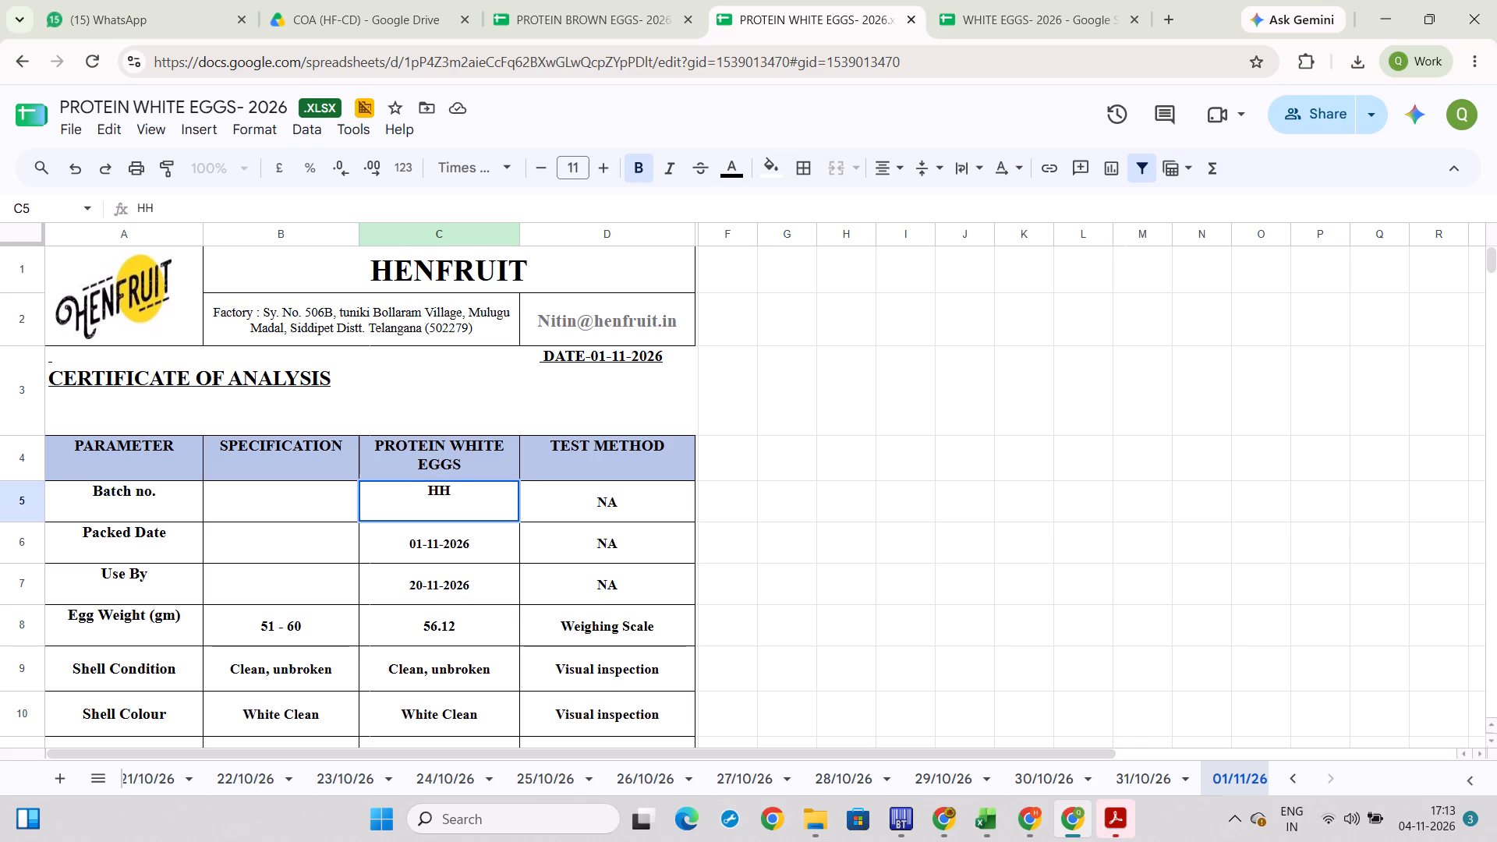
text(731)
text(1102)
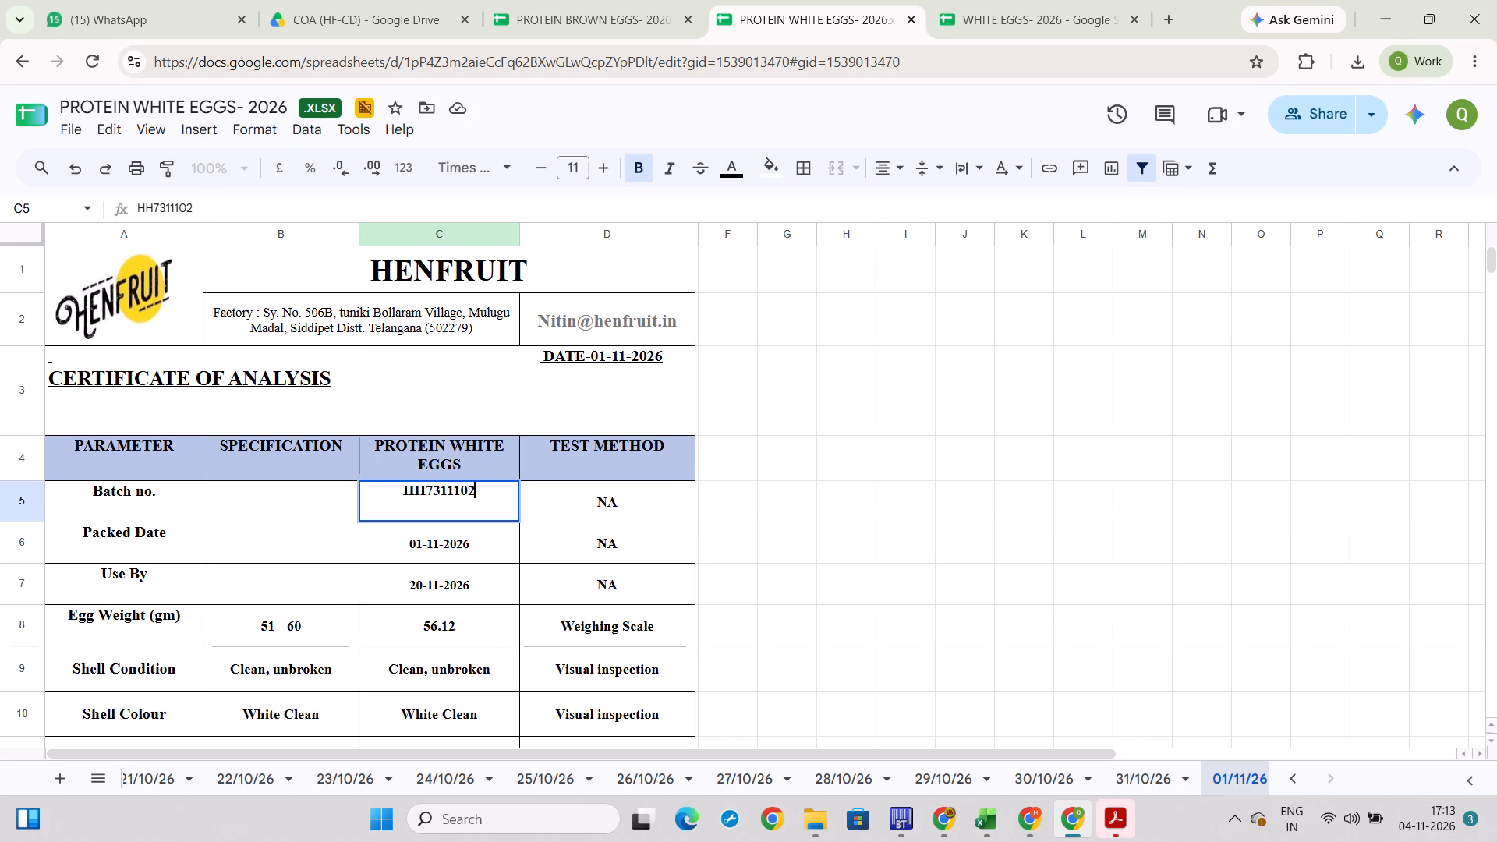
Set the protein white eggs Packed Date to 02-11-2026 and the Use By date to 21-11-2026.
double_click(481, 544)
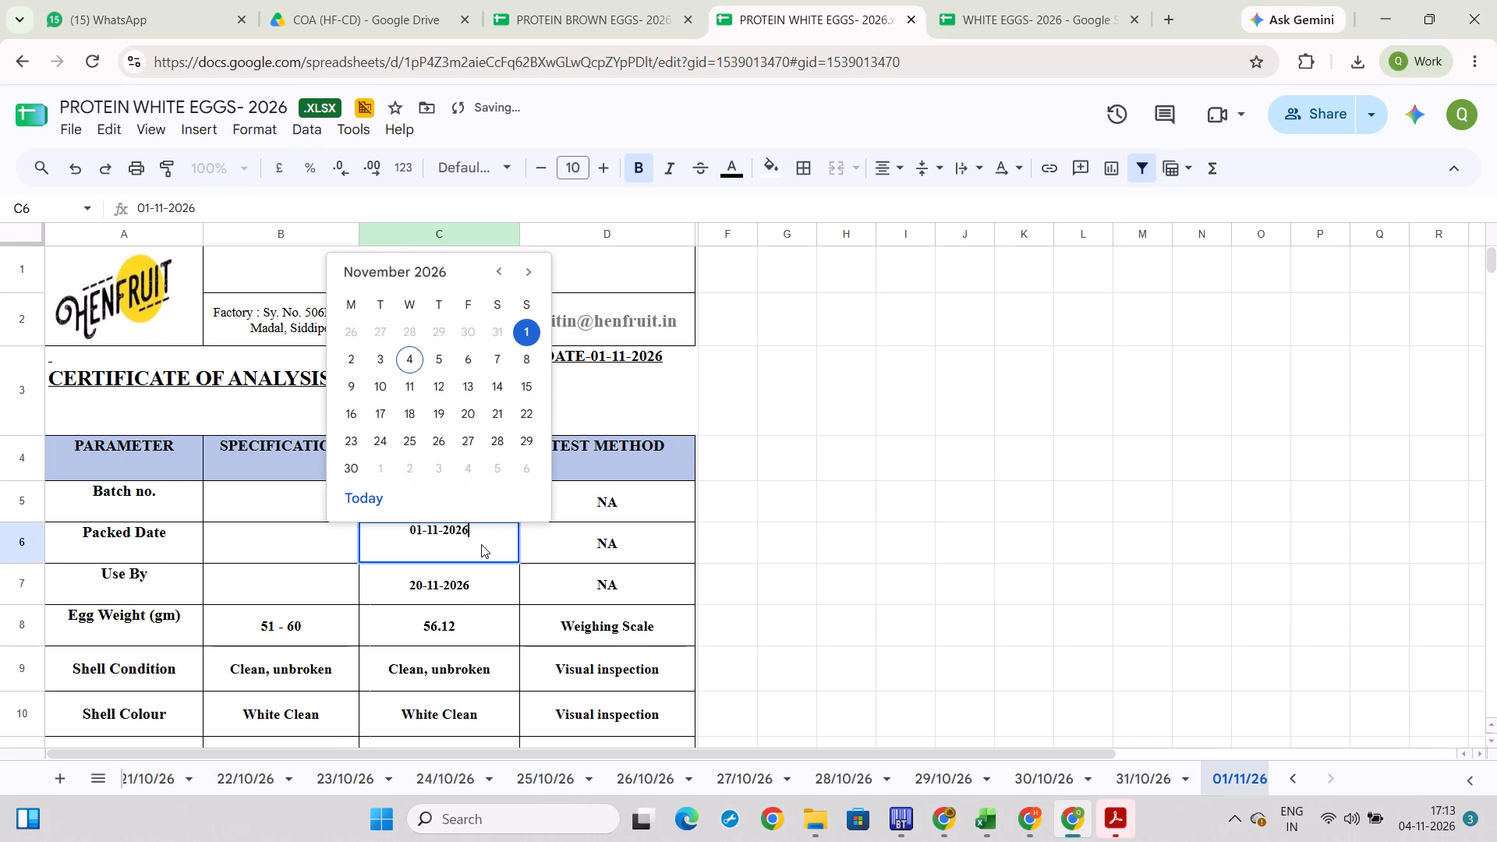
click(351, 357)
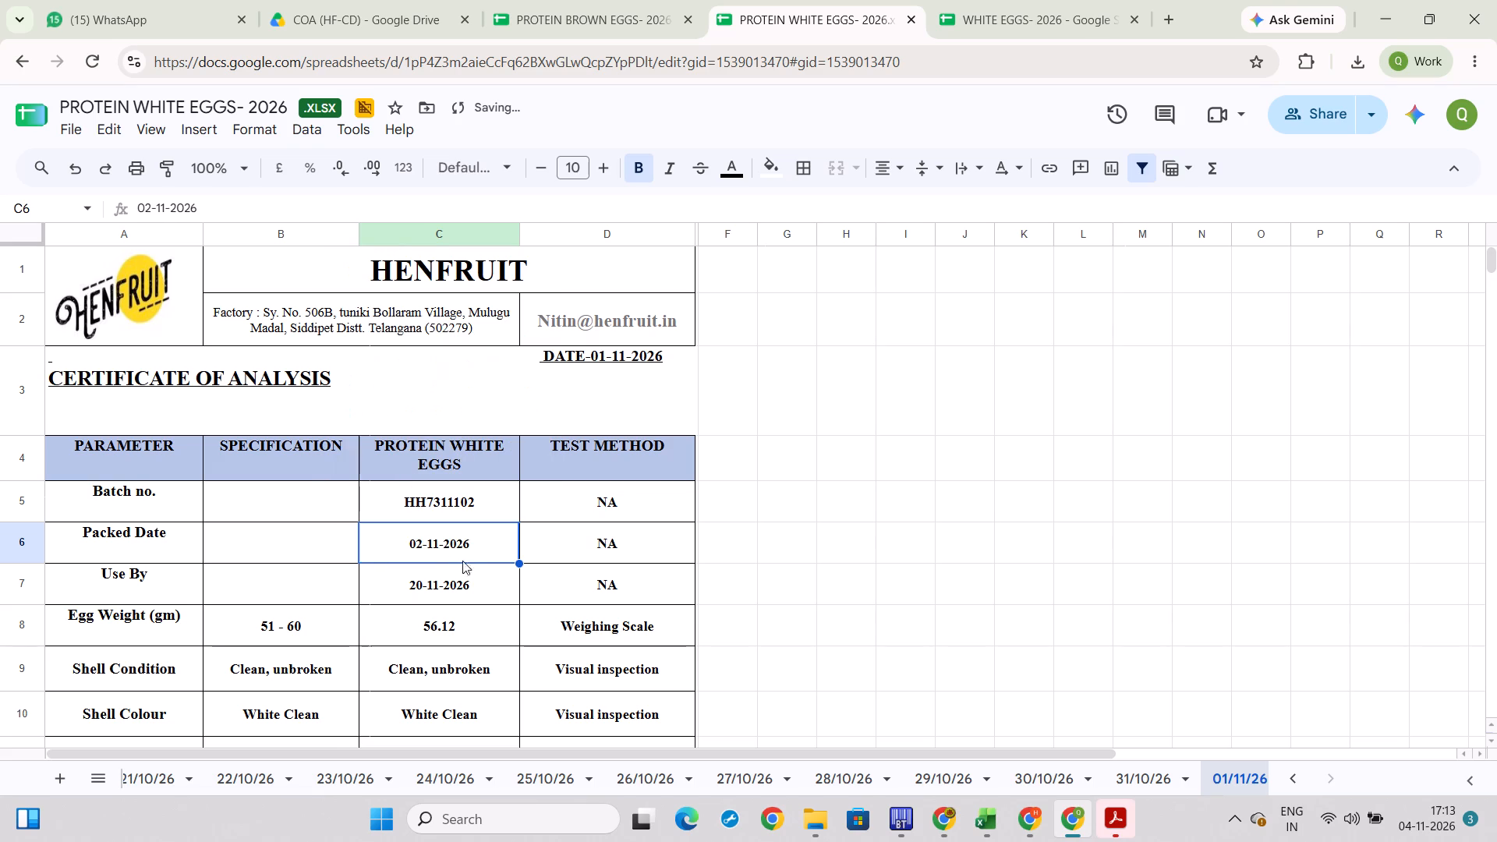
double_click(471, 579)
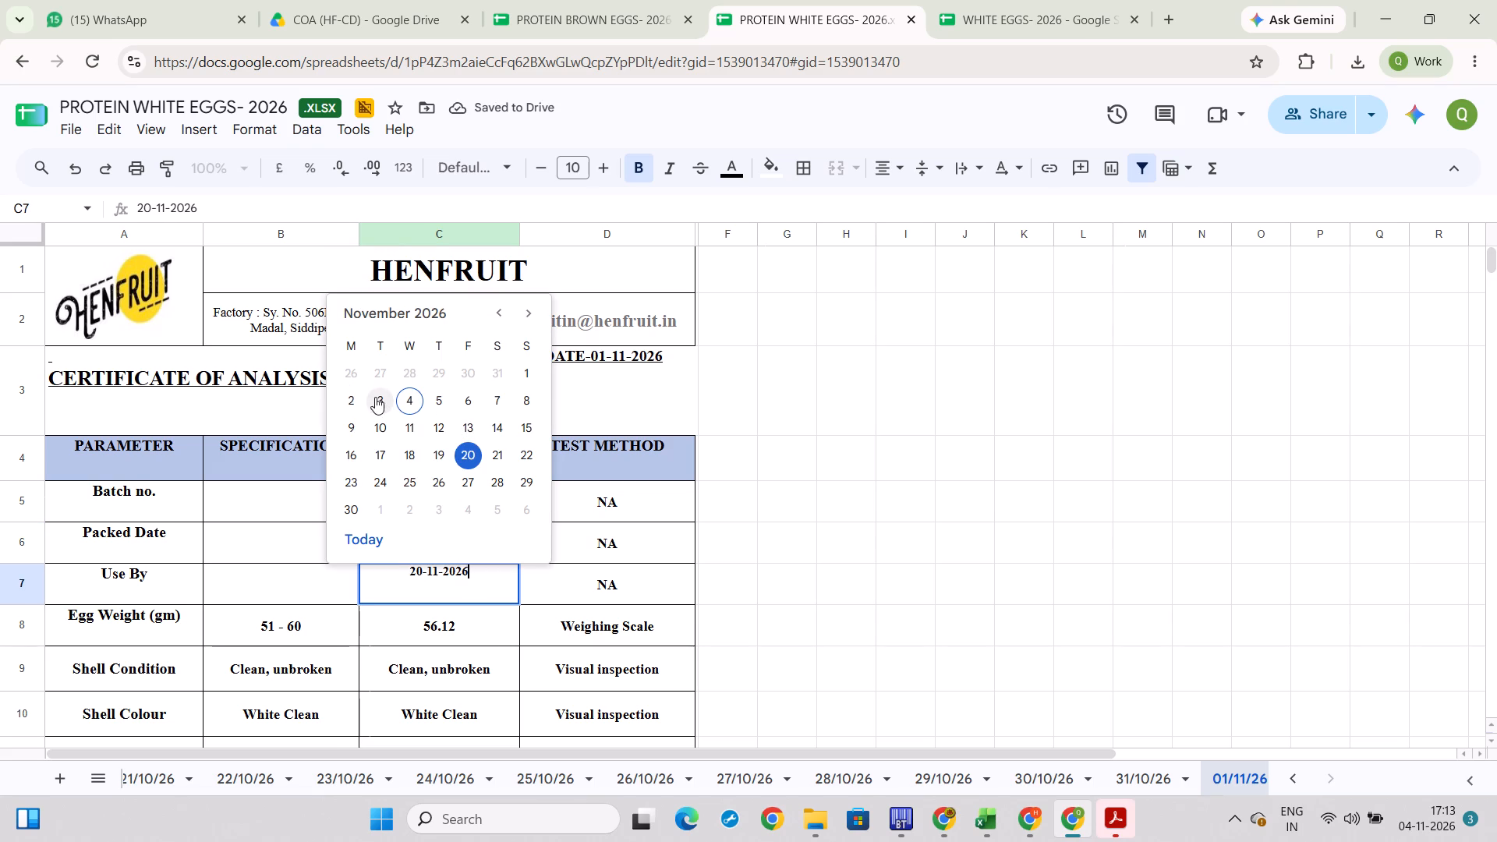
click(497, 459)
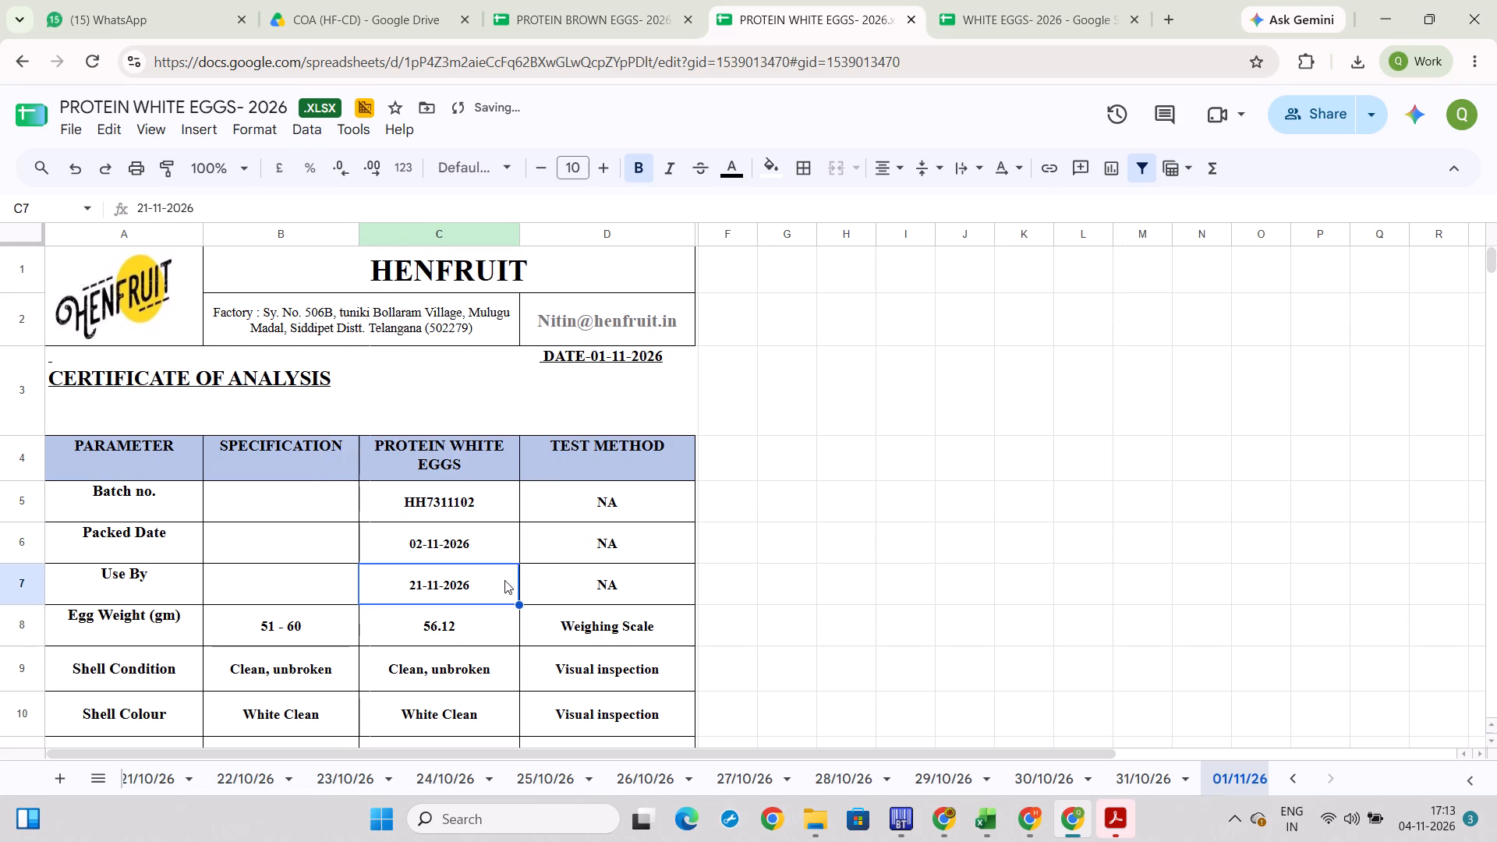
Set the protein white eggs Egg Weight (gm) result in cell C8 to 54.87.
double_click(476, 626)
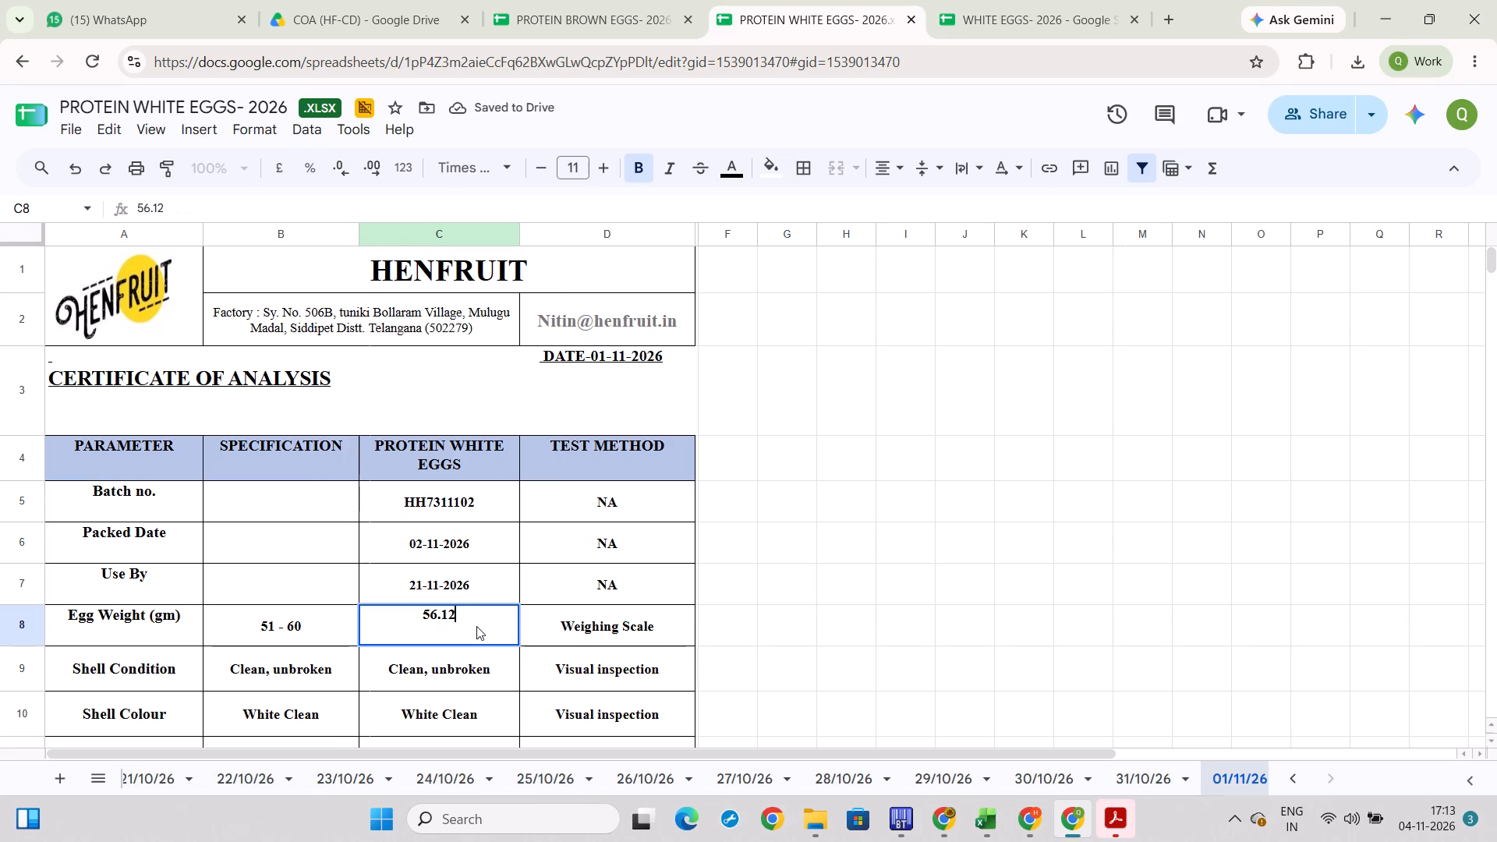
key(BackSpace)
key(BackSpace)
key(BackSpace)
key(BackSpace)
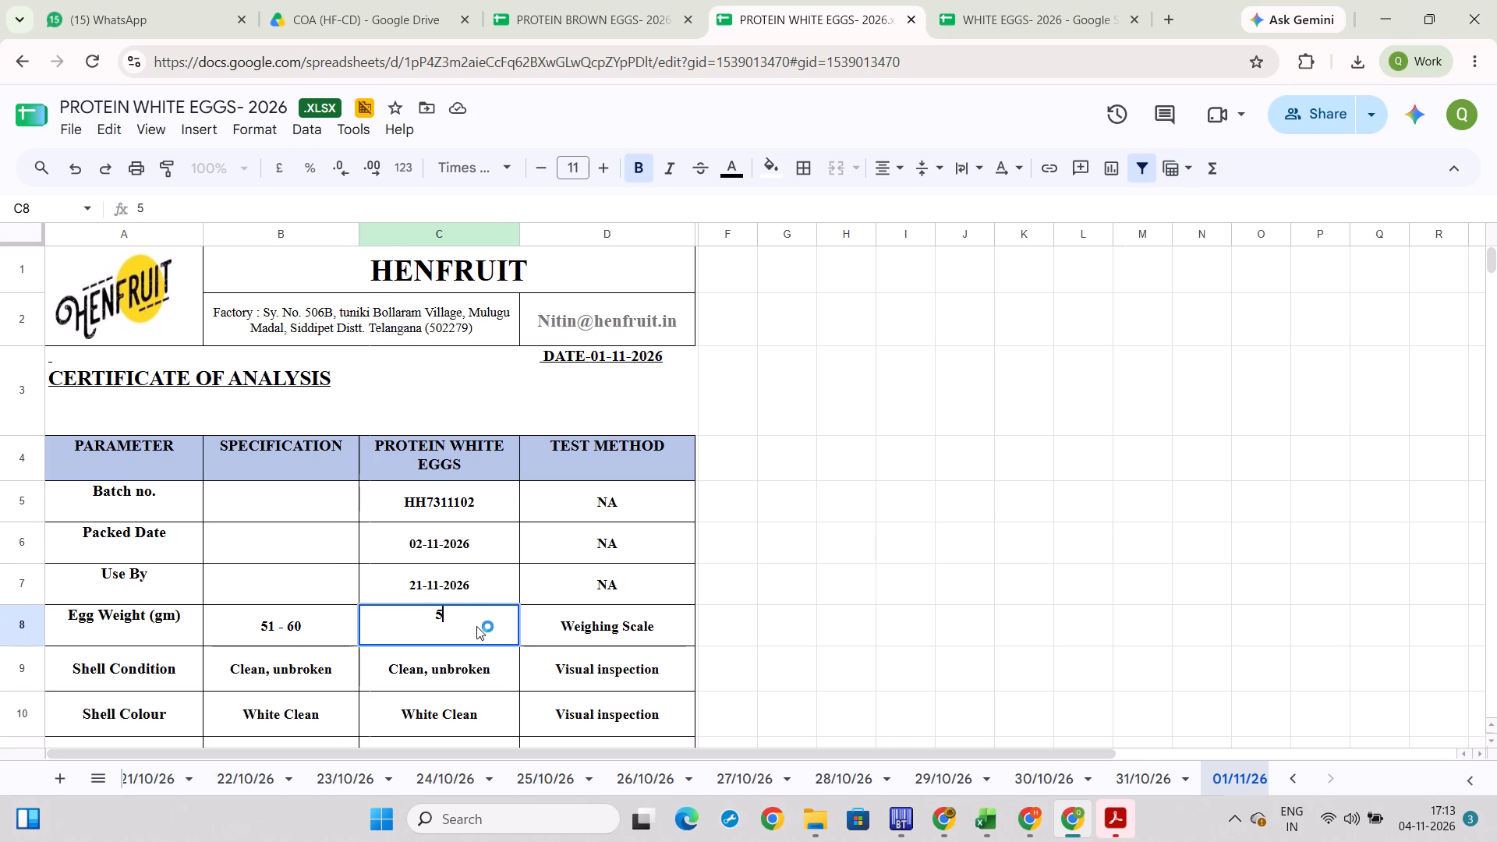
text(4.)
text(87)
Download the current 01/11/26 protein white eggs sheet as a PDF, keeping the landscape Letter print settings.
click(67, 131)
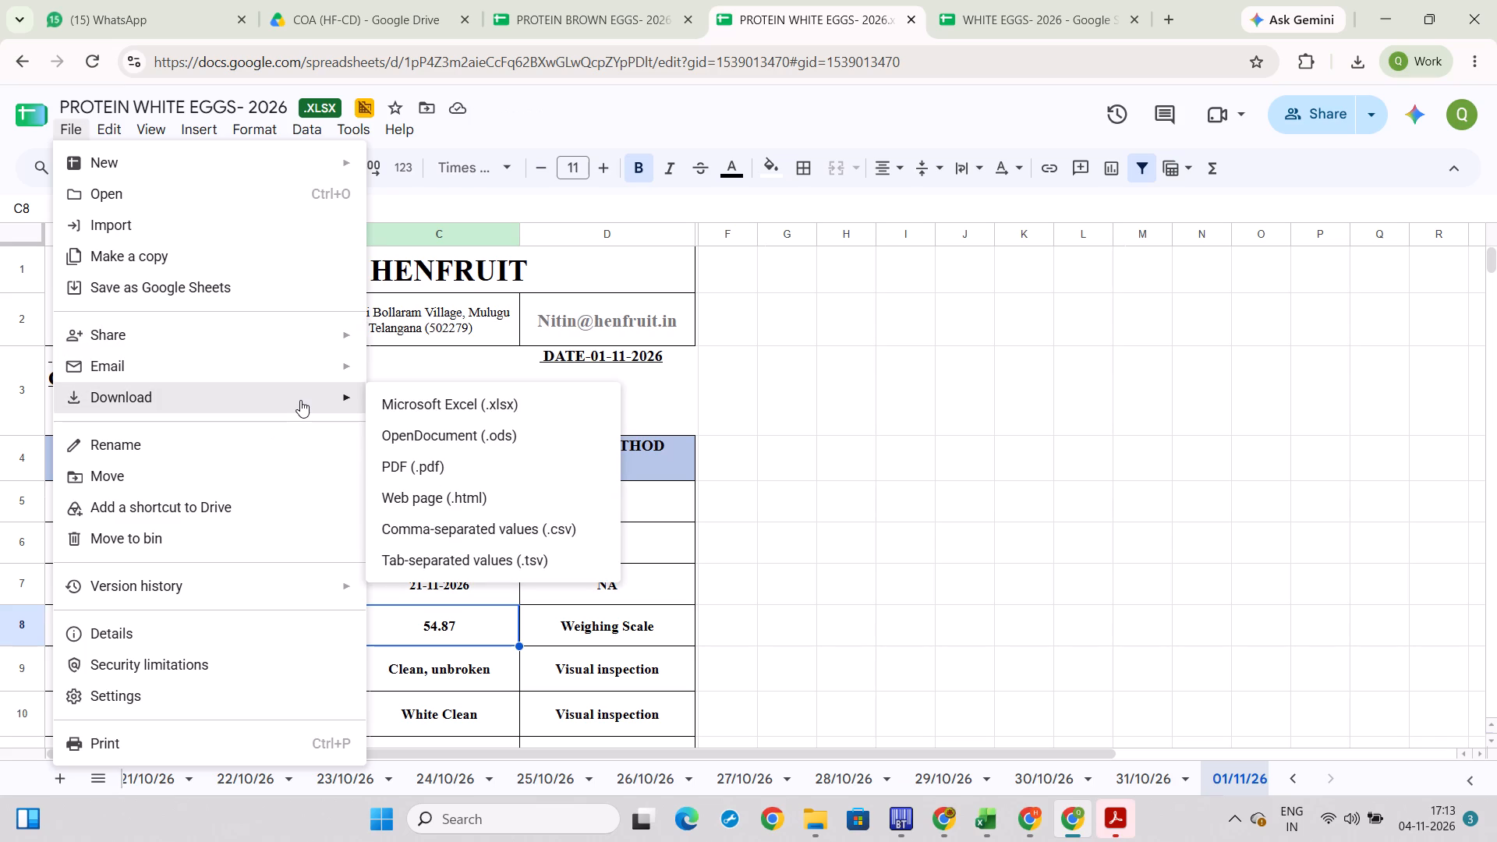
click(477, 472)
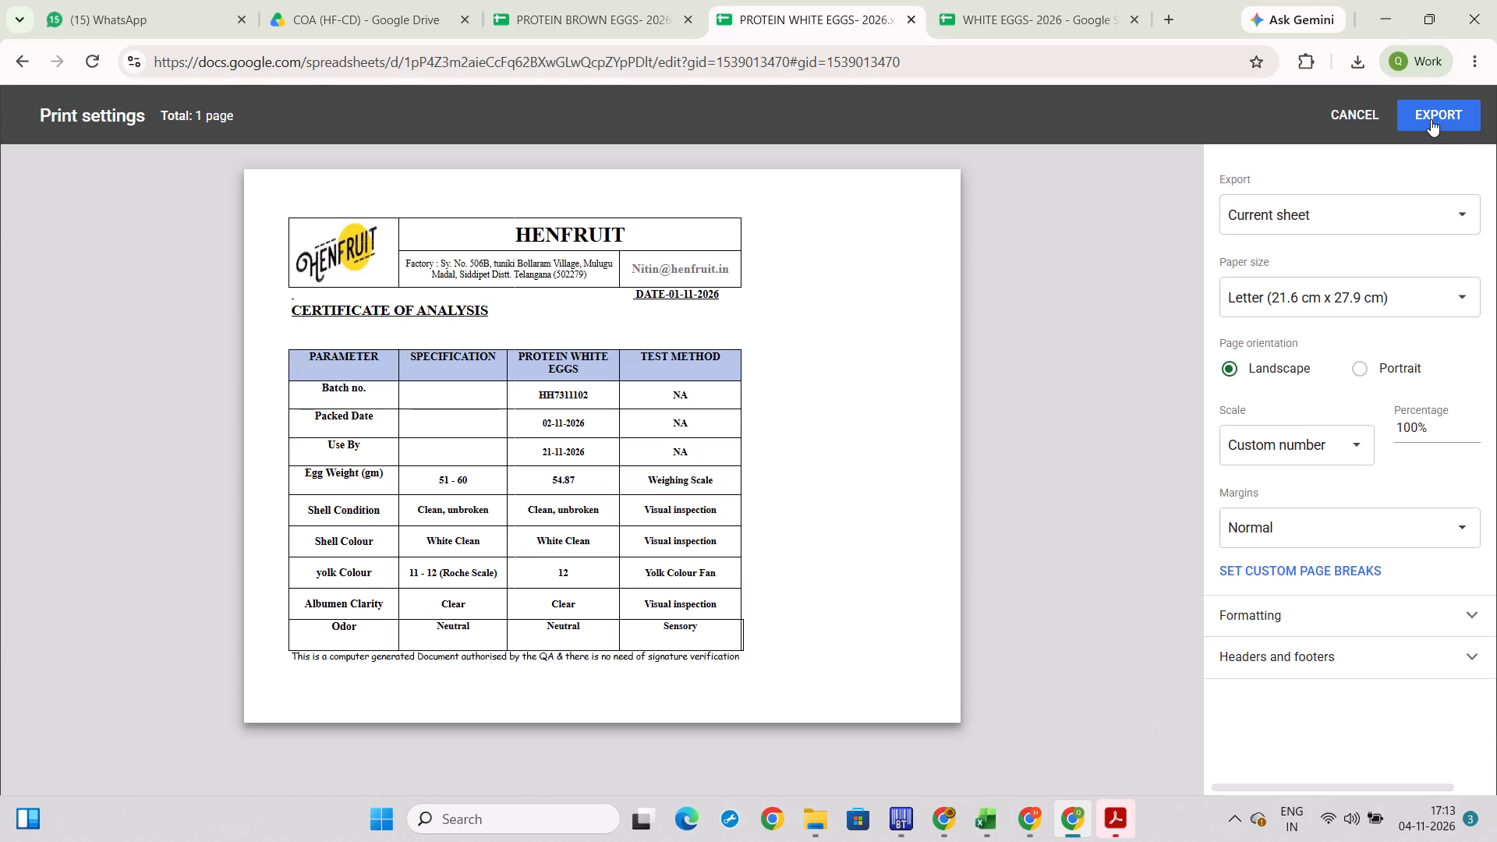
click(1431, 119)
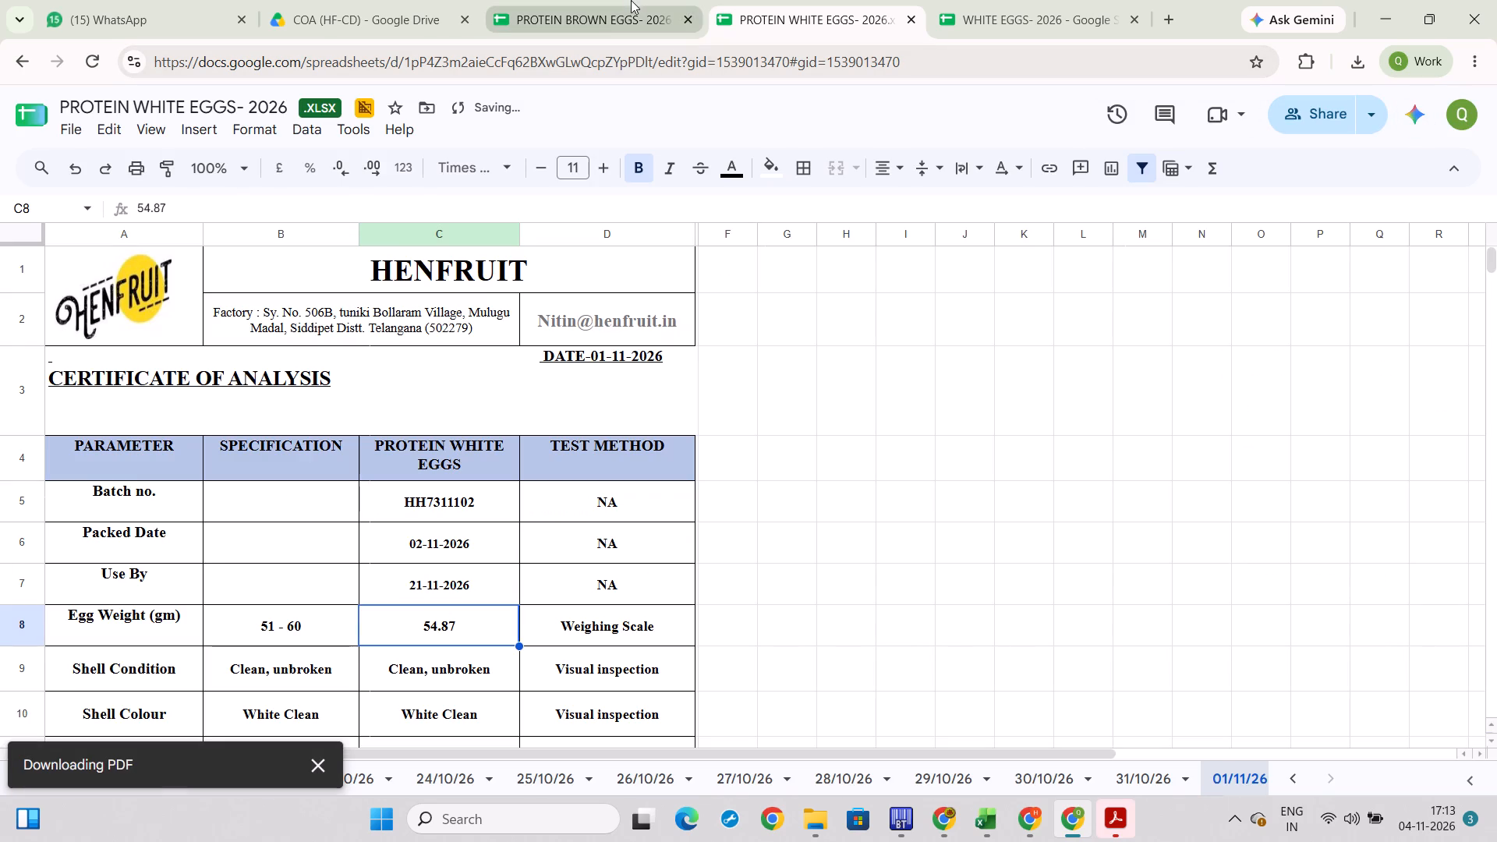
In the PROTEIN BROWN EGGS- 2026 spreadsheet, duplicate the 31/10/26 sheet and rename the copy 01/11/26.
click(607, 13)
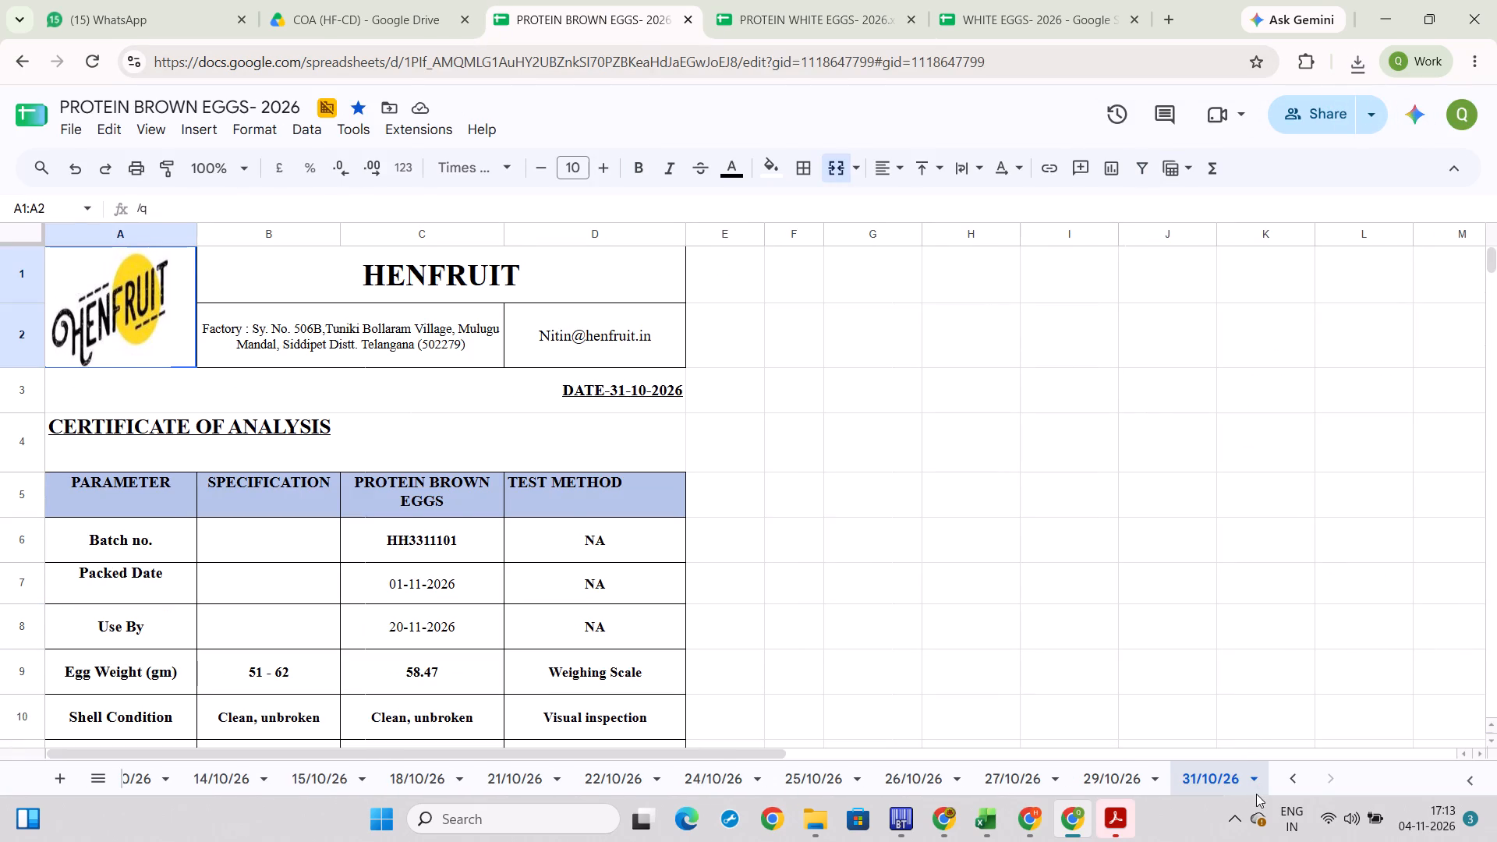
click(1249, 779)
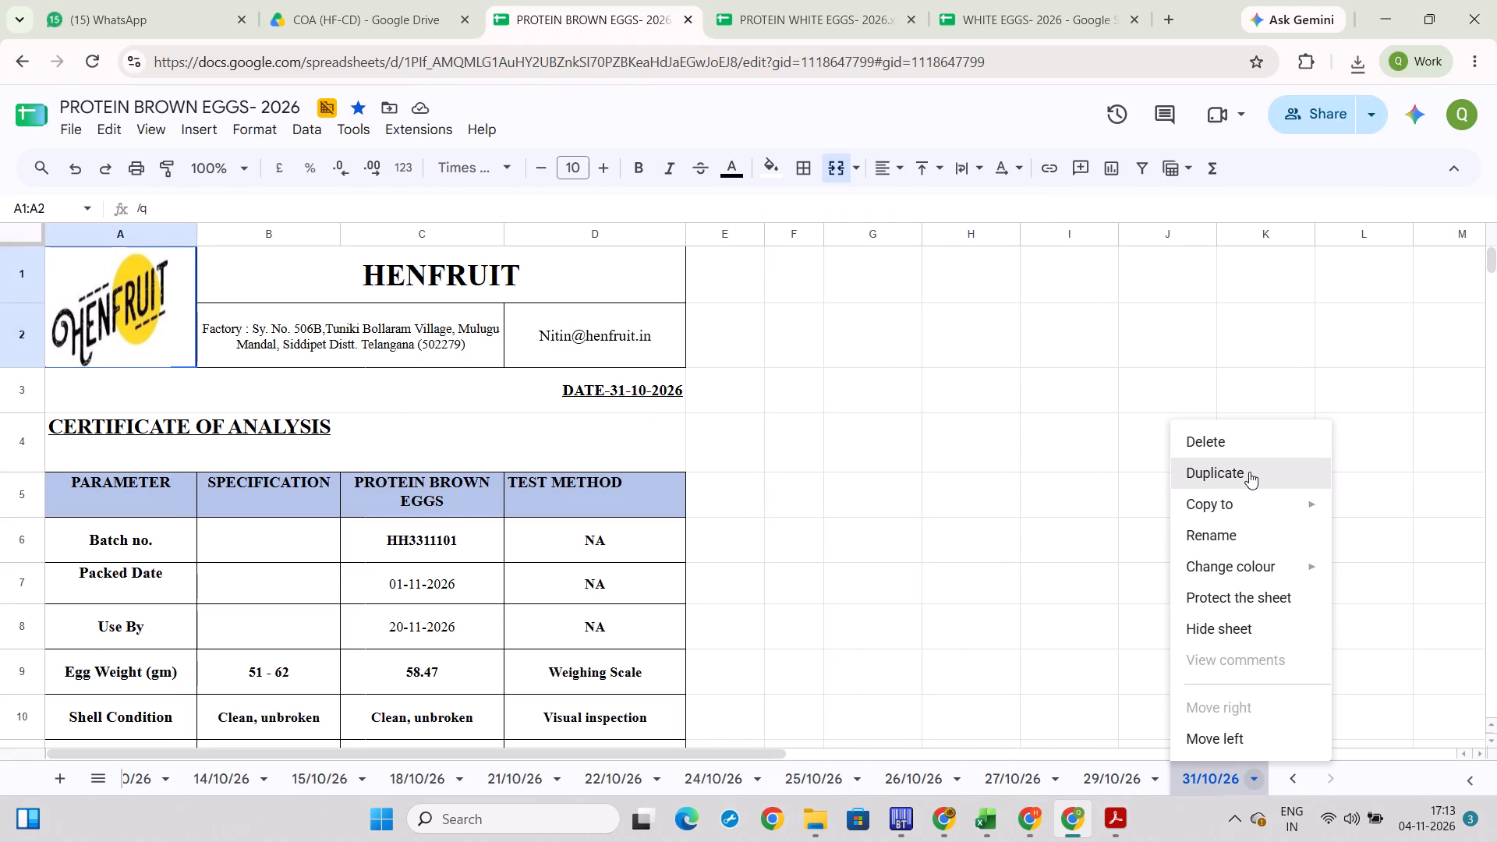
click(1249, 472)
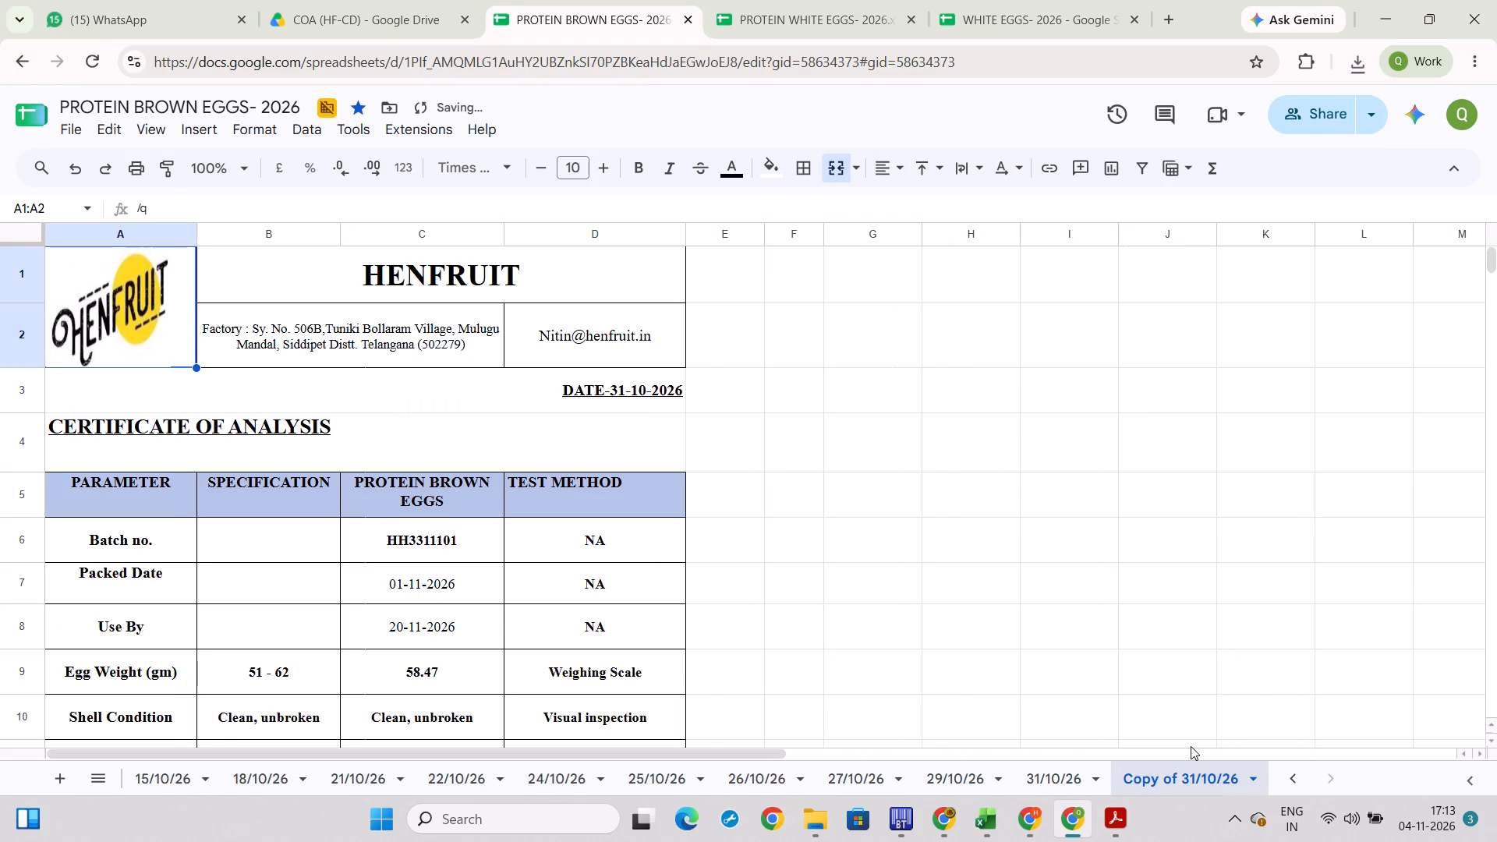
double_click(1179, 787)
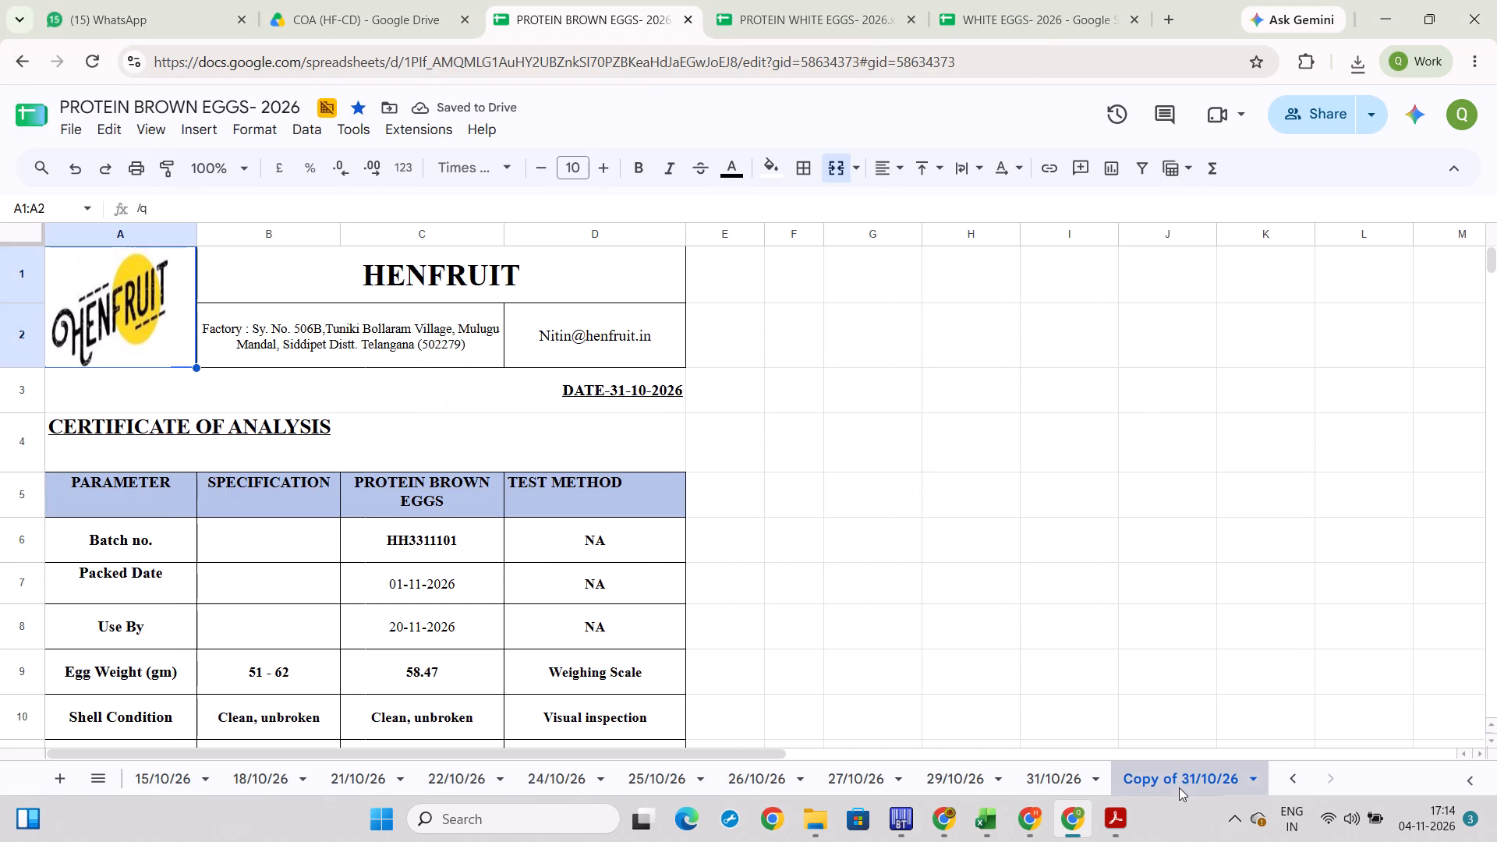
key(BackSpace)
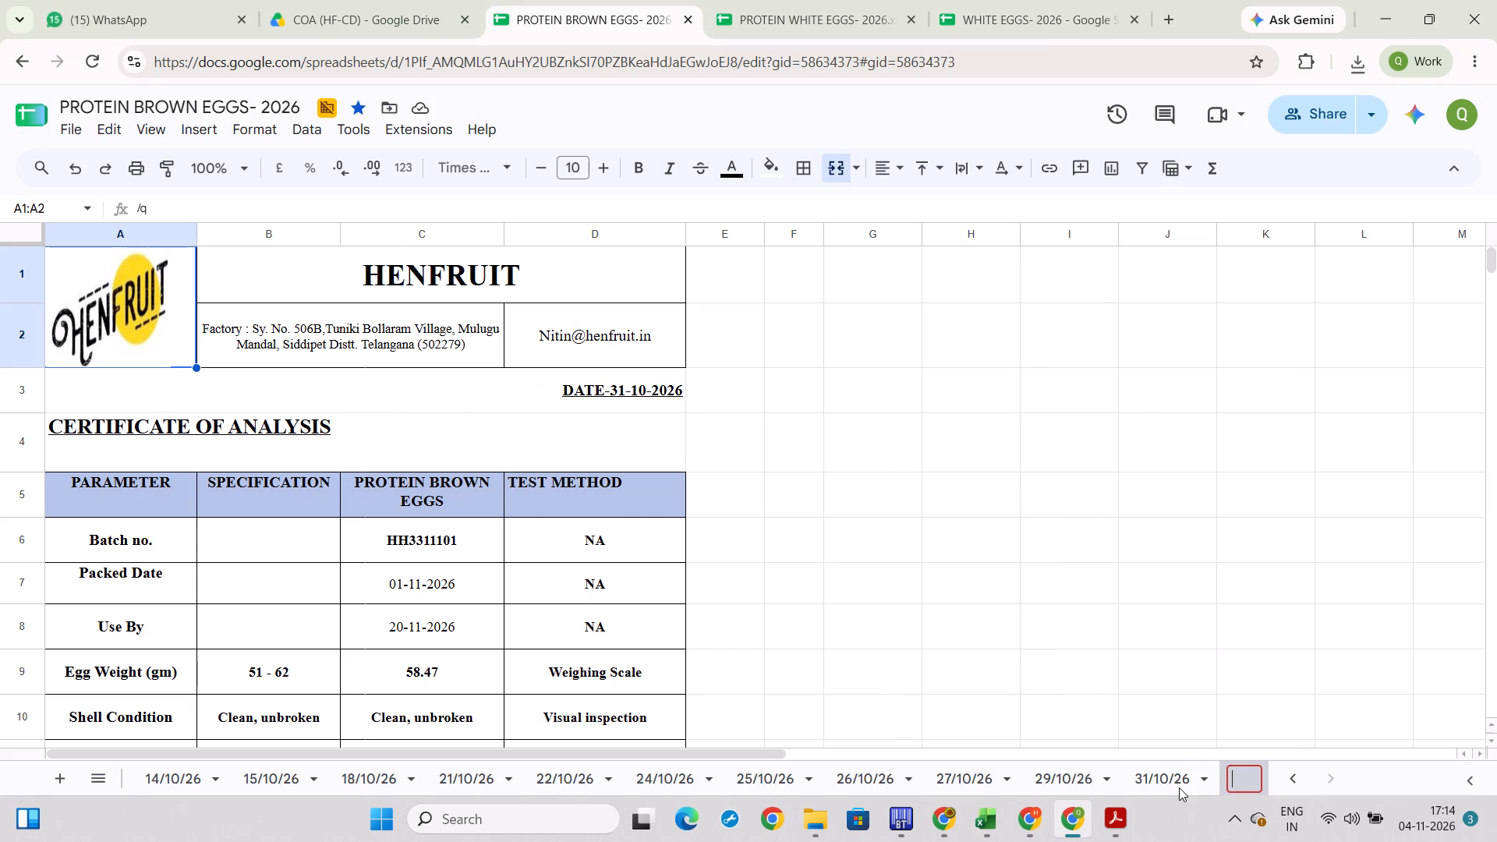
text(01)
text(/11)
text(/26)
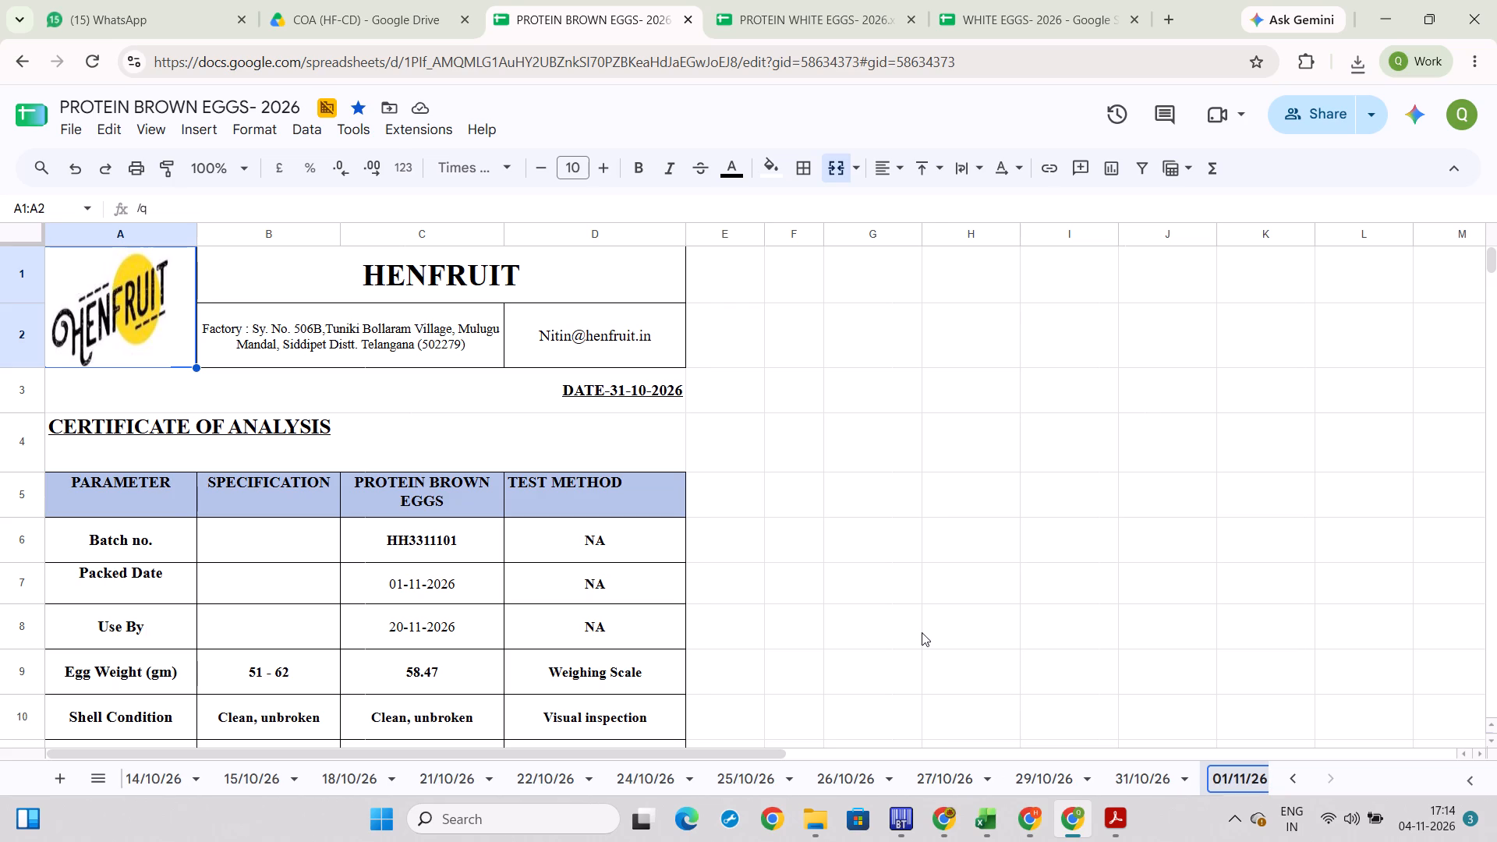
Change the date heading in row 3 of the new protein brown eggs sheet to DATE-01-11-2026.
double_click(625, 392)
click(625, 392)
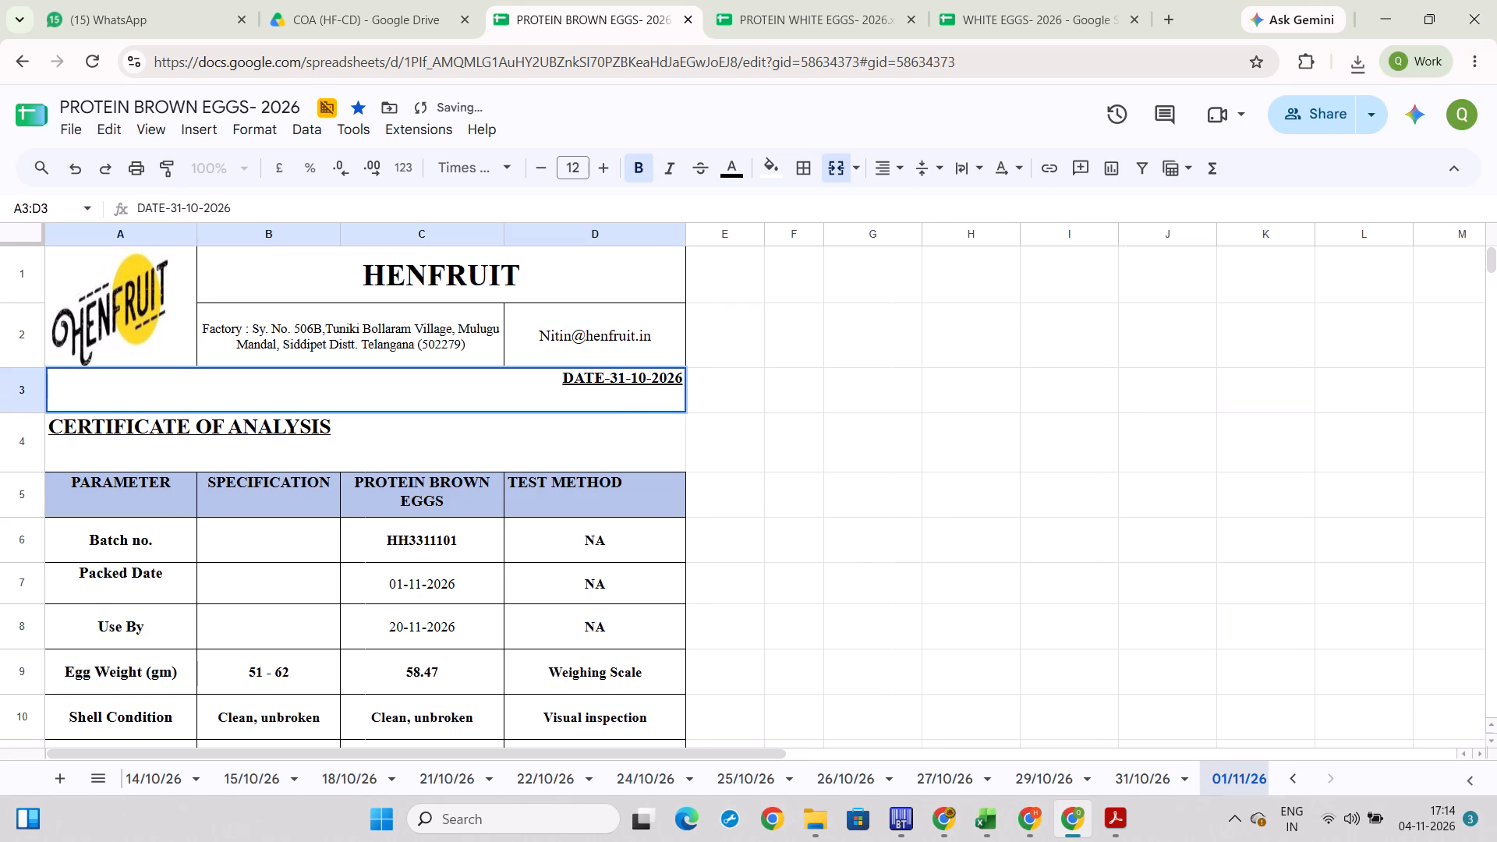
click(625, 384)
key(BackSpace)
key(BackSpace)
text(01)
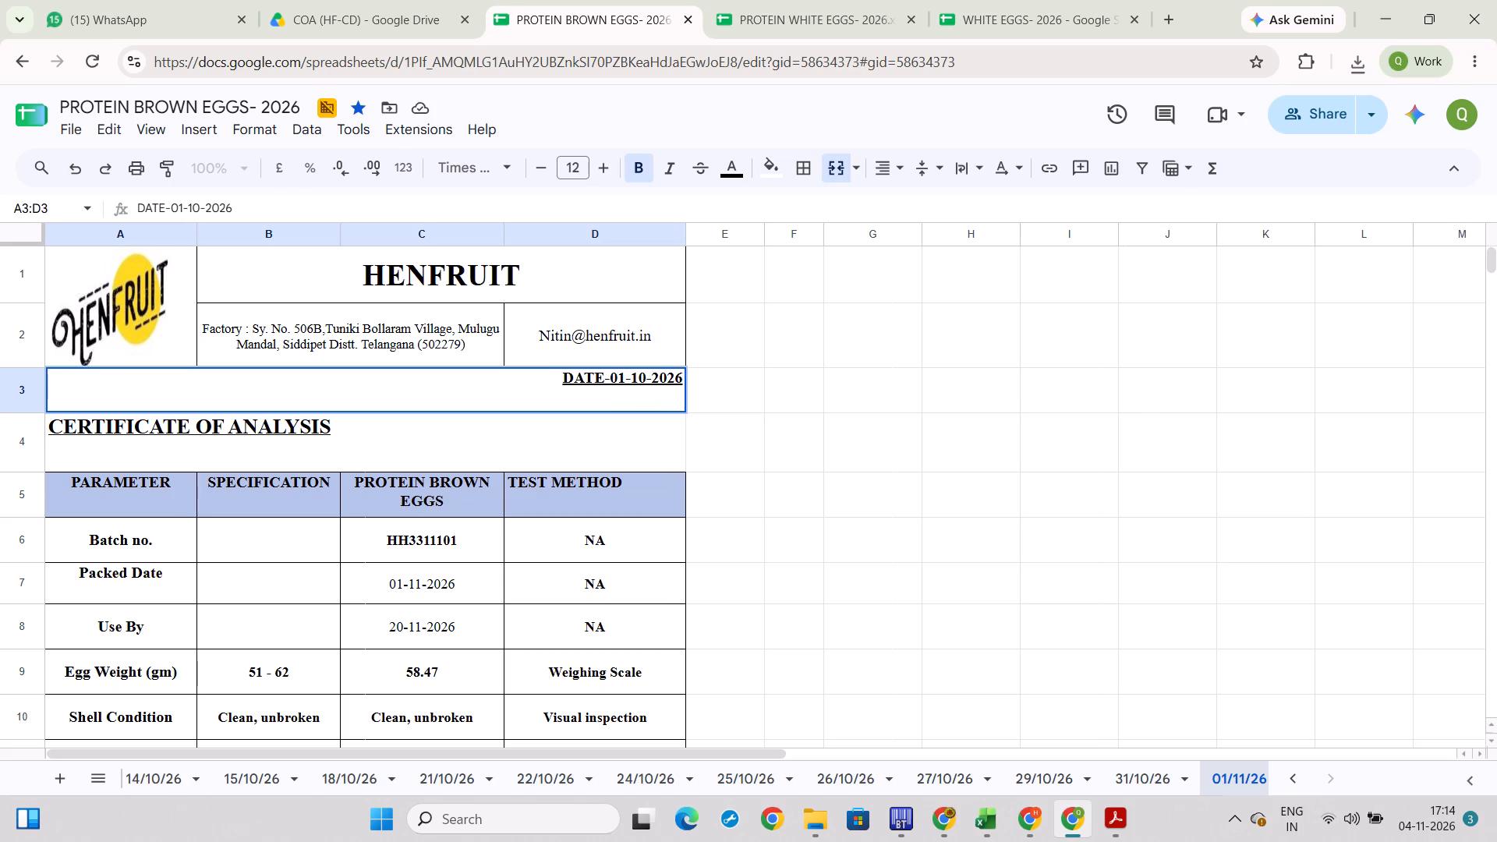
click(646, 379)
key(BackSpace)
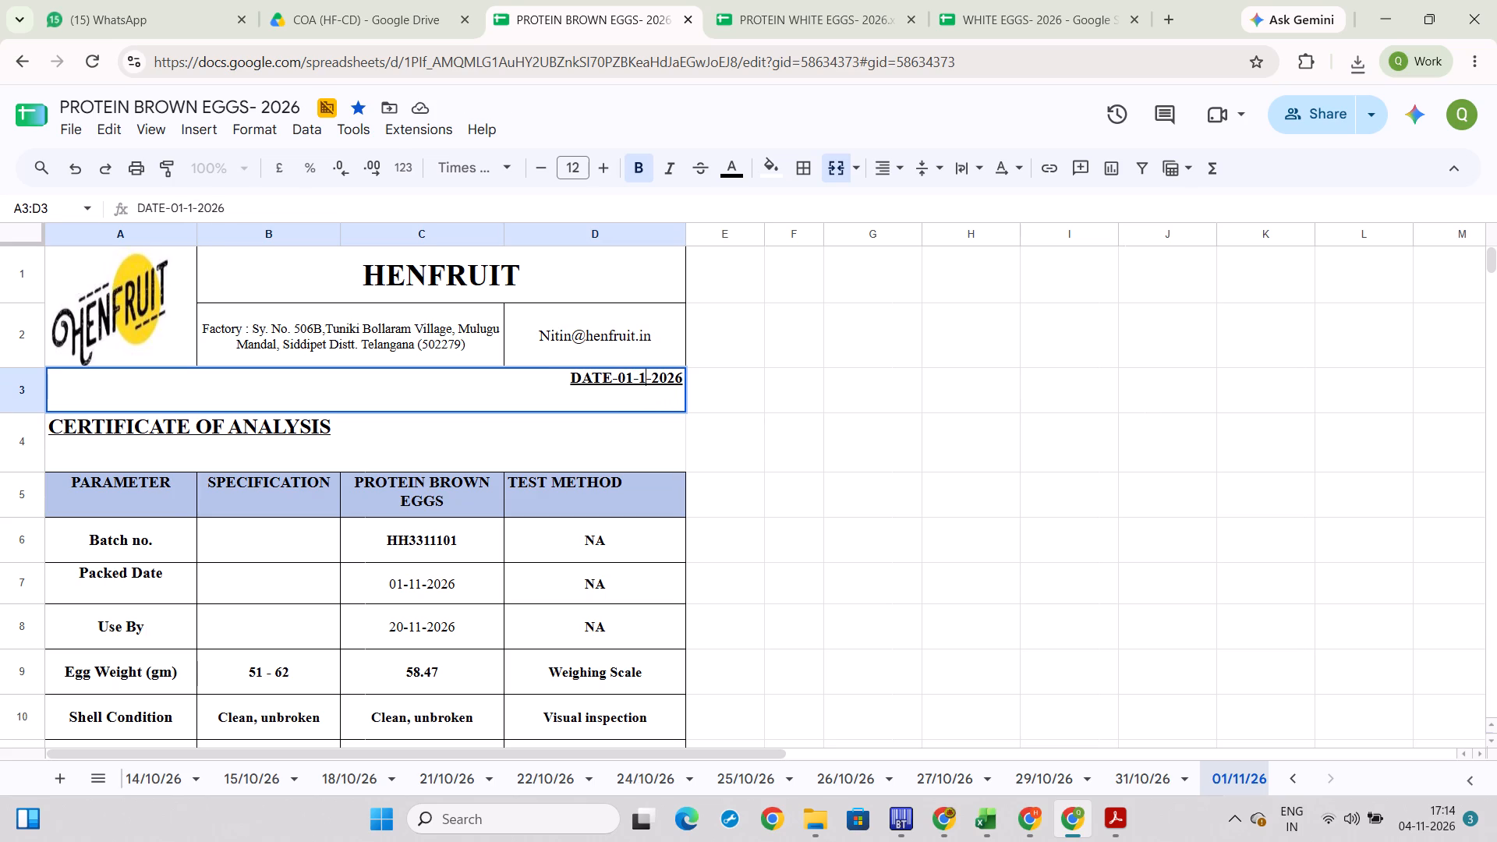
key(1)
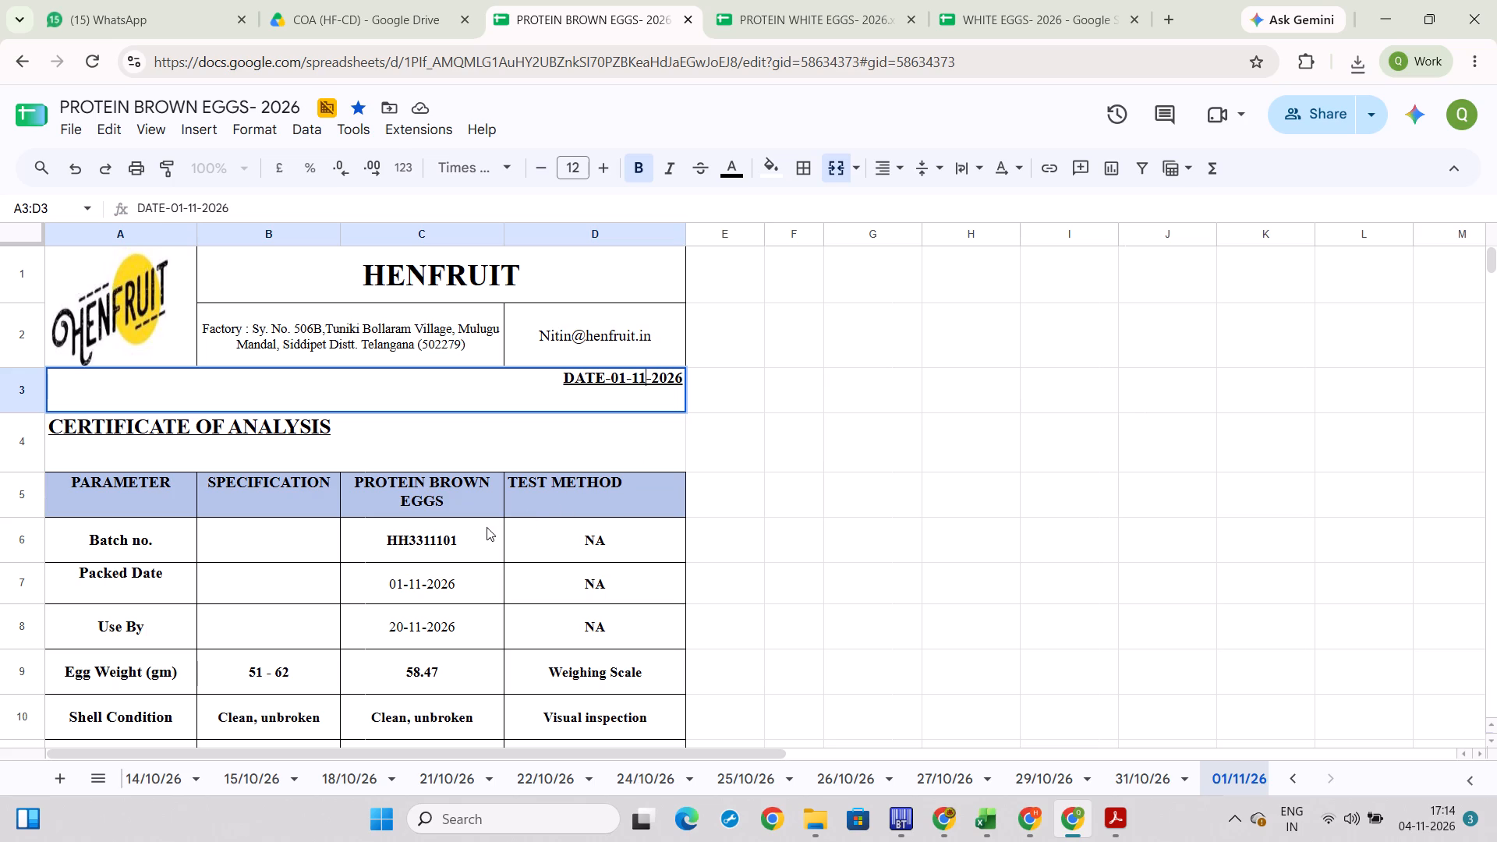
Set the protein brown eggs batch number in cell C6 to HH3311102.
double_click(486, 544)
key(BackSpace)
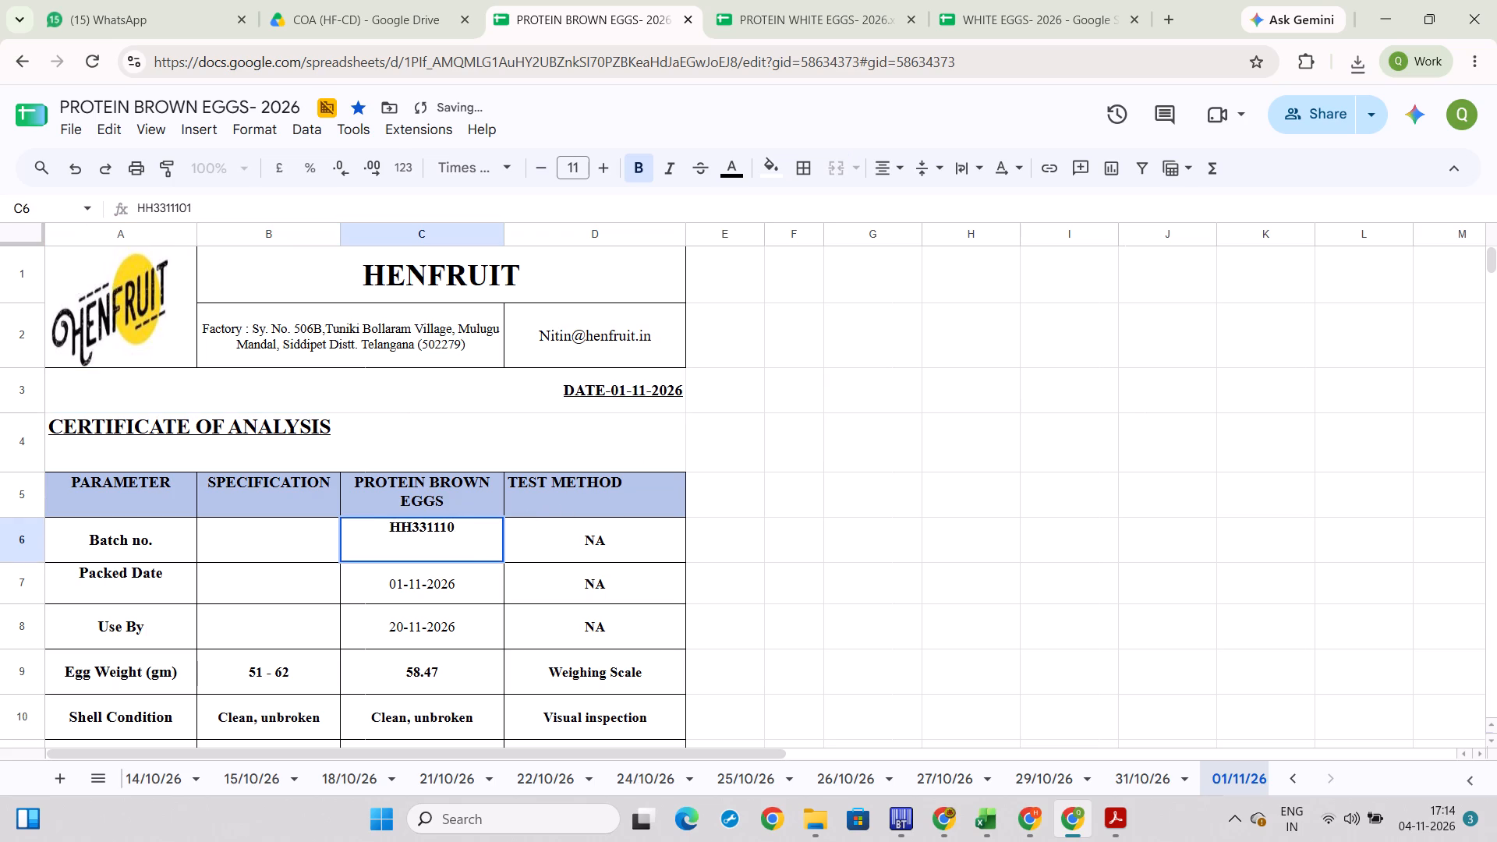
key(BackSpace)
key(BackSpace)
key(BackSpace)
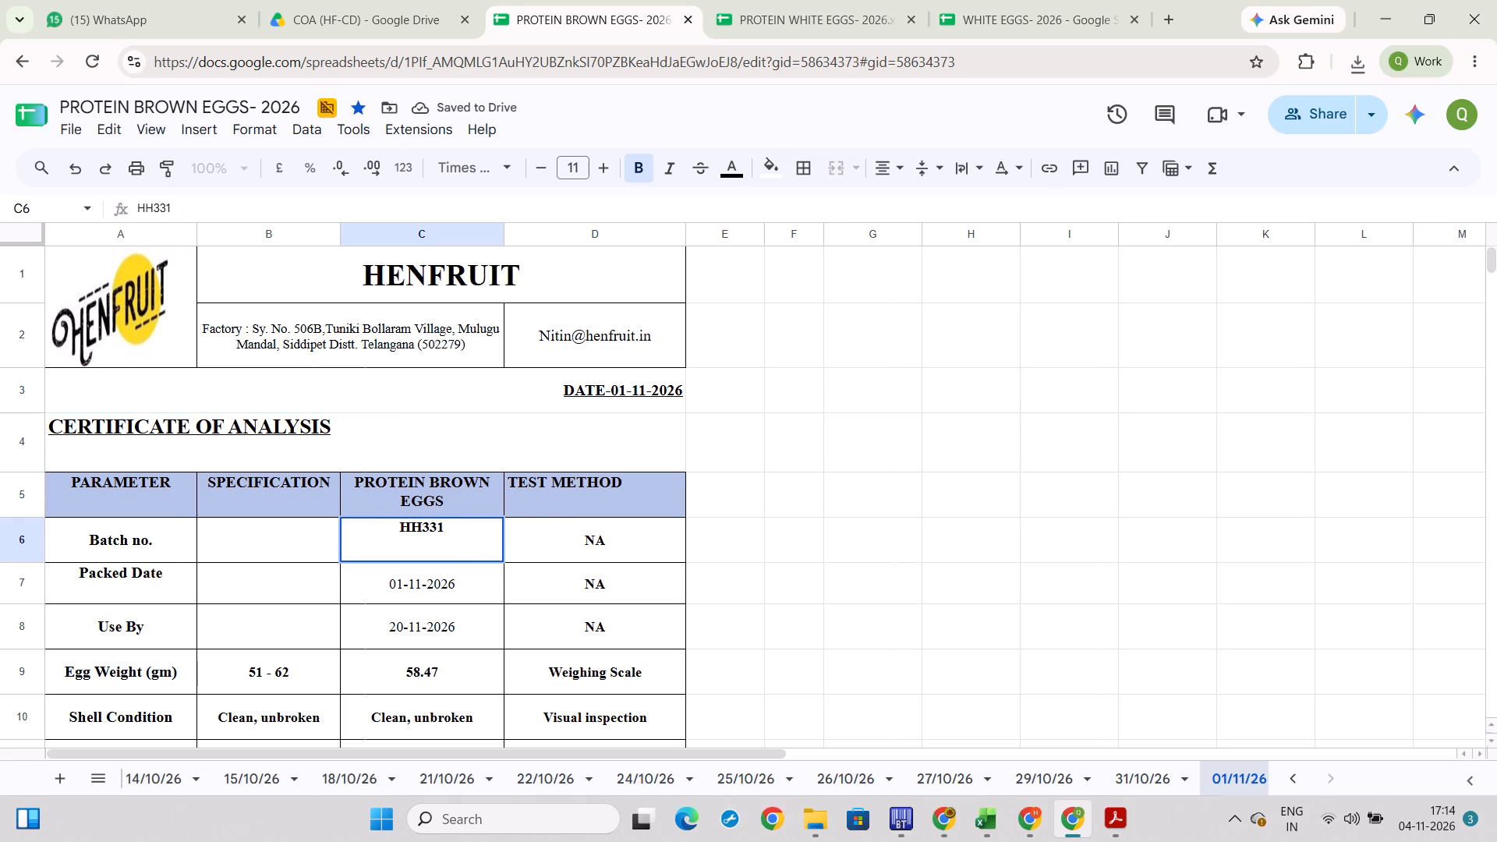
text(11)
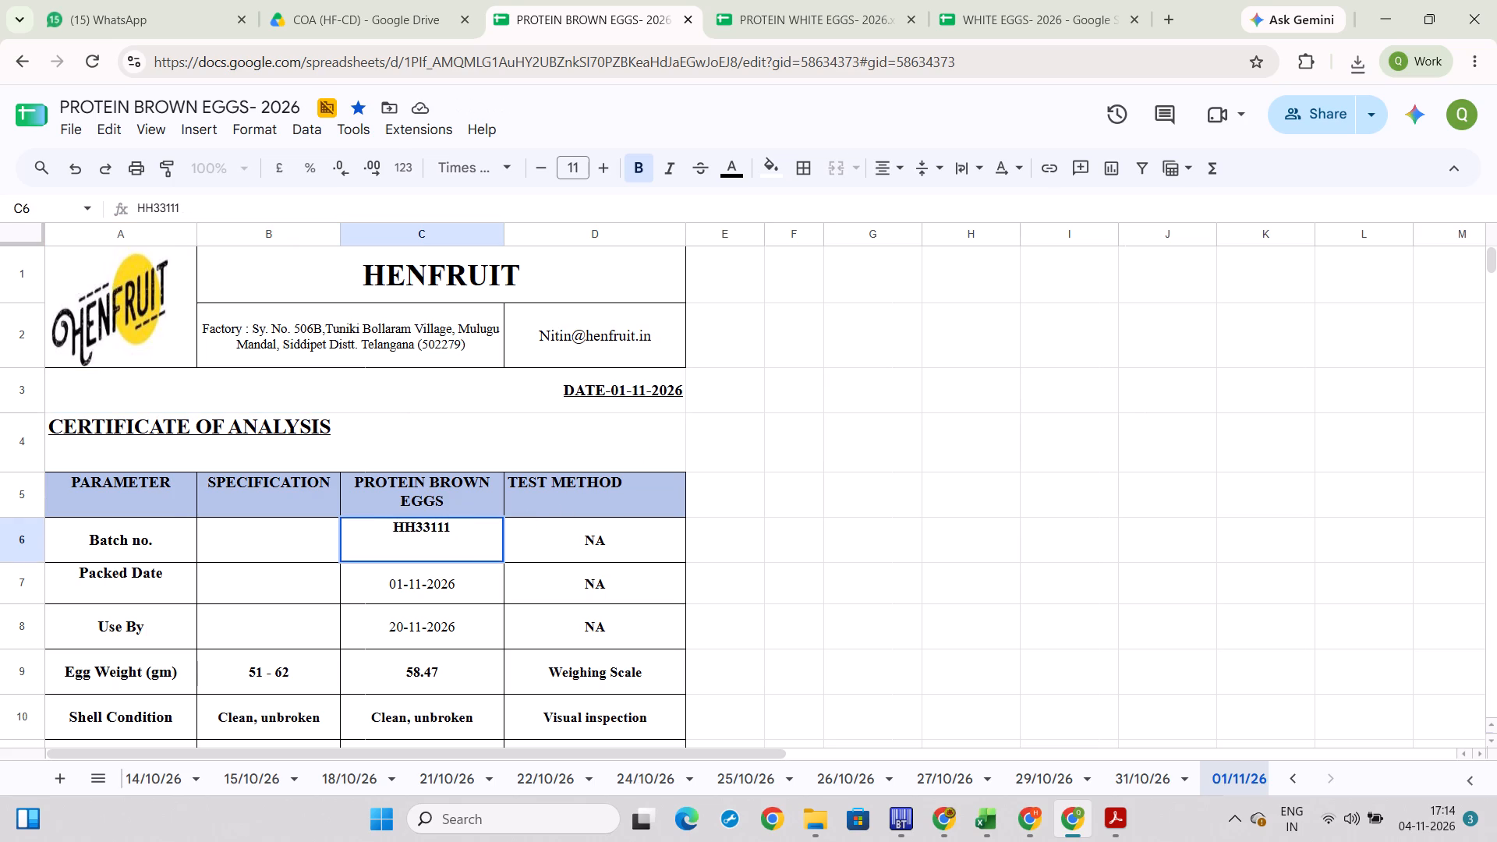
key(0)
key(2)
Set the protein brown eggs Packed Date to 02-11-2026 and the Use By date to 21-11-2026.
double_click(473, 589)
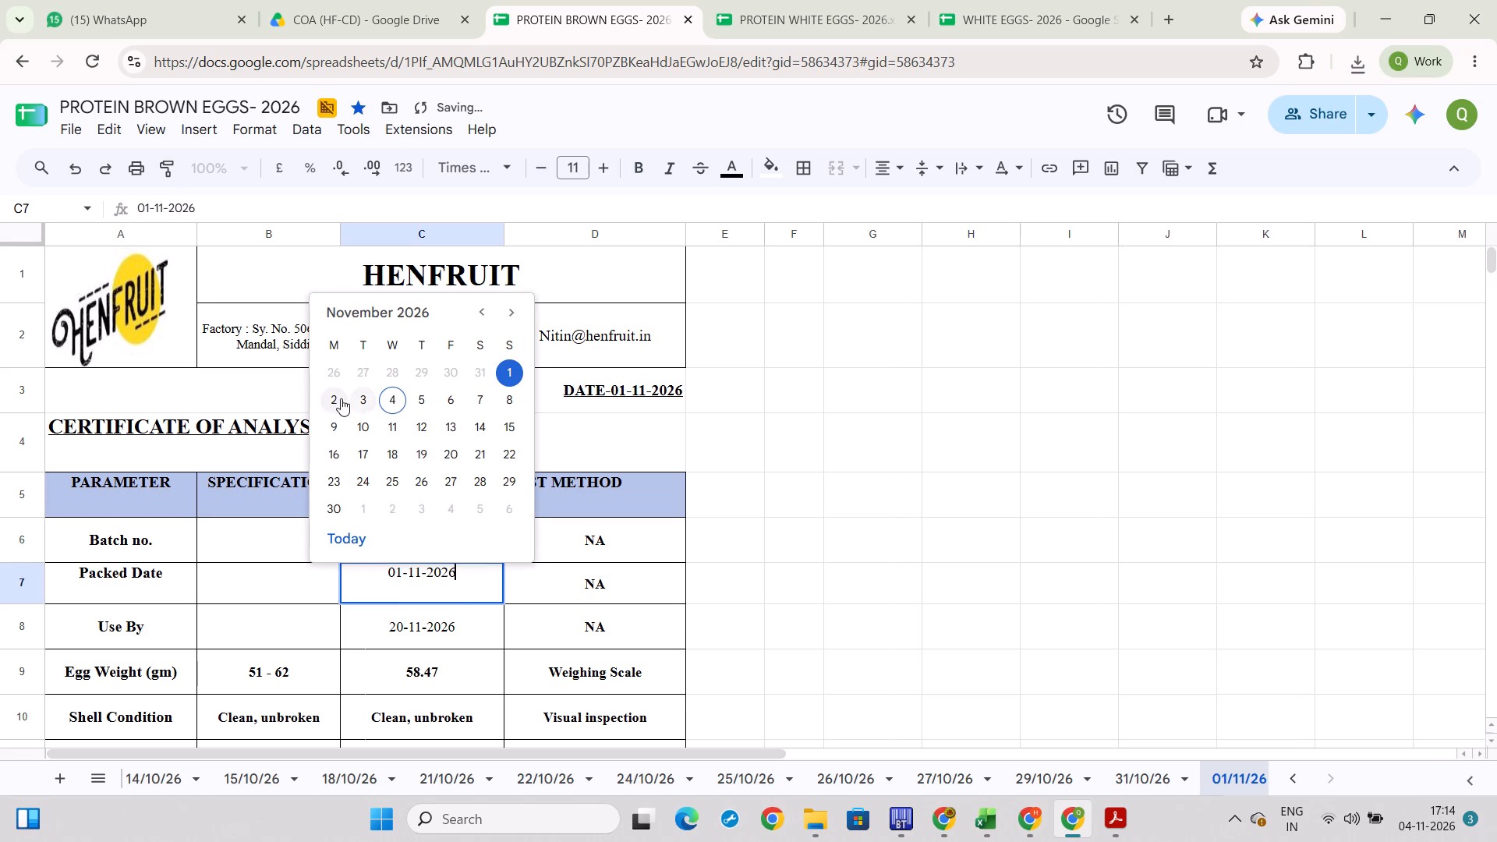
click(334, 398)
double_click(475, 628)
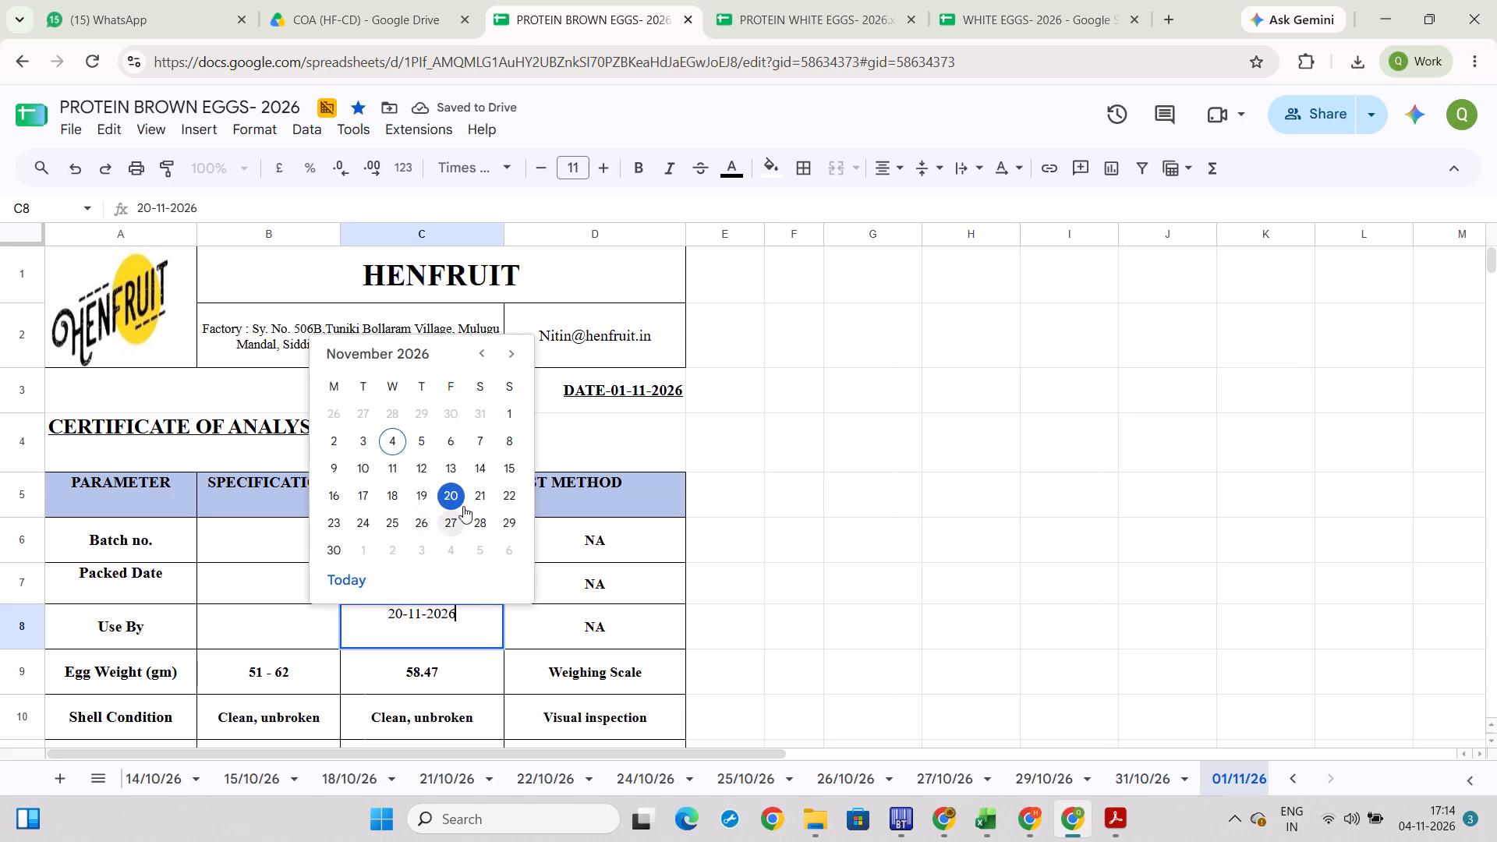
click(478, 487)
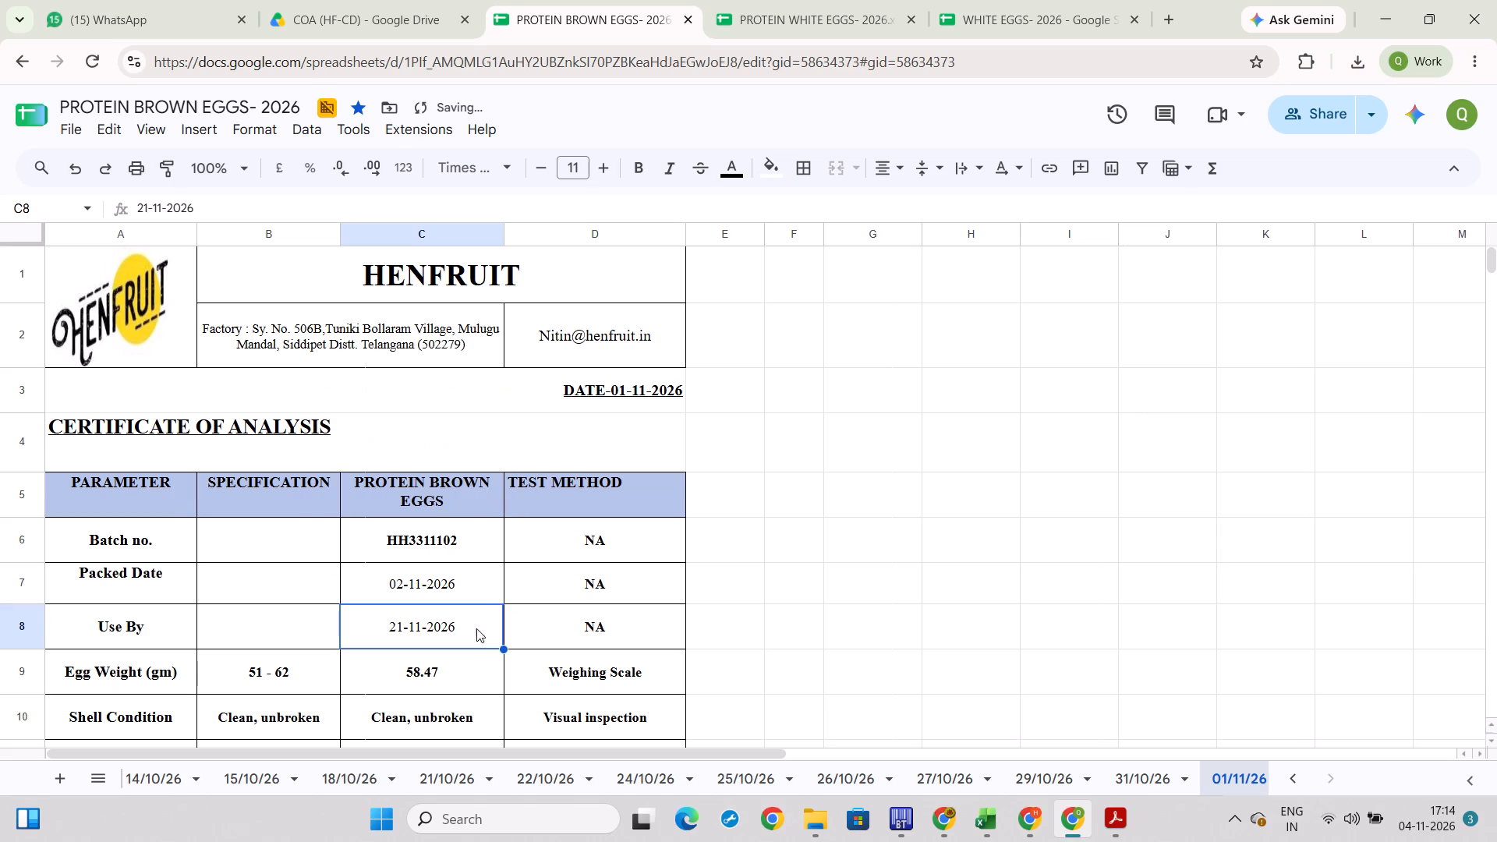
Set the protein brown eggs Egg Weight (gm) result in cell C9 to 56.76.
double_click(469, 675)
key(BackSpace)
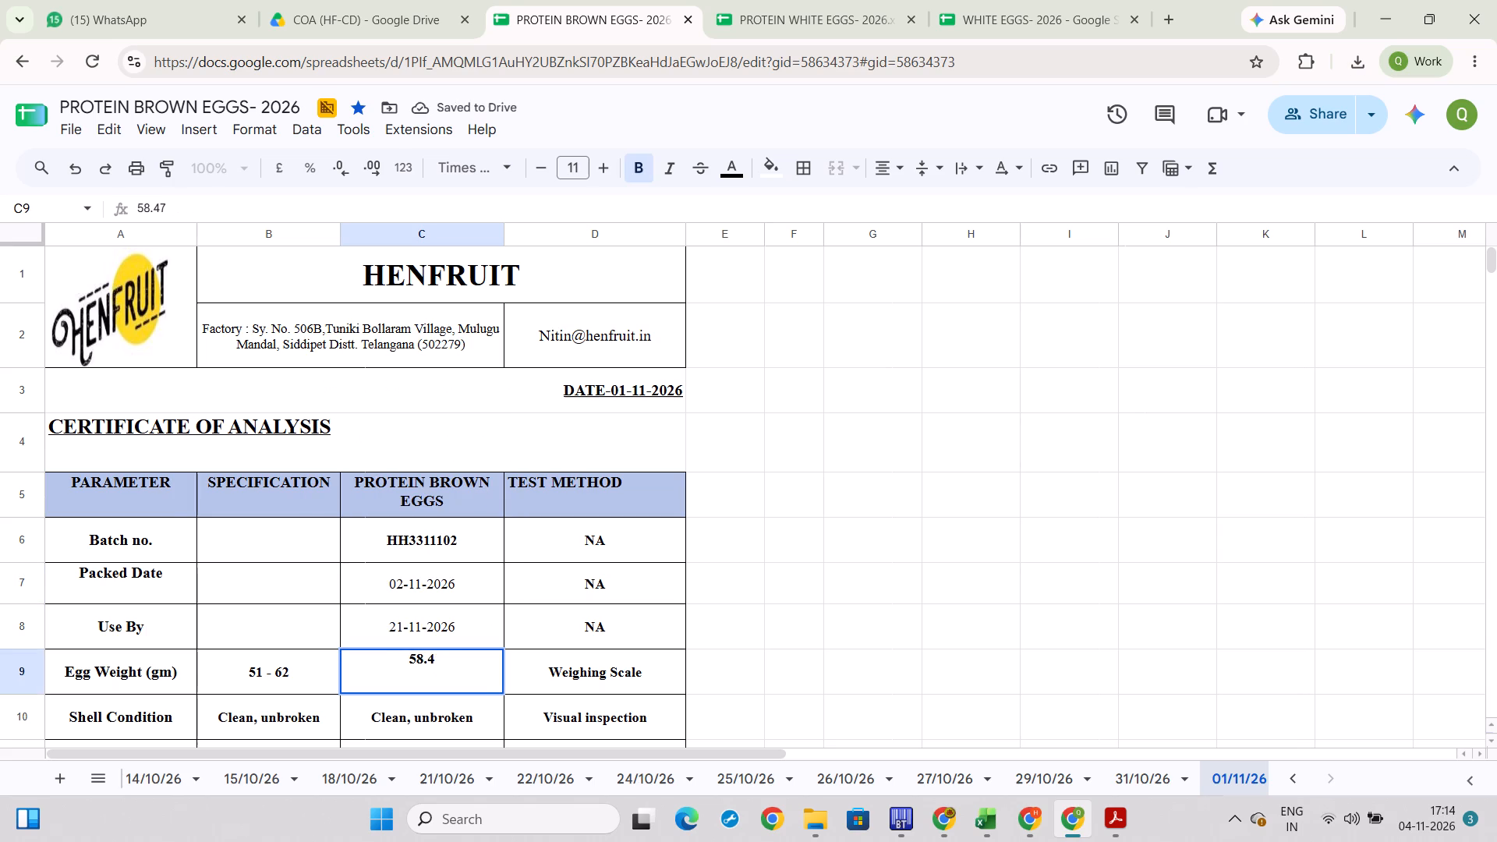
key(BackSpace)
key(BackSpace)
key(BackSpace)
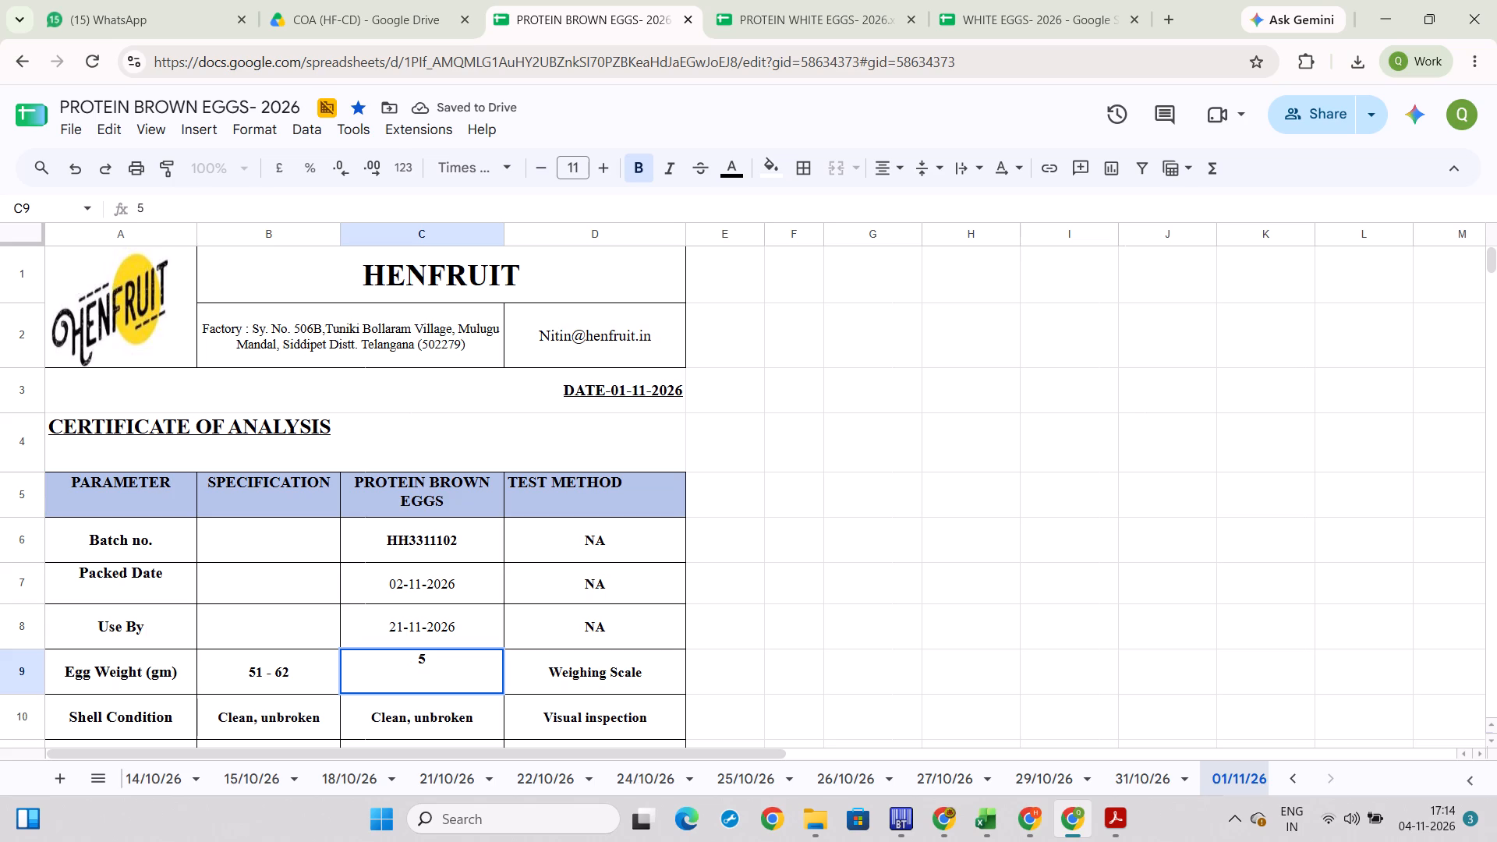
key(6)
key(period)
text(76)
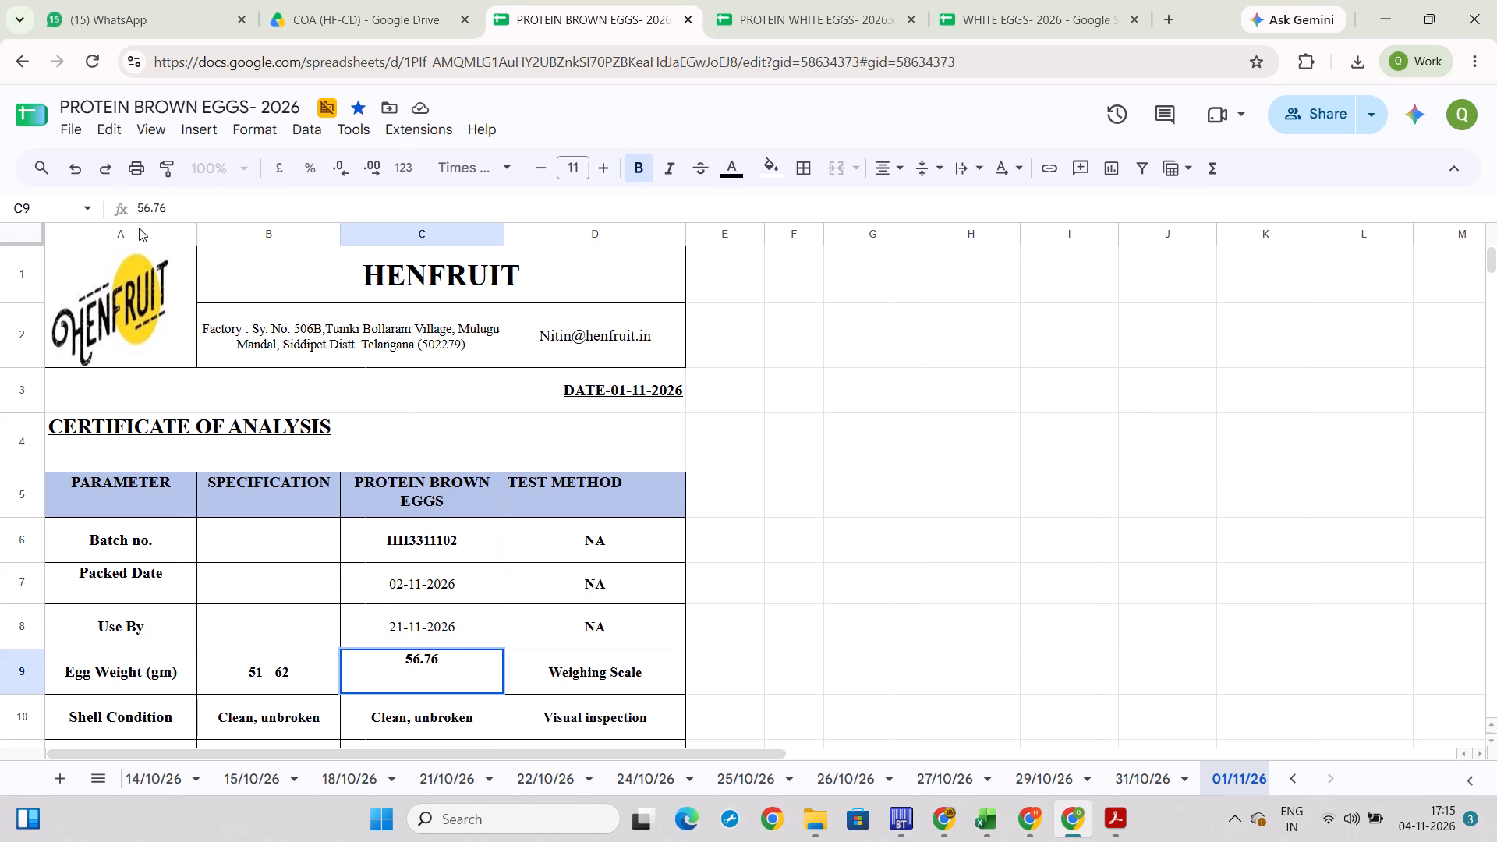
Start downloading the 01/11/26 protein brown eggs sheet.
click(67, 124)
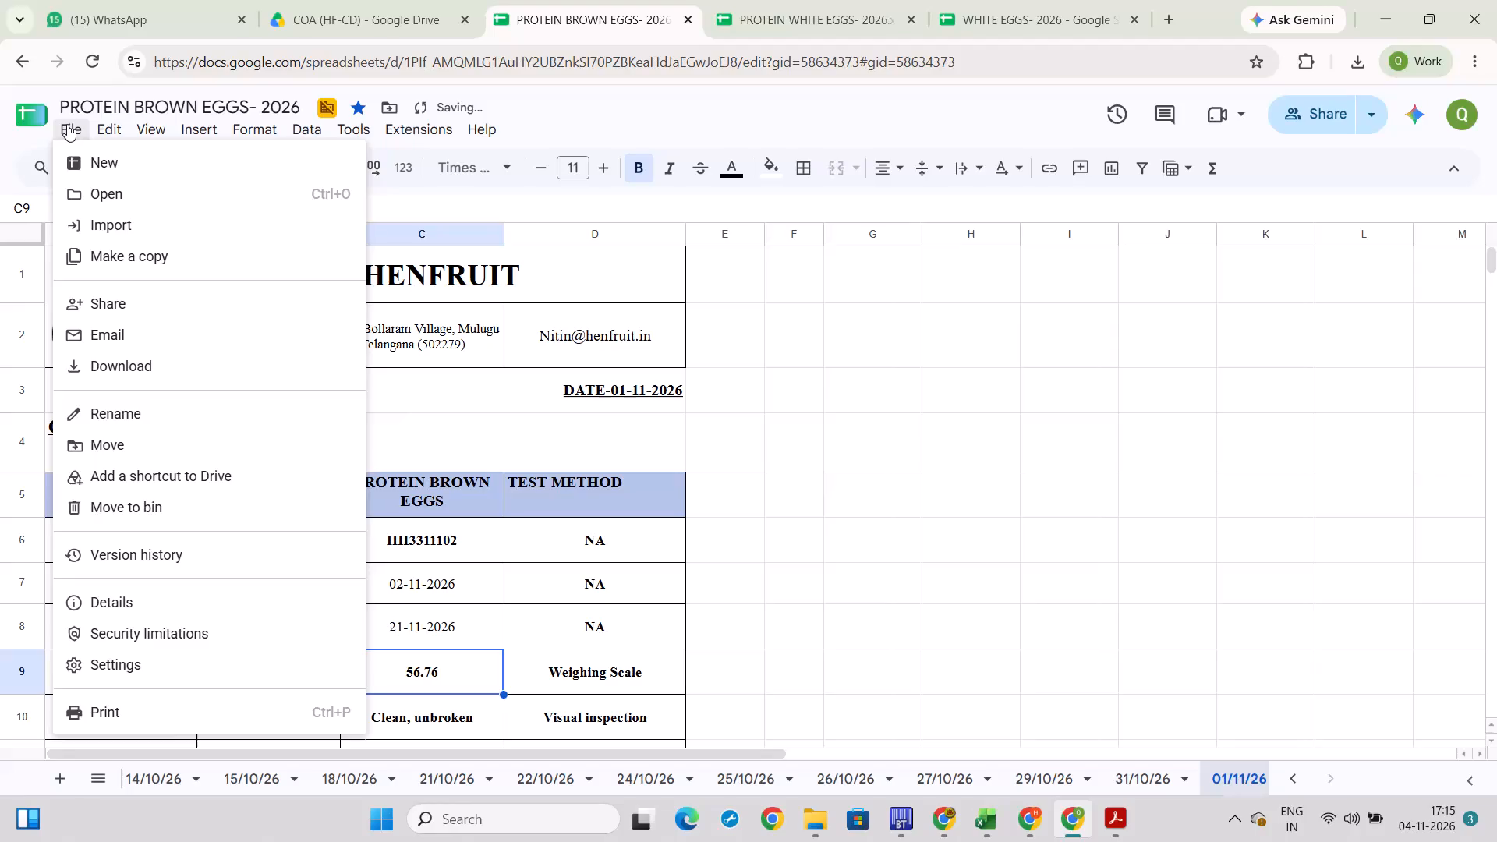
Export the current 01/11/26 protein brown eggs sheet as a PDF, keeping the given print settings.
click(431, 436)
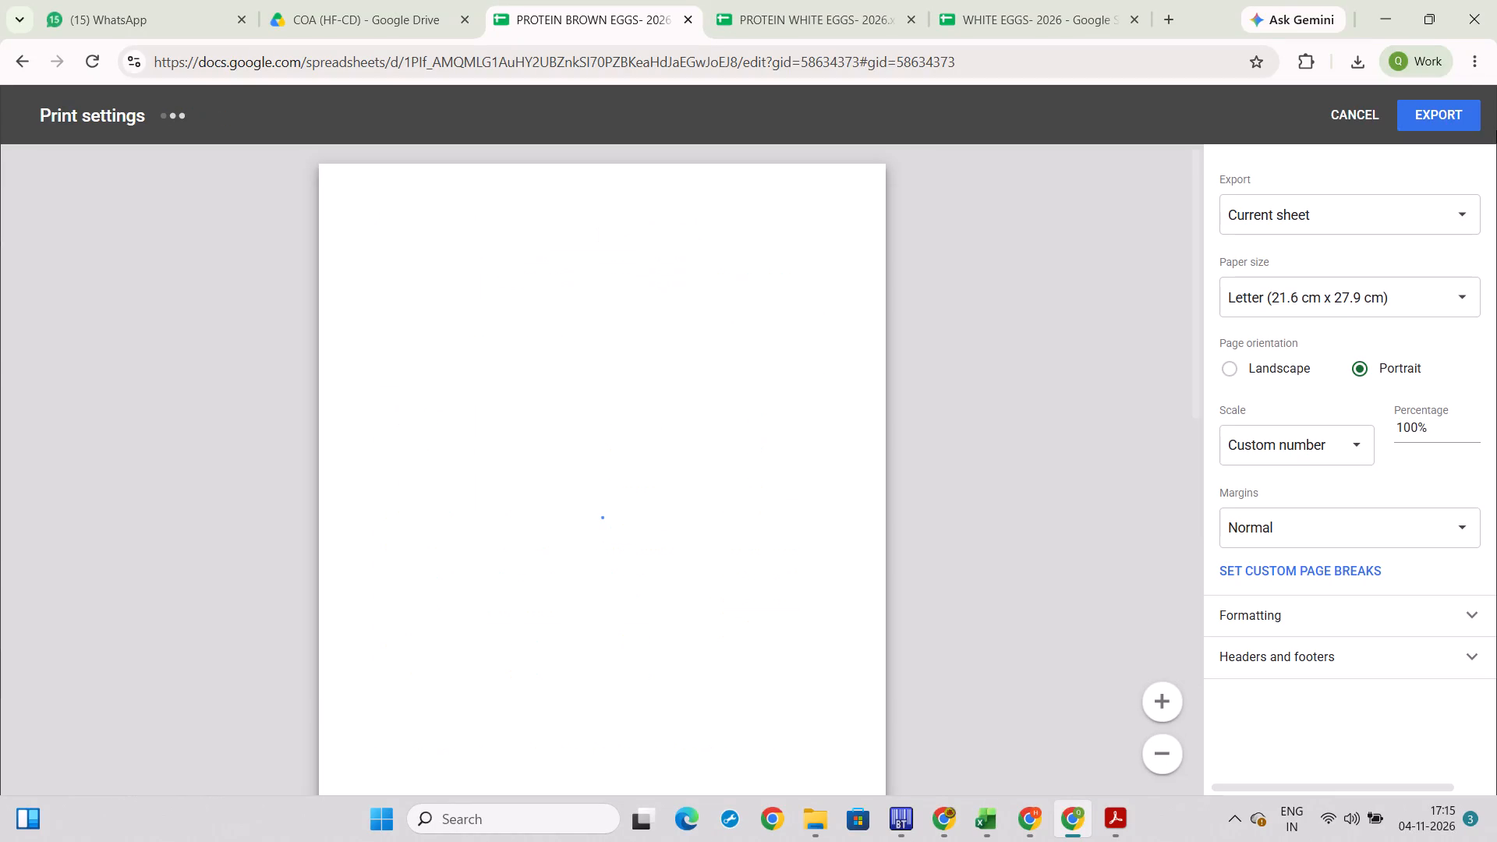
click(1446, 109)
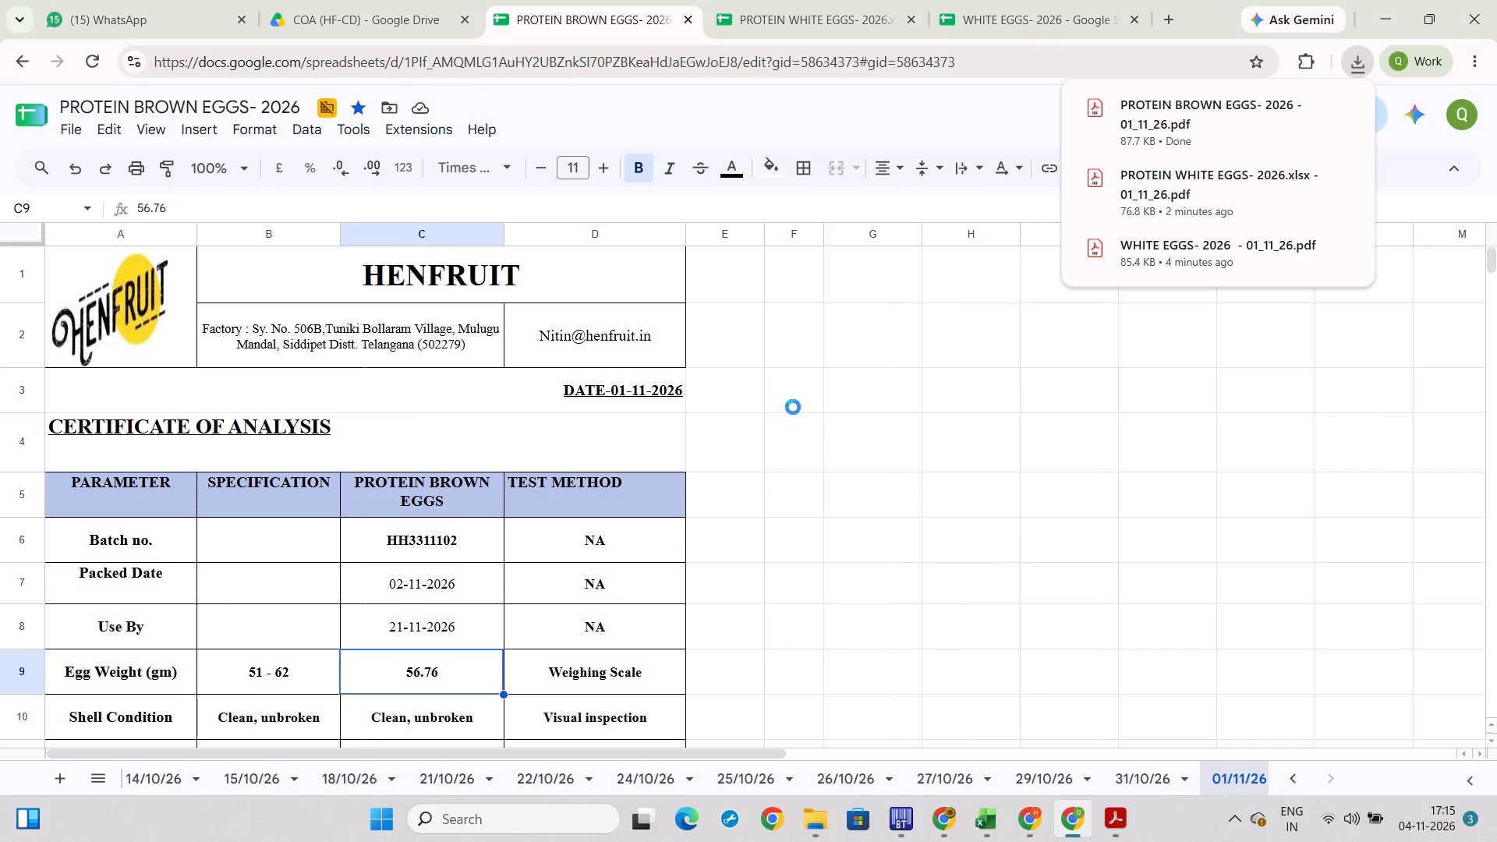
click(1203, 421)
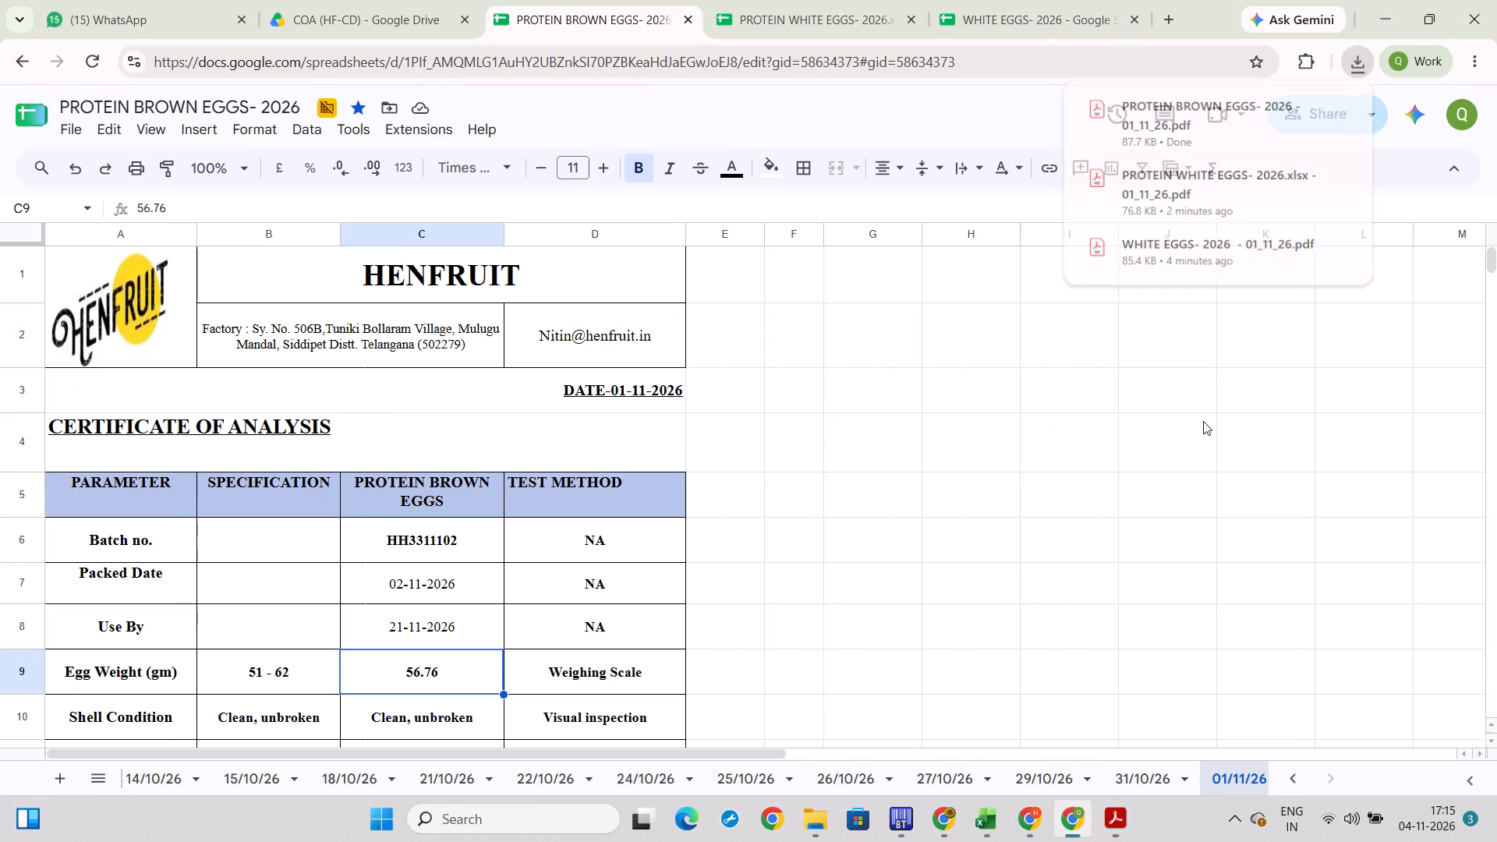
Switch to the PROTEIN WHITE EGGS- 2026 spreadsheet showing the 01/11/26 certificate of analysis.
click(832, 11)
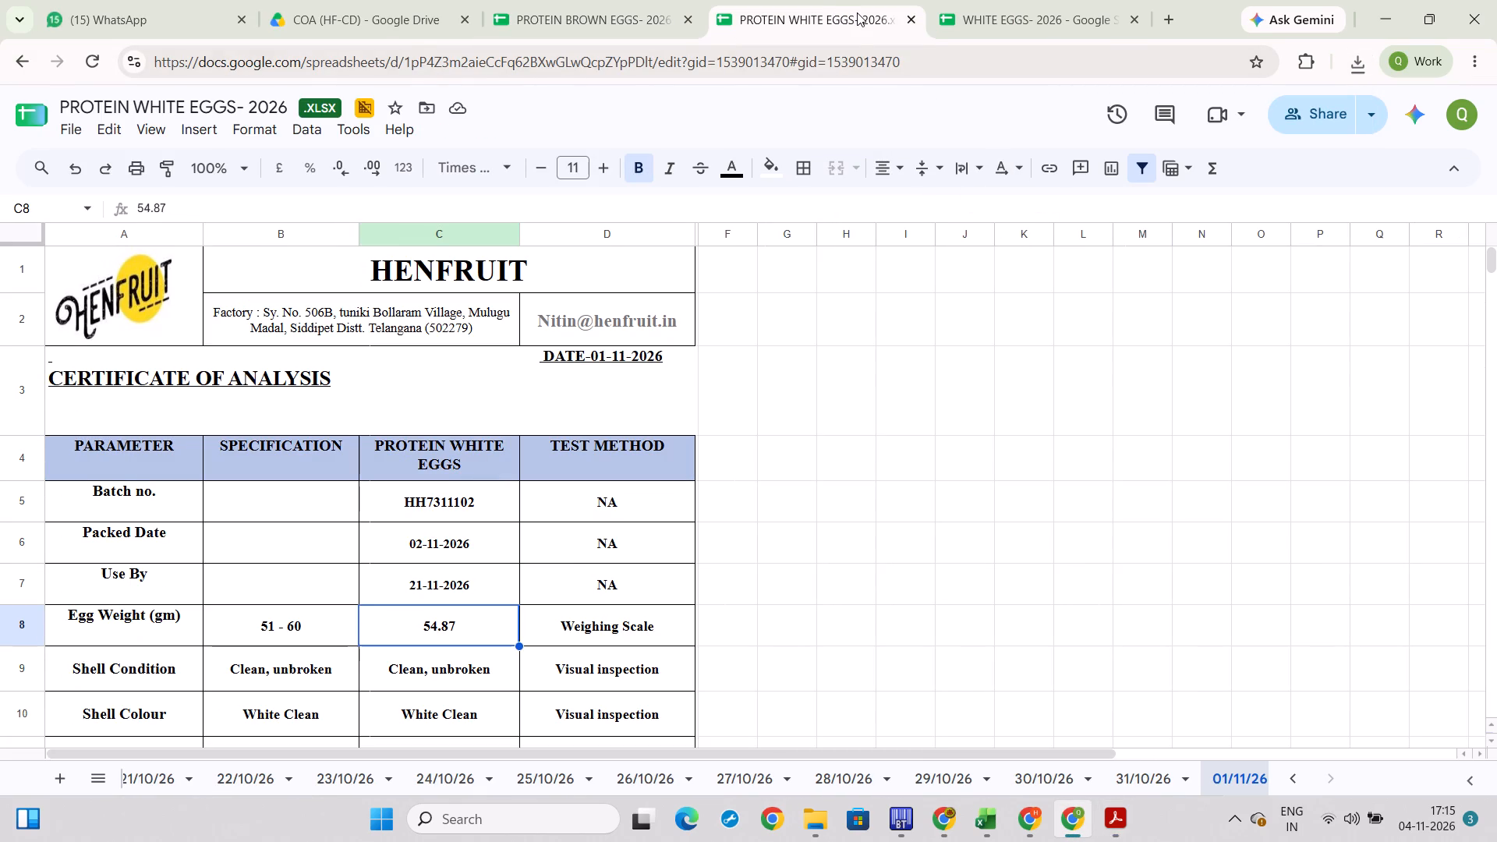
click(857, 12)
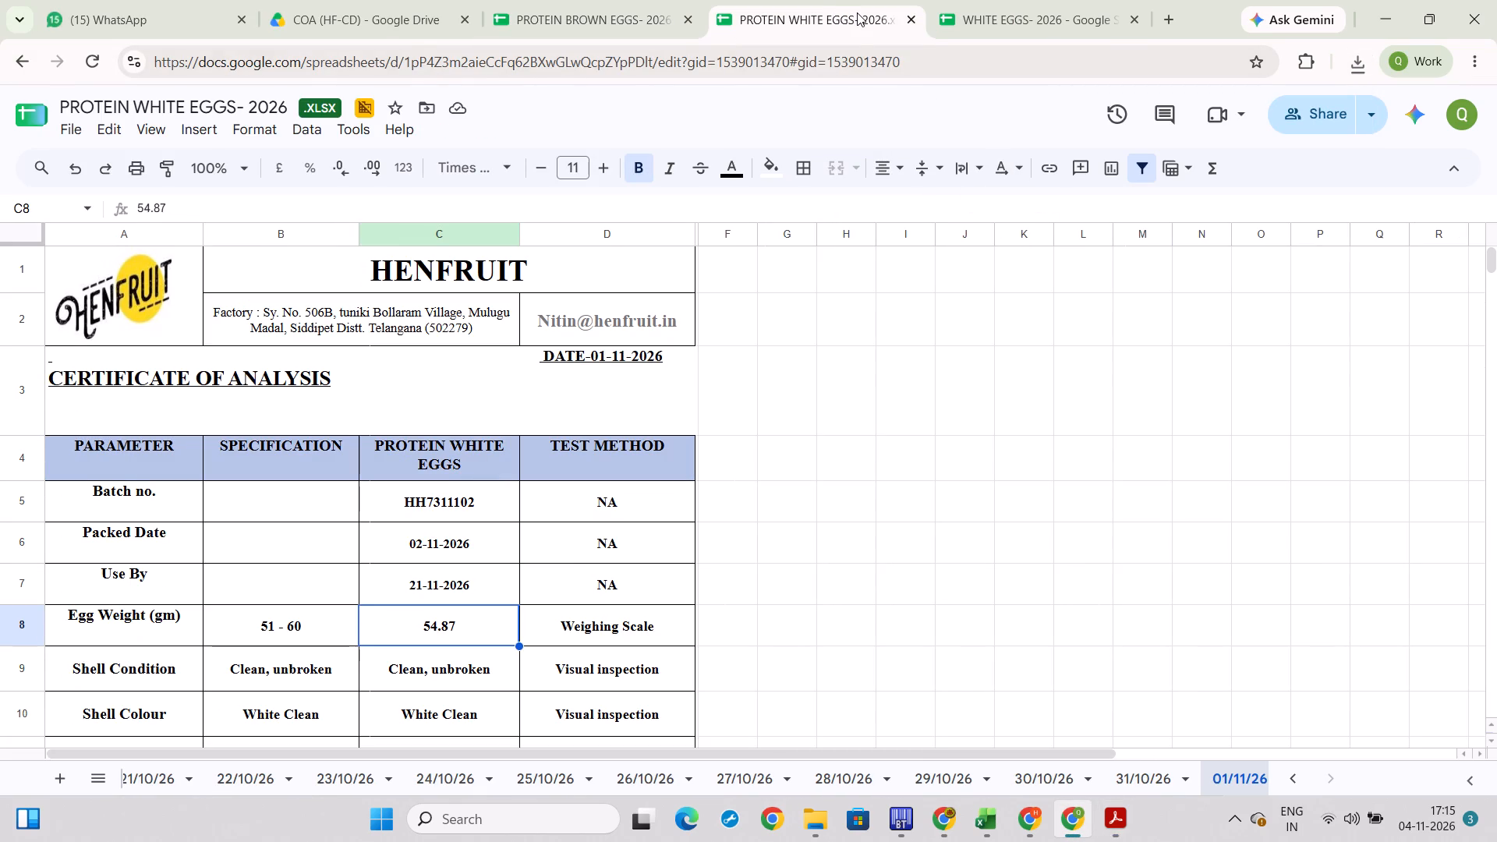
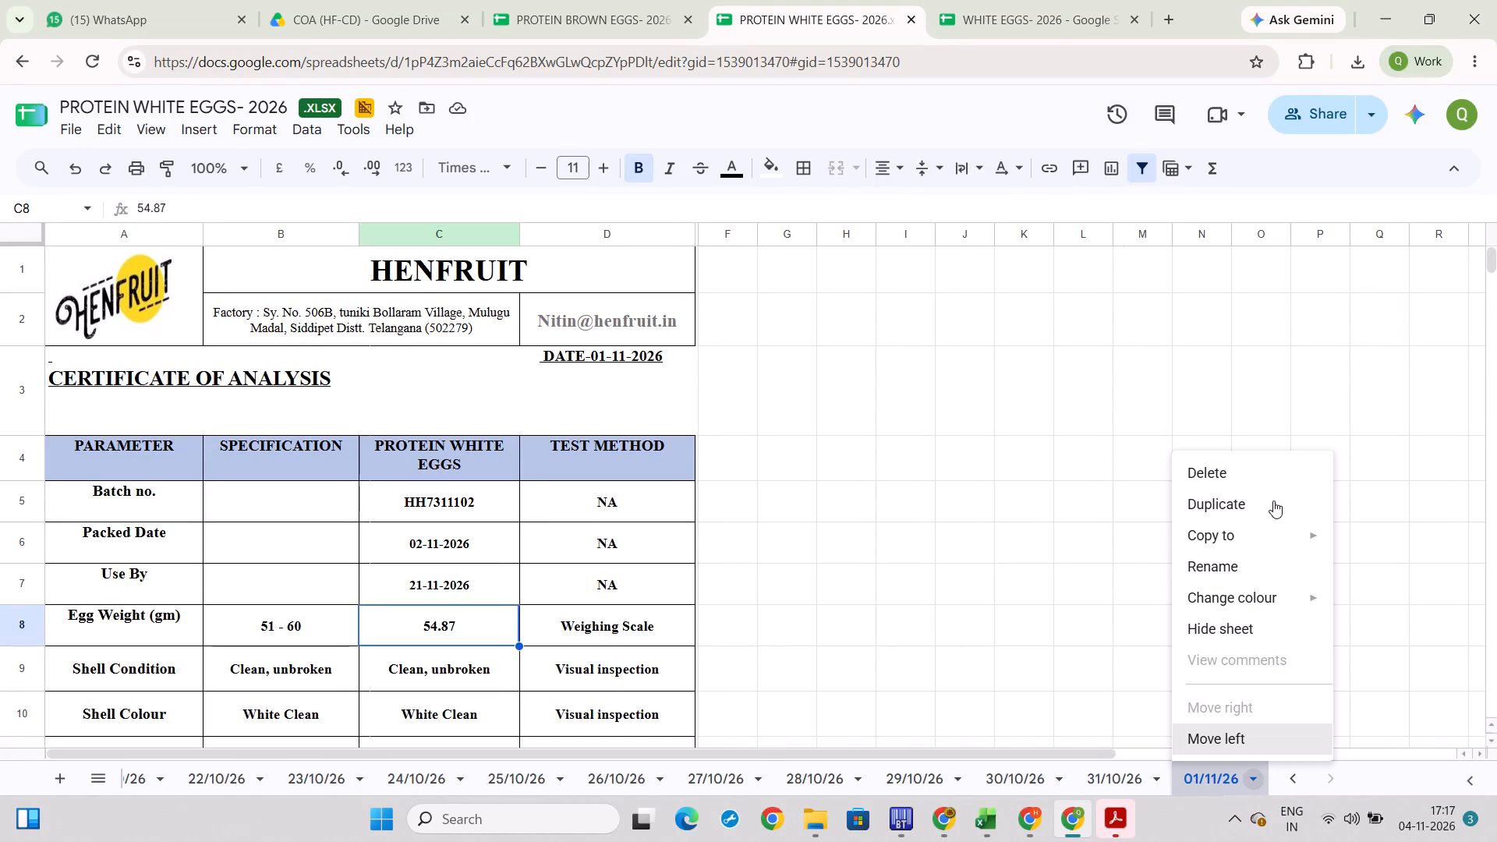
Duplicate the 01/11/26 sheet in the protein white eggs workbook and rename the copy as 02/11/26.
click(1268, 498)
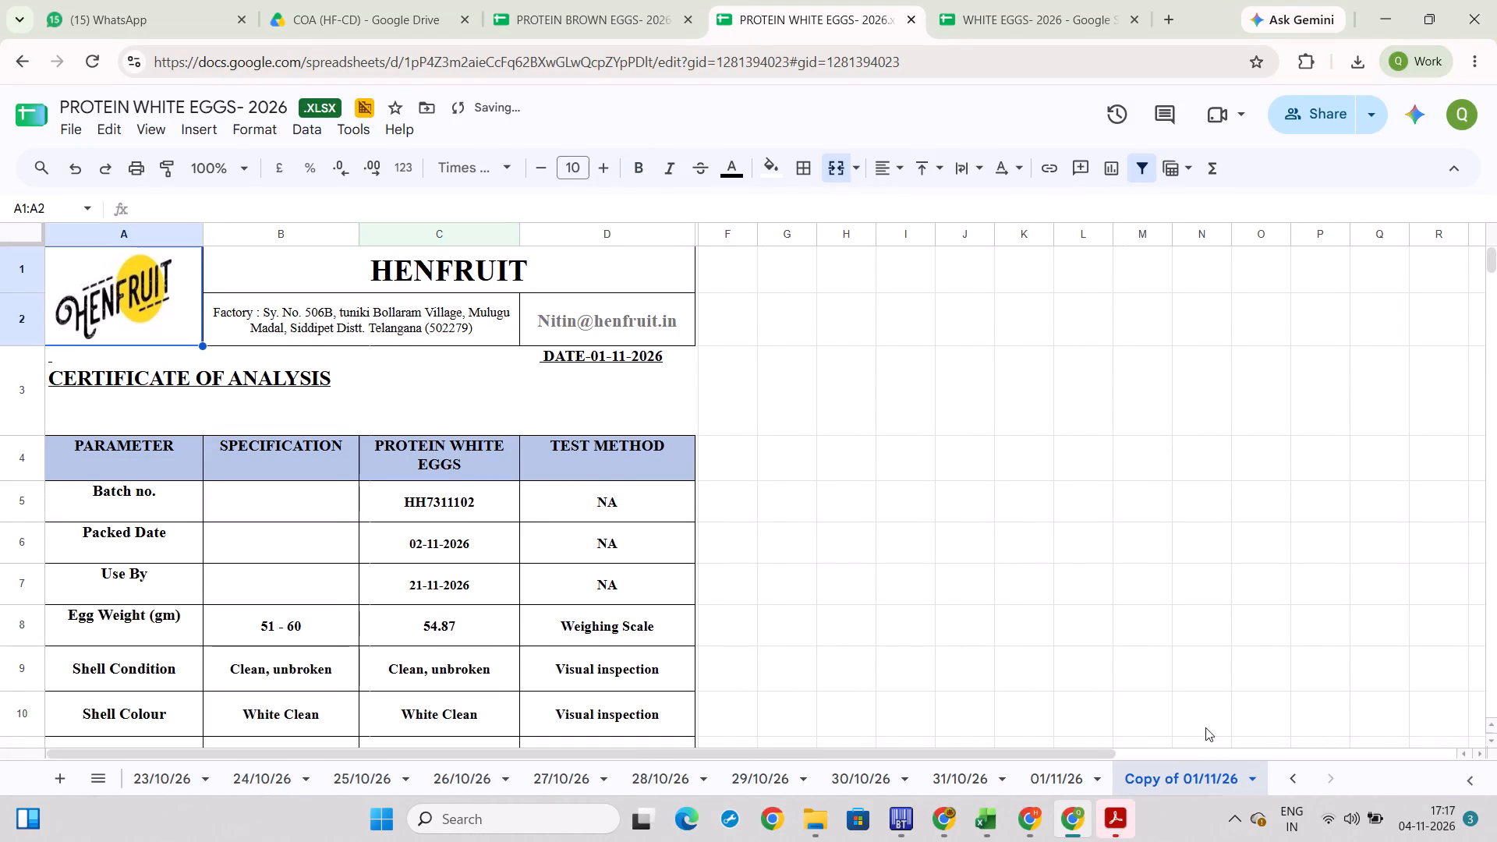
double_click(1184, 769)
key(BackSpace)
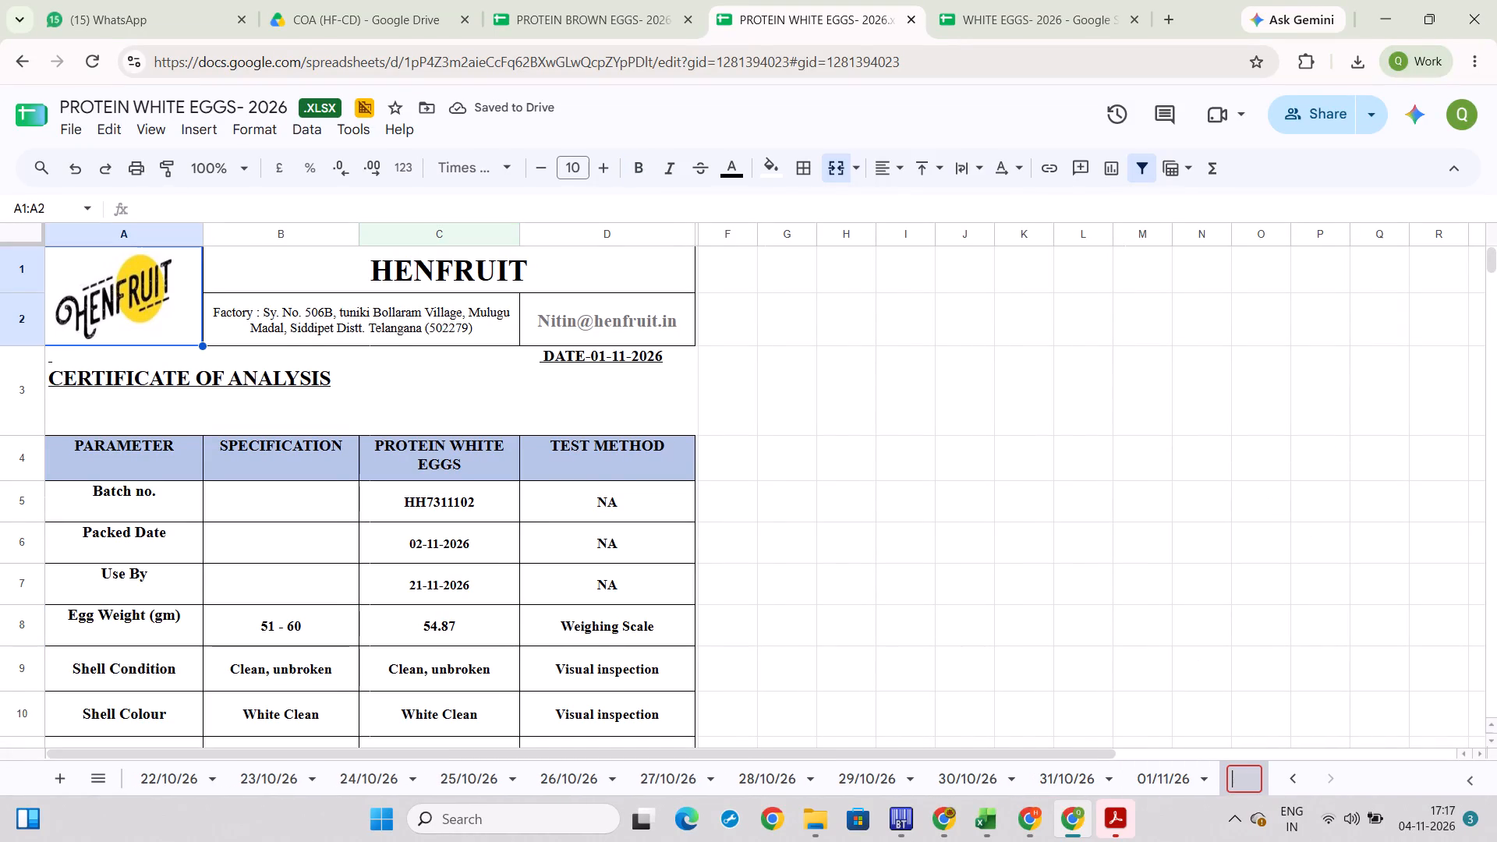
key(0)
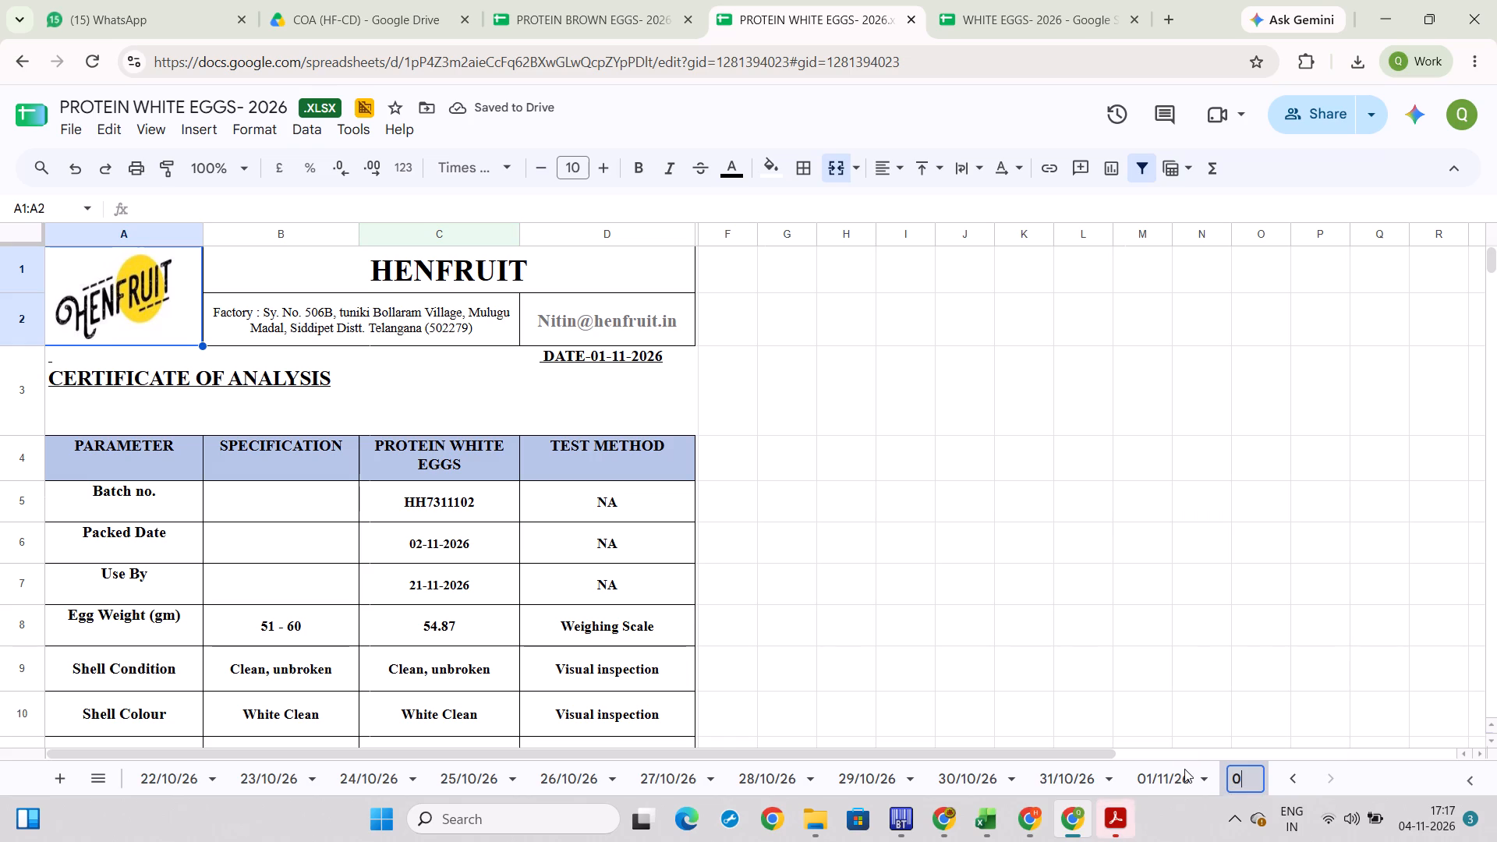
key(2)
text(/11/2)
key(6)
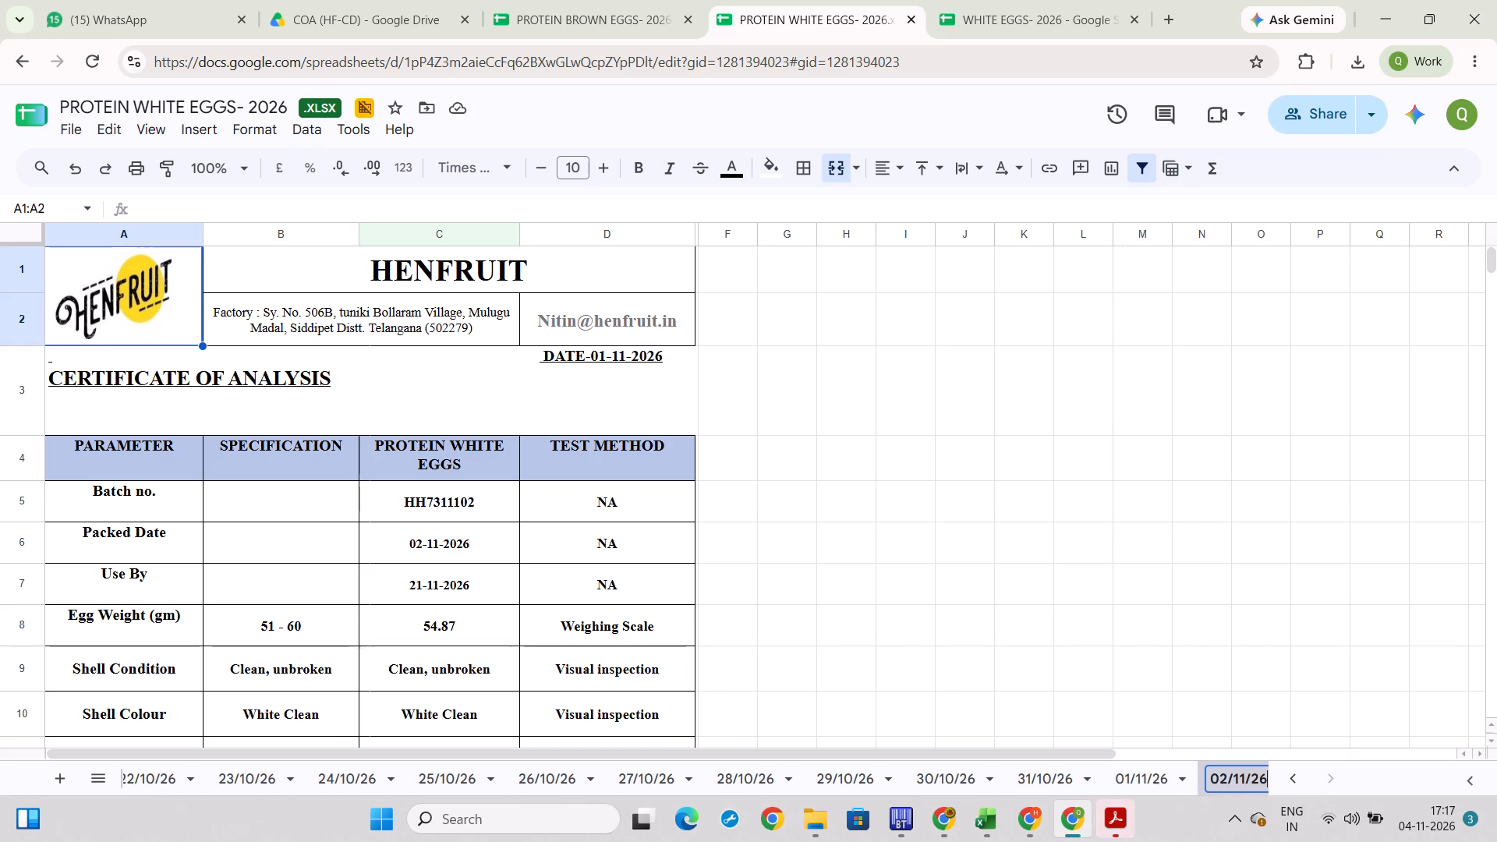
Set the certificate date in row 3 of the protein white eggs sheet to 02-11-2026.
double_click(607, 356)
right_click(607, 356)
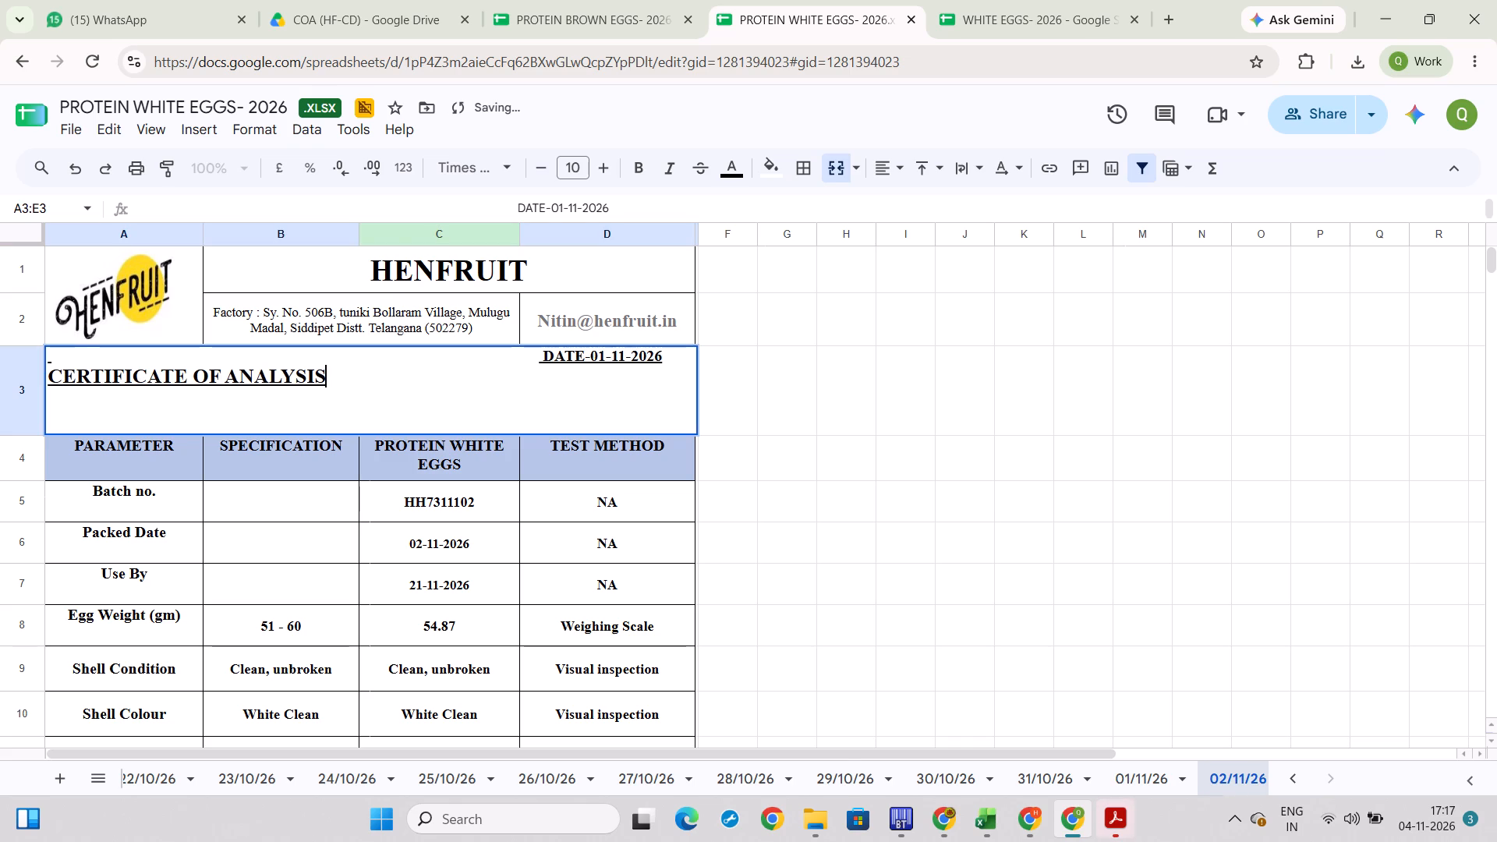
click(607, 356)
key(BackSpace)
key(2)
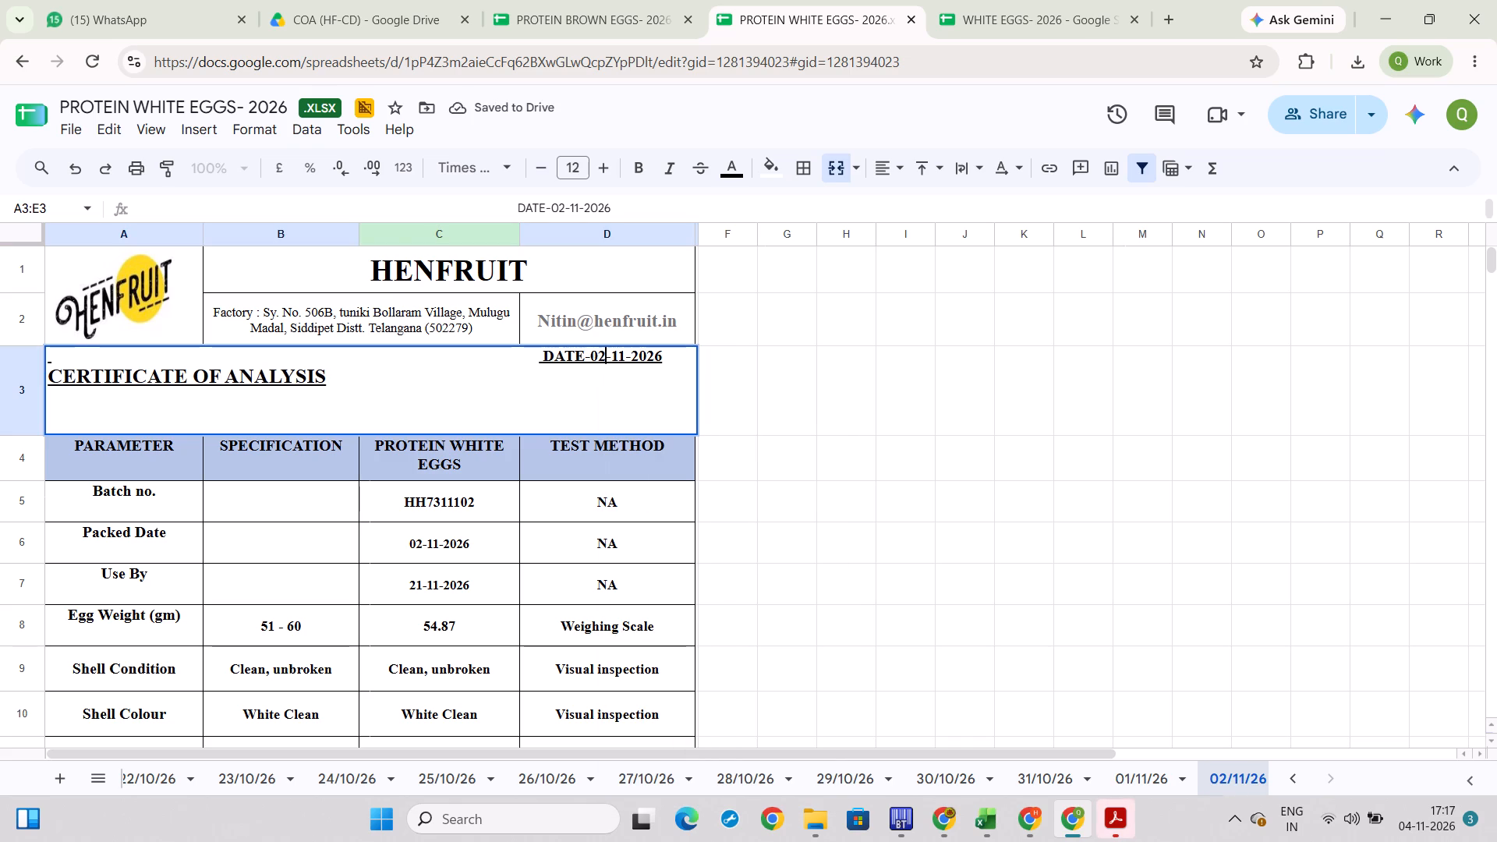
Set the protein white eggs batch number in cell C5 to HH7011103.
double_click(497, 496)
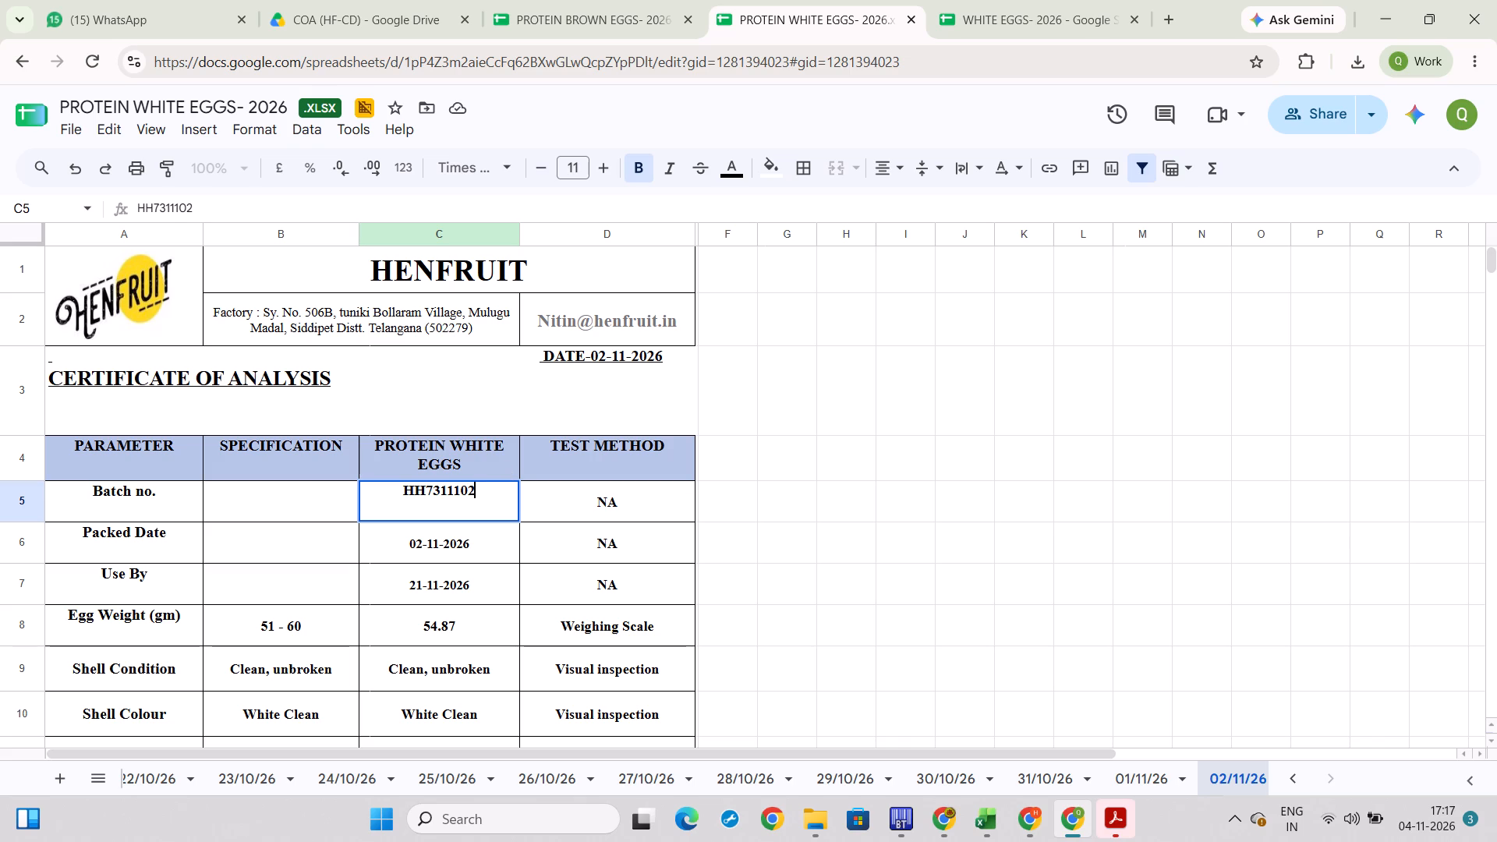
key(BackSpace)
key(BackSpace)
key(BackSpace)
key(BackSpace)
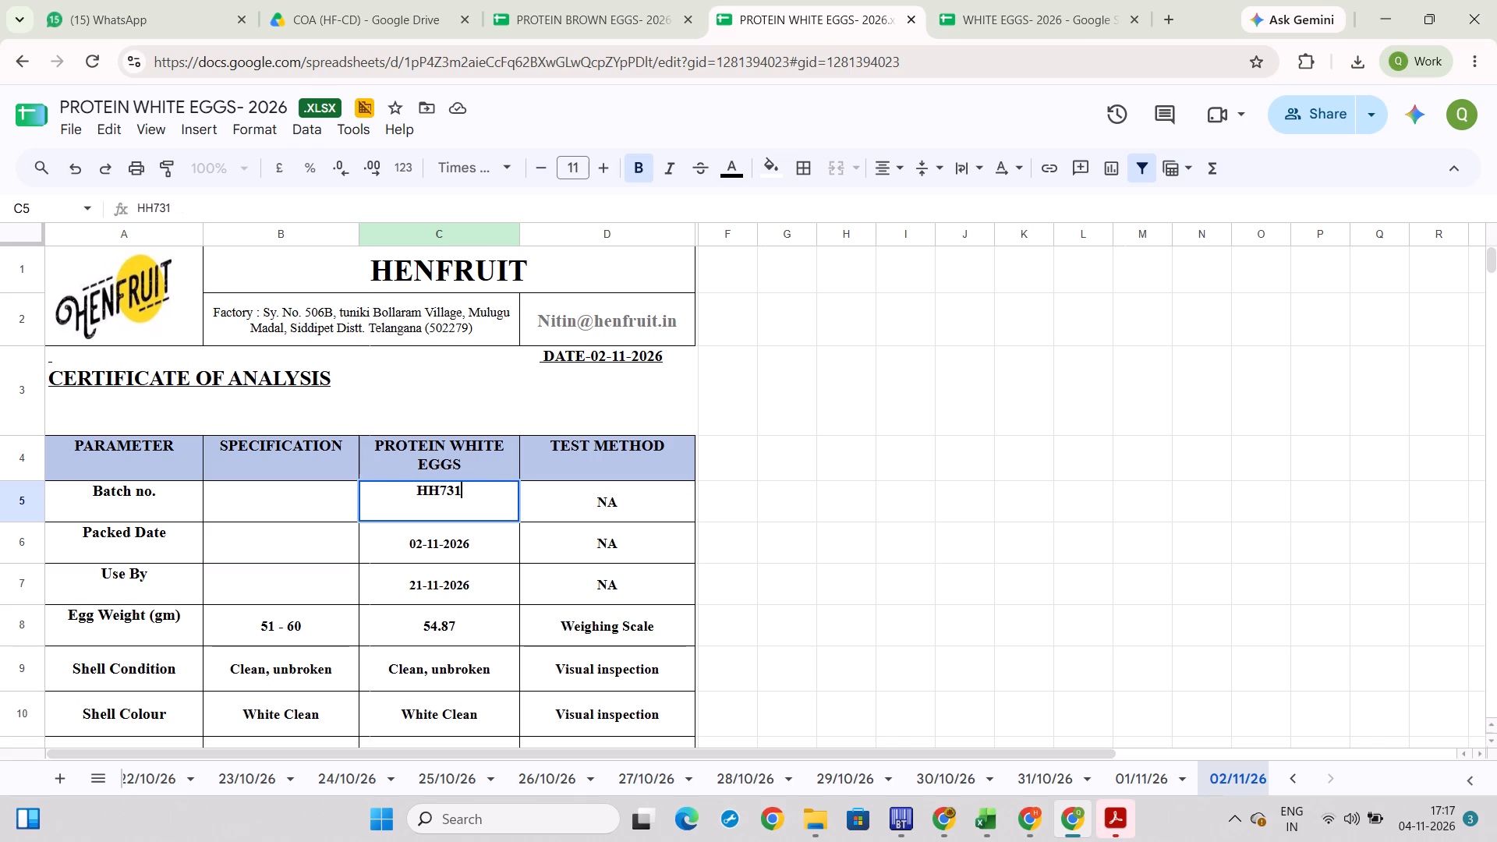
key(BackSpace)
key(BackSpace)
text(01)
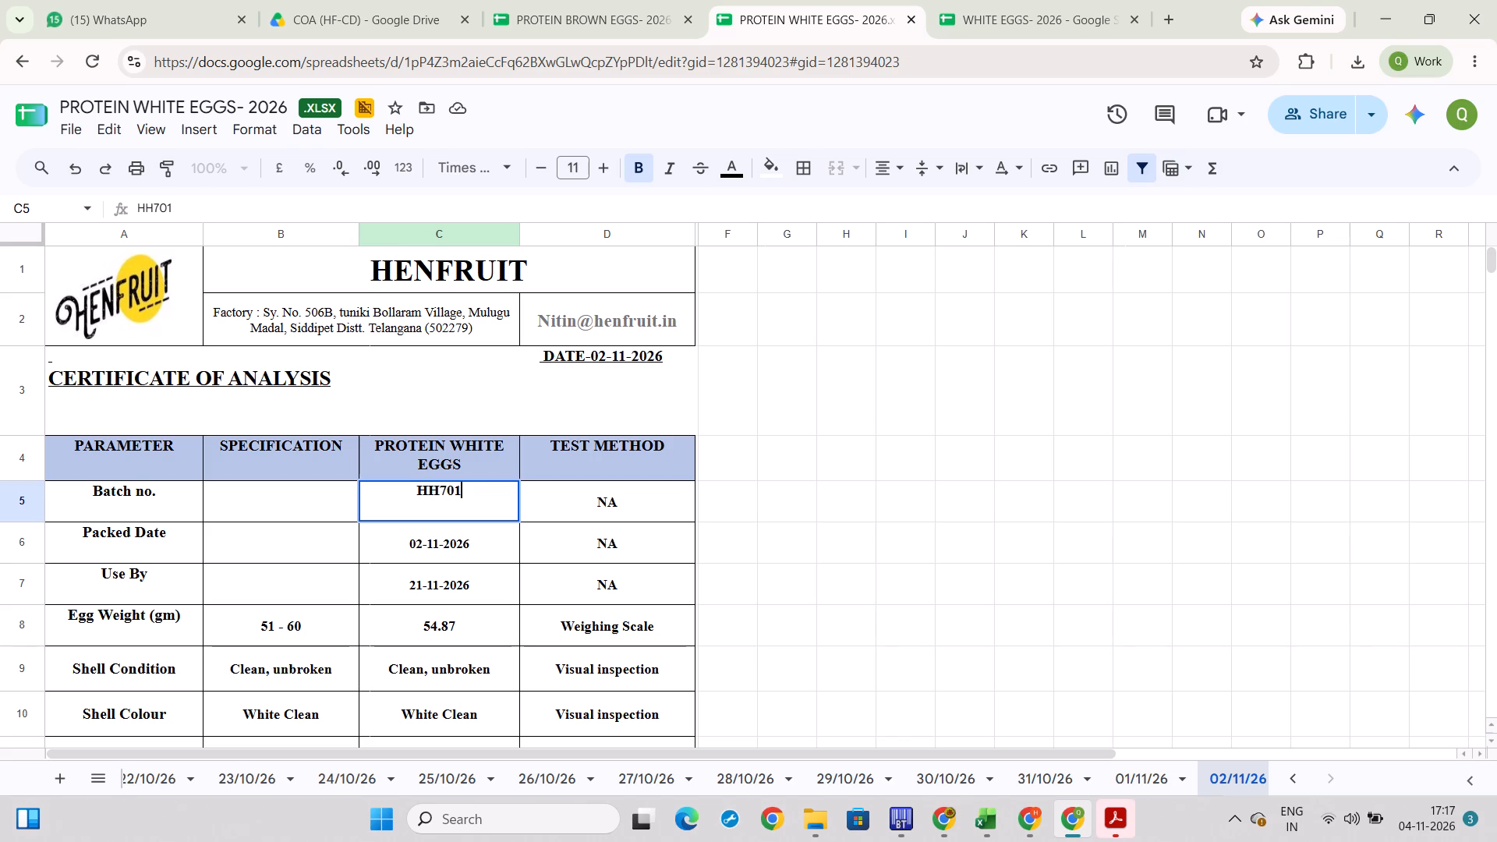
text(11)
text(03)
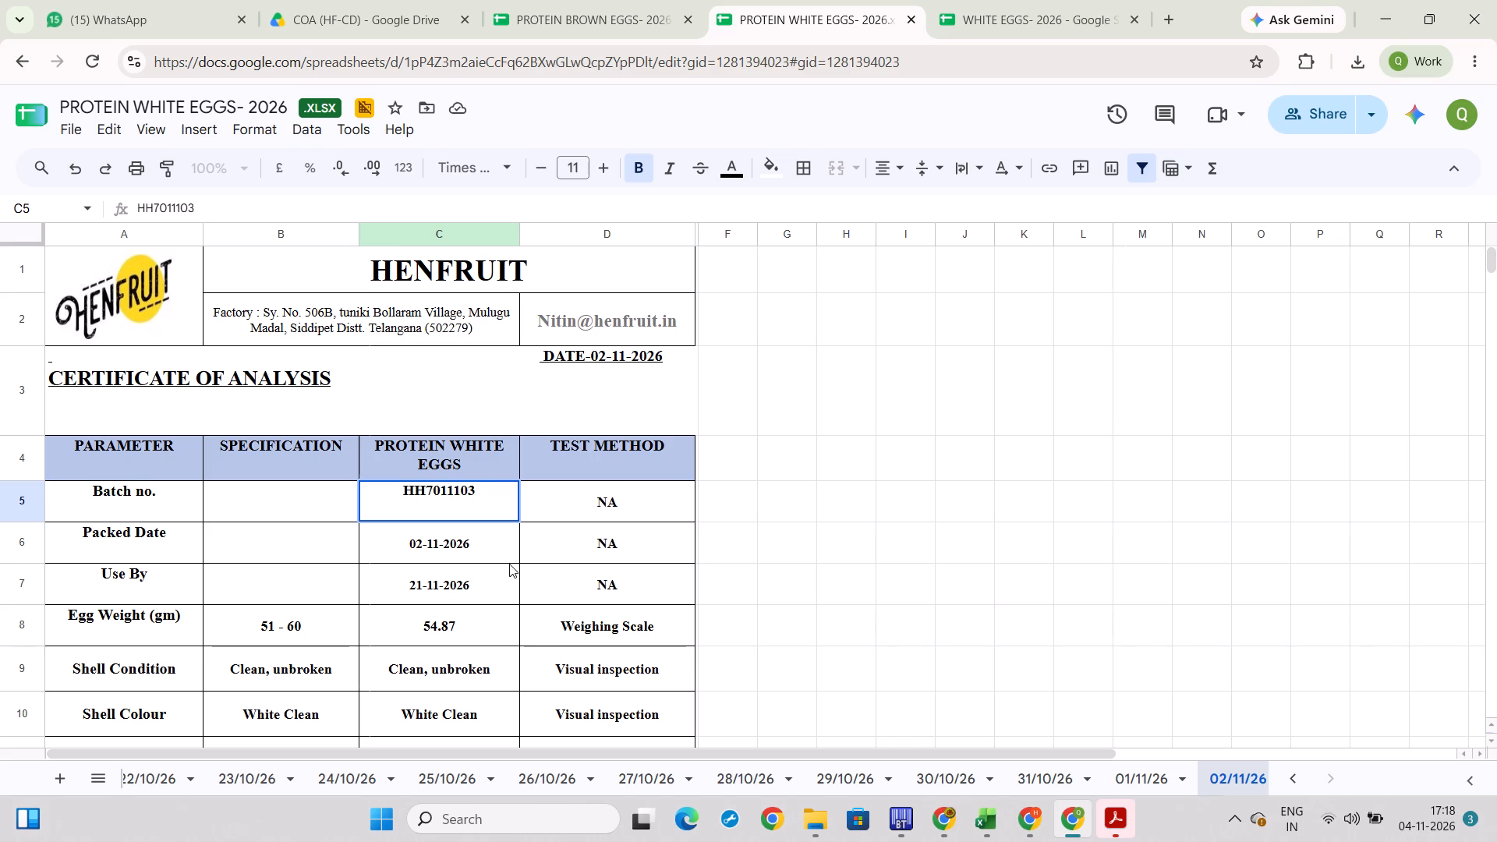
Set the protein white eggs Packed Date to 03-11-2026 and the Use By date to 22-11-2026.
double_click(489, 544)
double_click(489, 544)
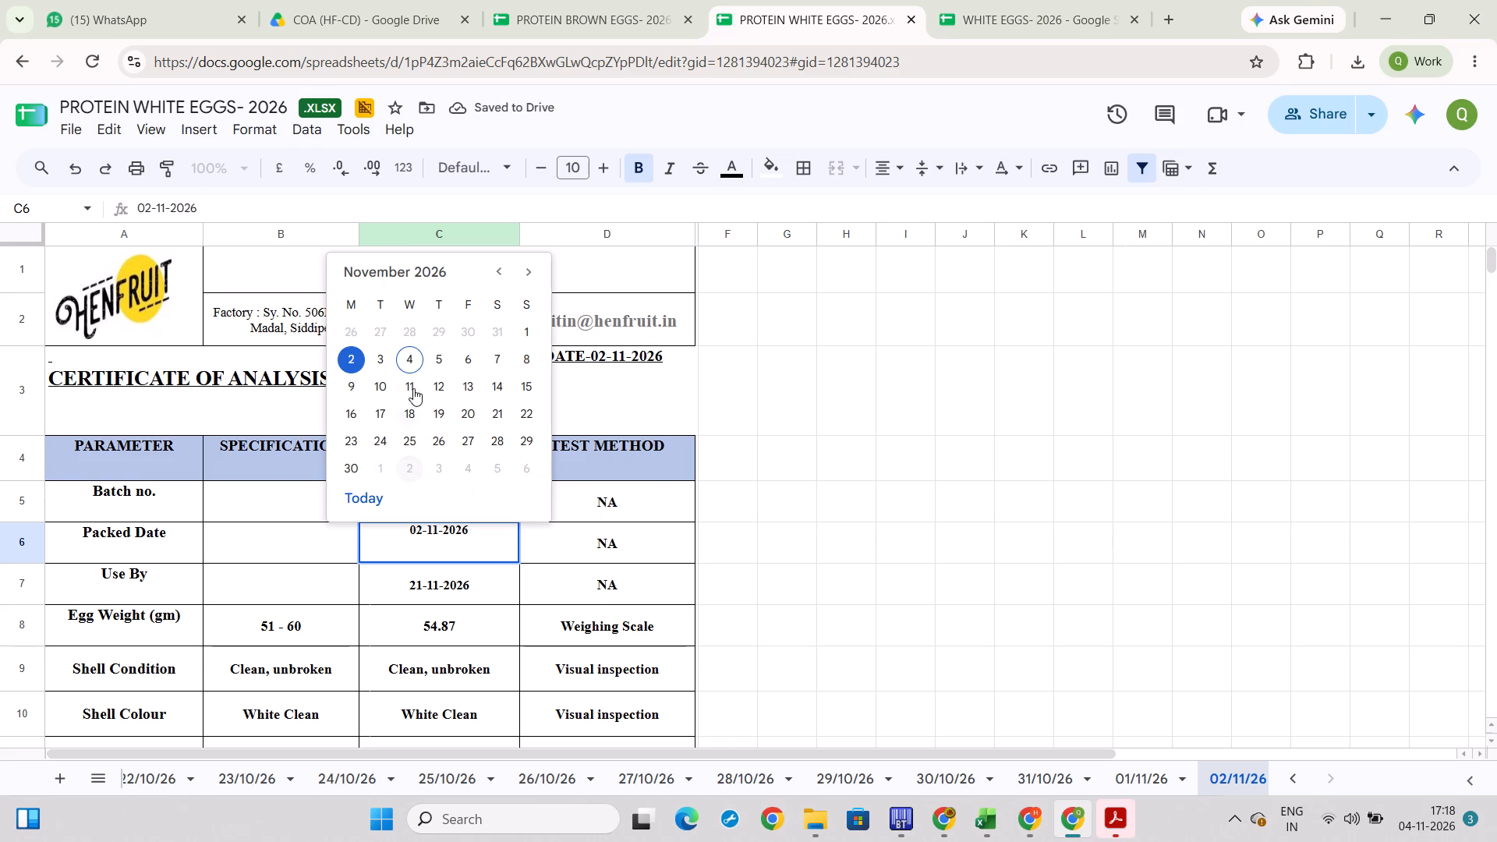
click(379, 363)
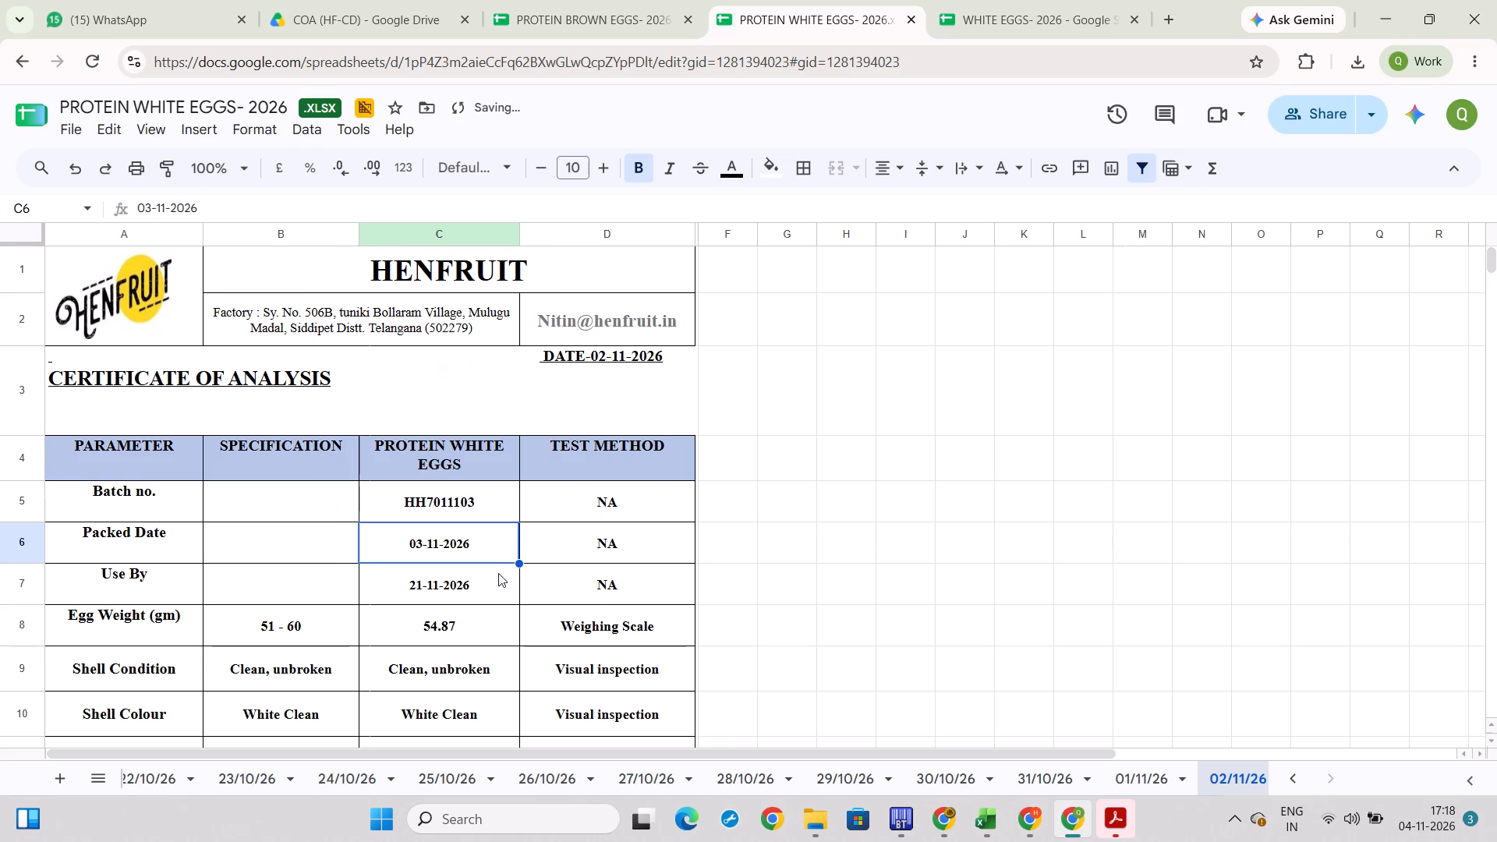
double_click(490, 590)
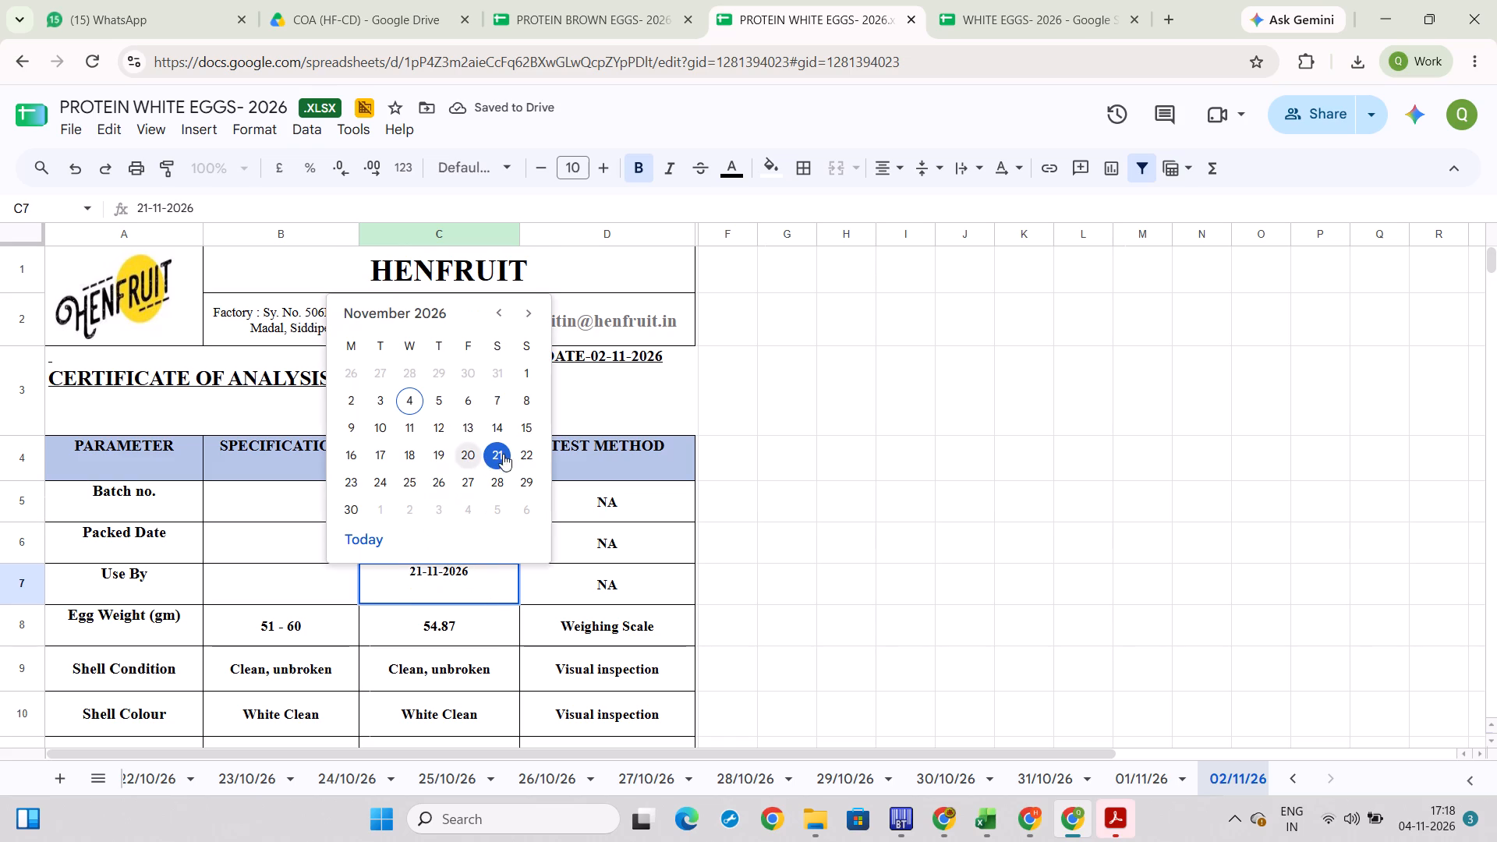
click(523, 456)
Set the protein white eggs Egg Weight (gm) result in cell C8 to 56.54.
double_click(478, 617)
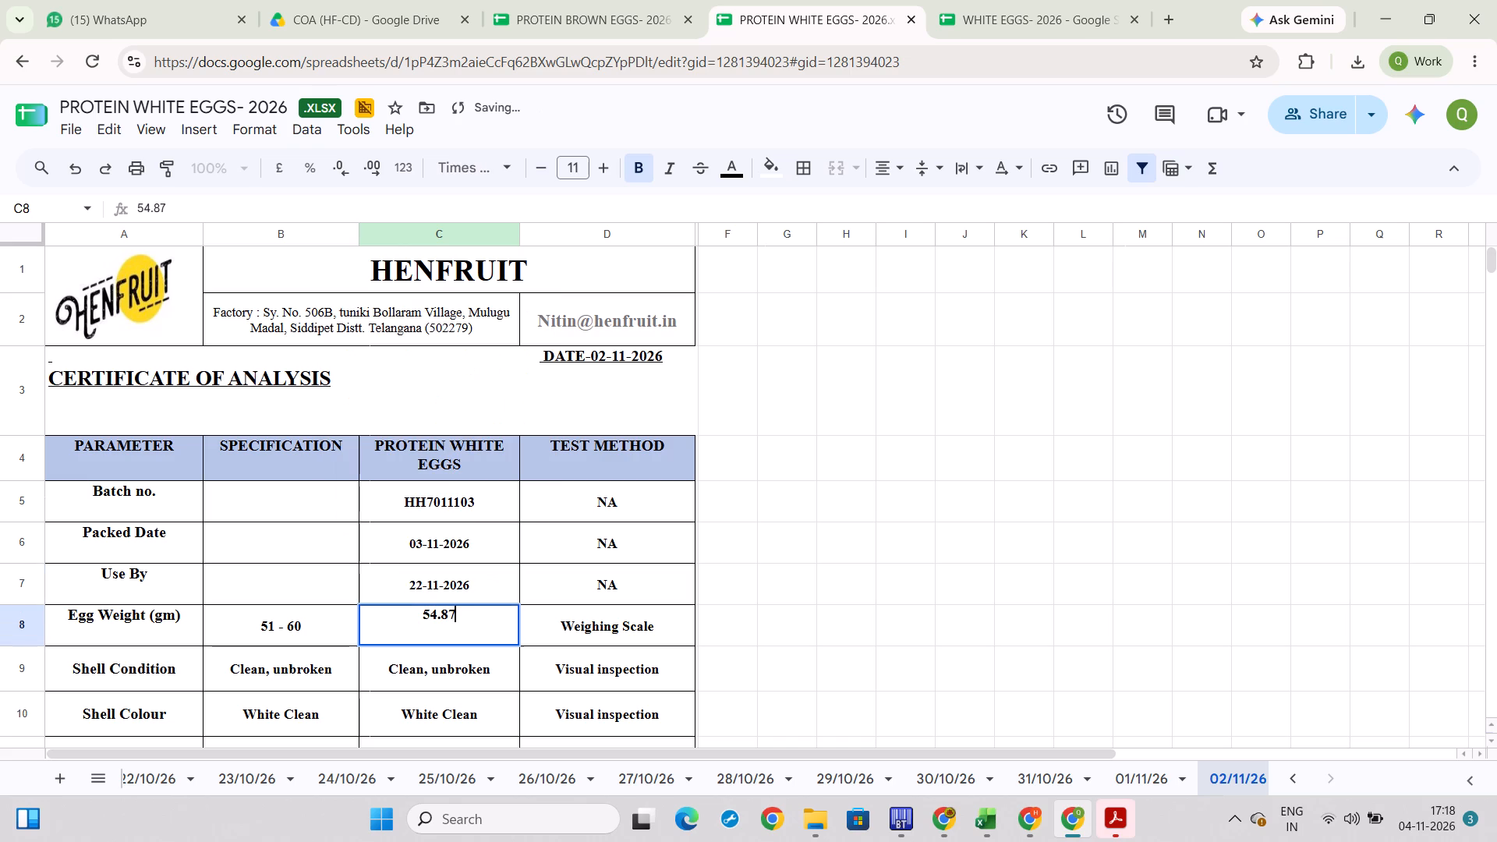
key(BackSpace)
key(BackSpace)
key(BackSpace)
key(BackSpace)
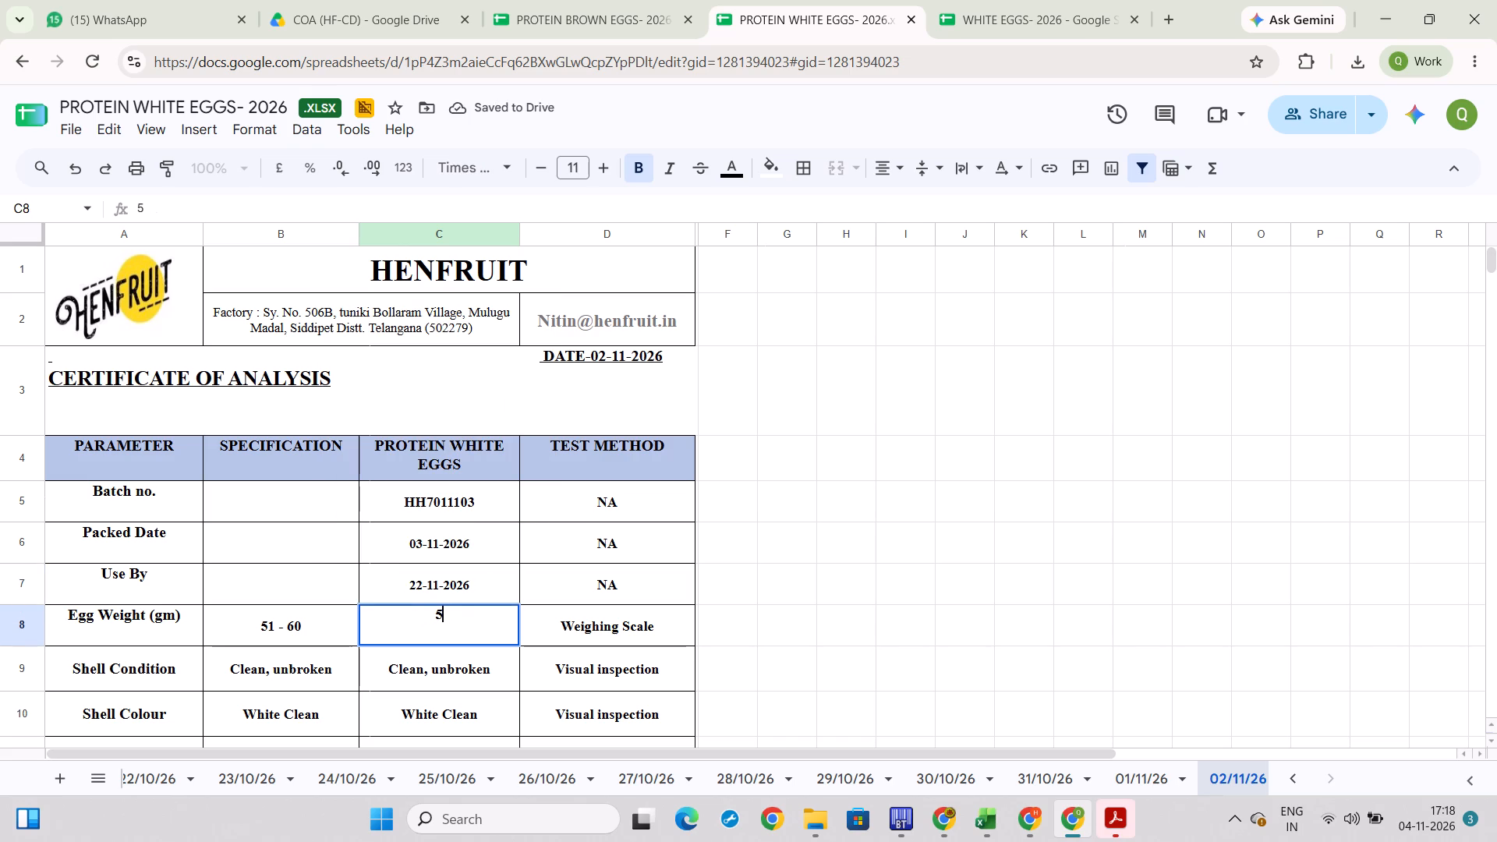
text(6.)
text(54)
Download the current 02/11/26 protein white eggs sheet as a PDF in landscape Letter format.
click(71, 133)
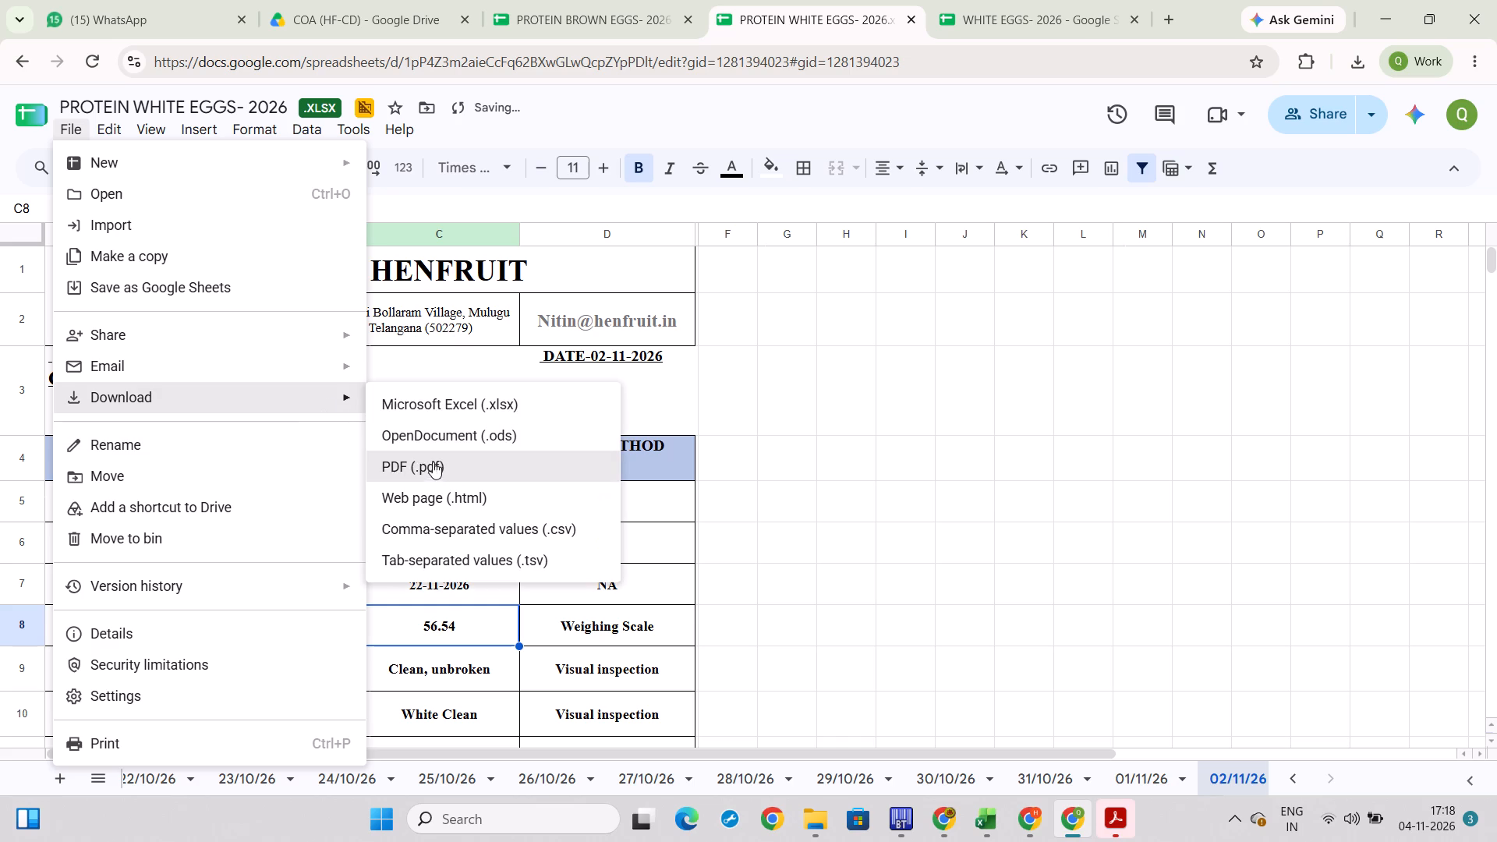
click(437, 465)
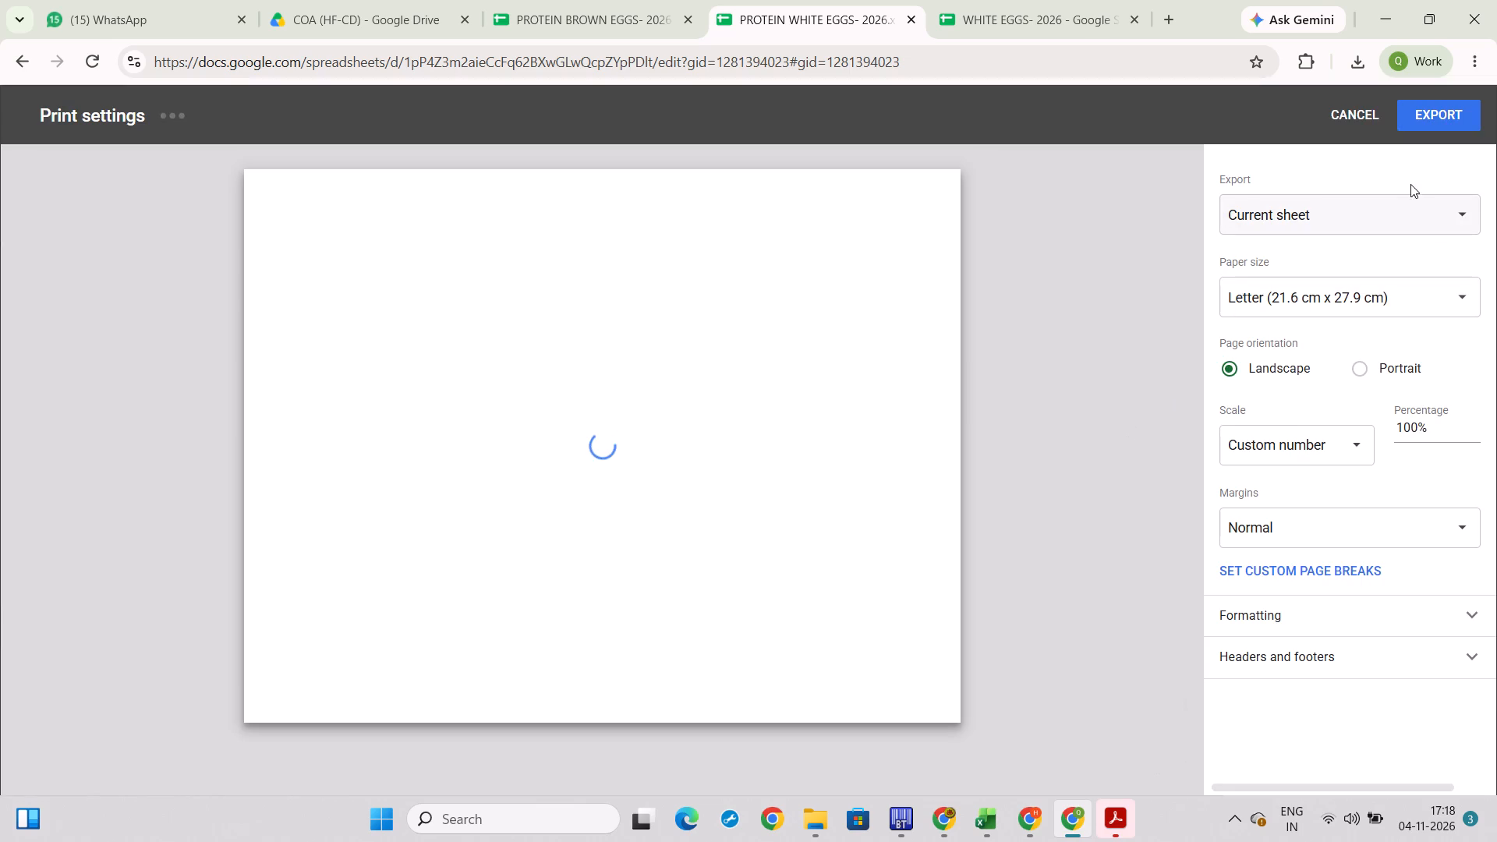
click(1435, 116)
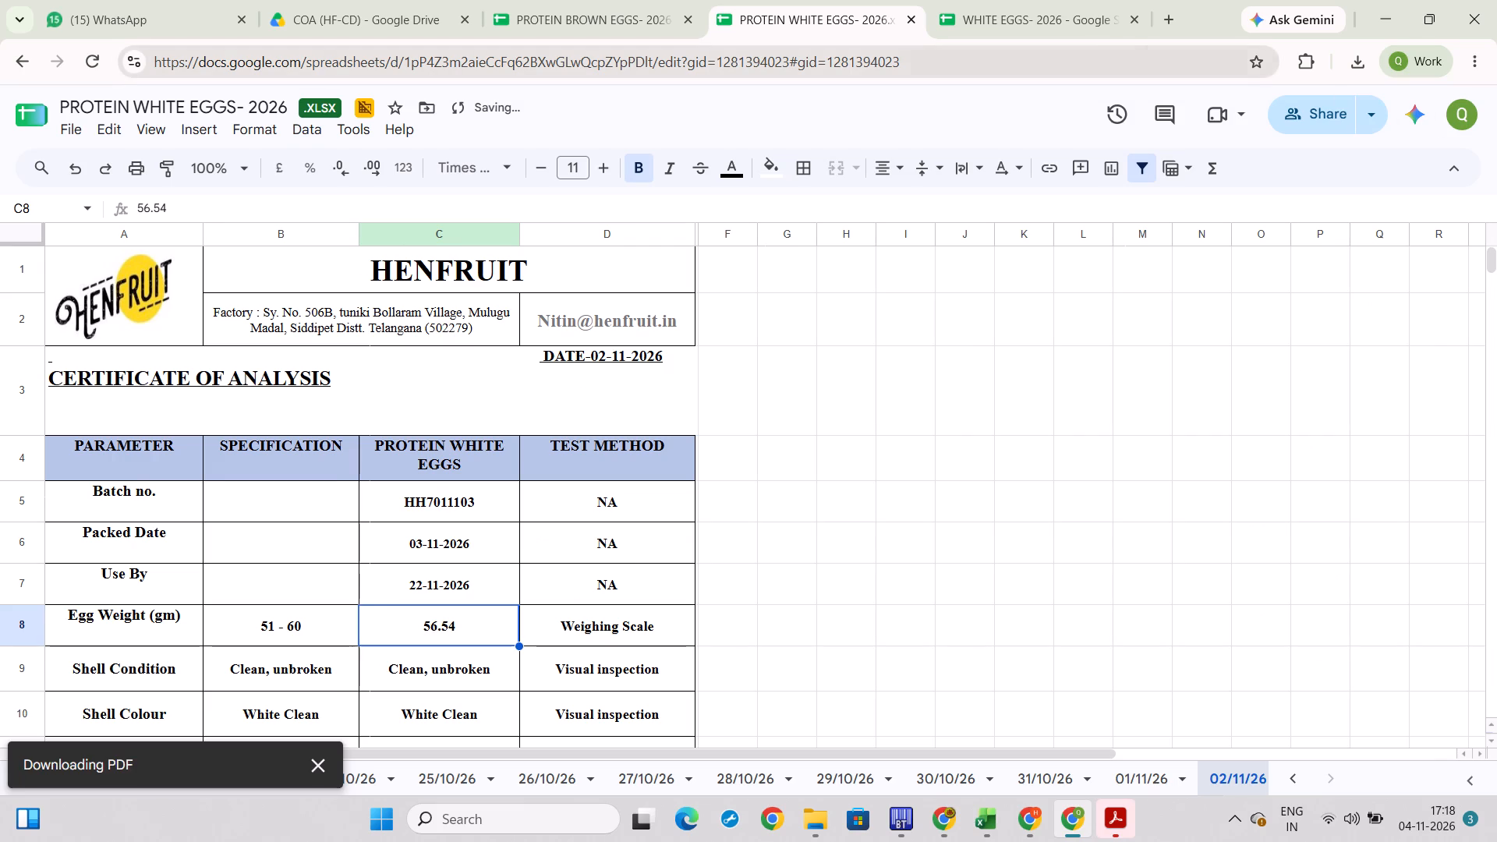
In the WHITE EGGS- 2026 workbook, duplicate the 01/11/26 sheet and rename the copy as 02/11/26.
click(1071, 23)
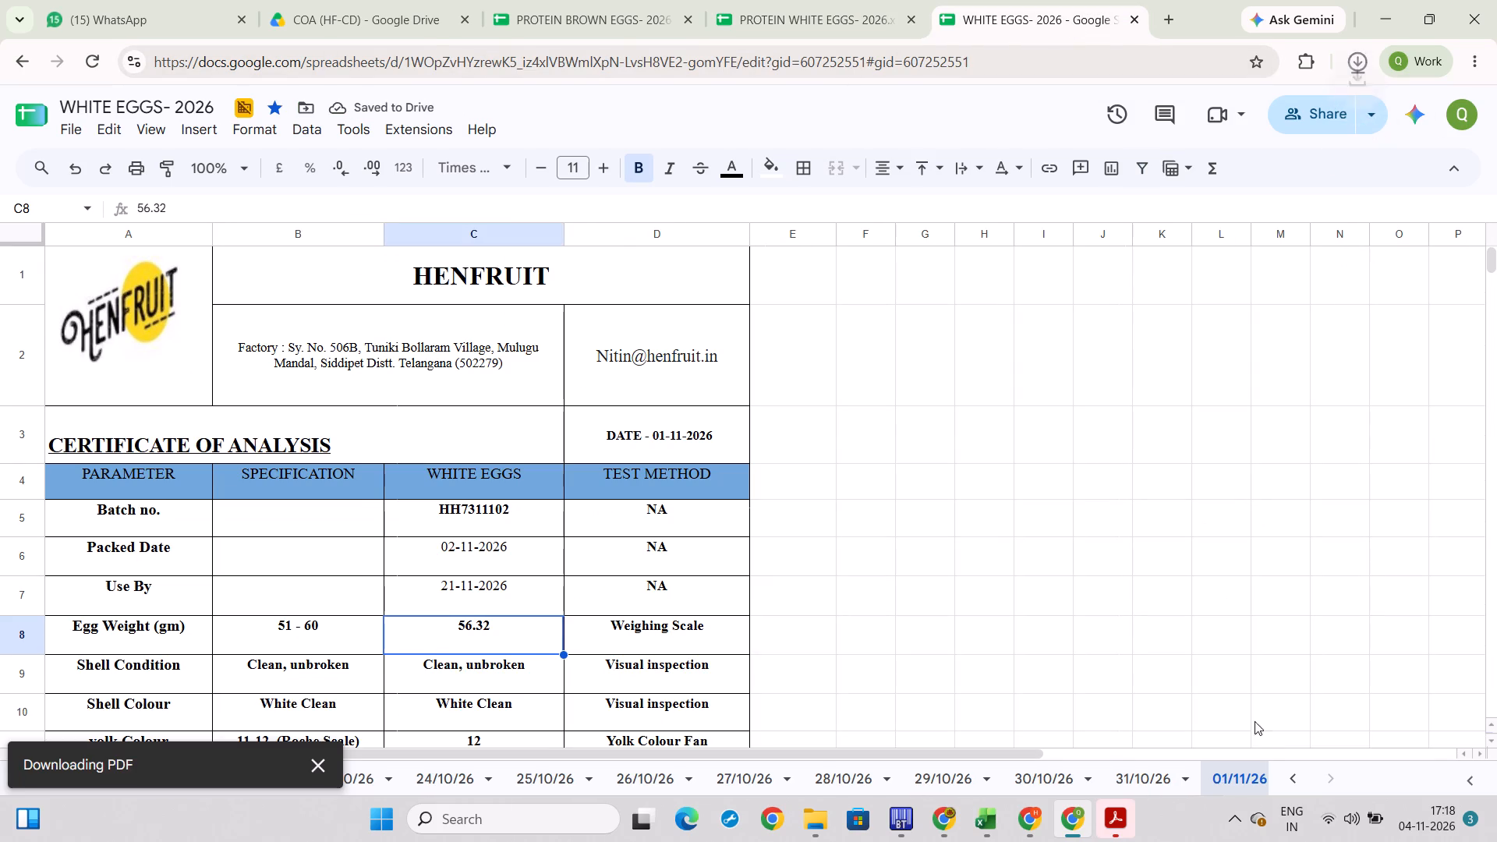
scroll(1232, 783, down, 4)
click(1248, 781)
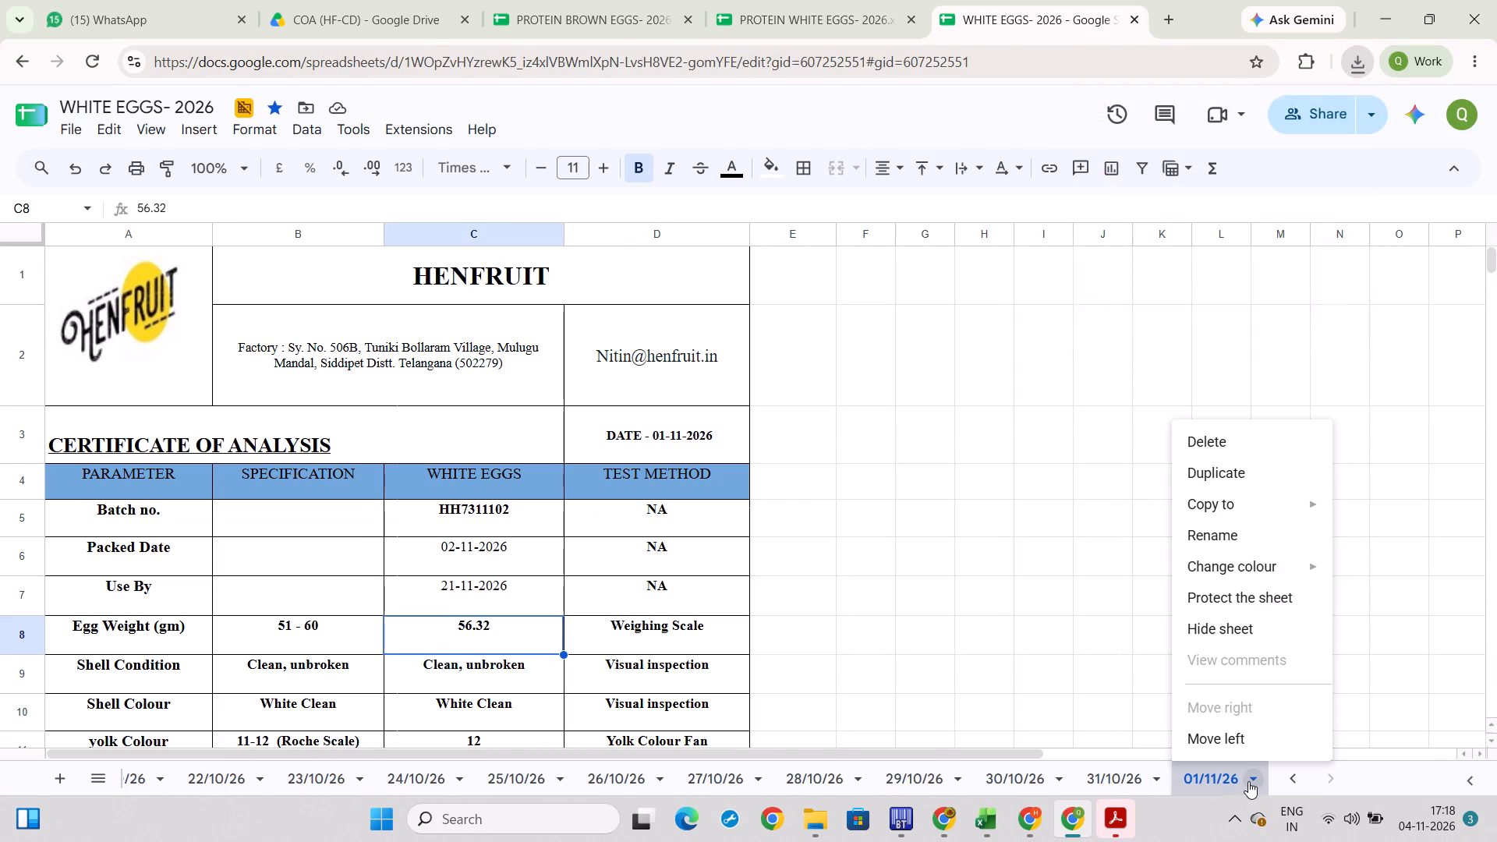
click(1263, 478)
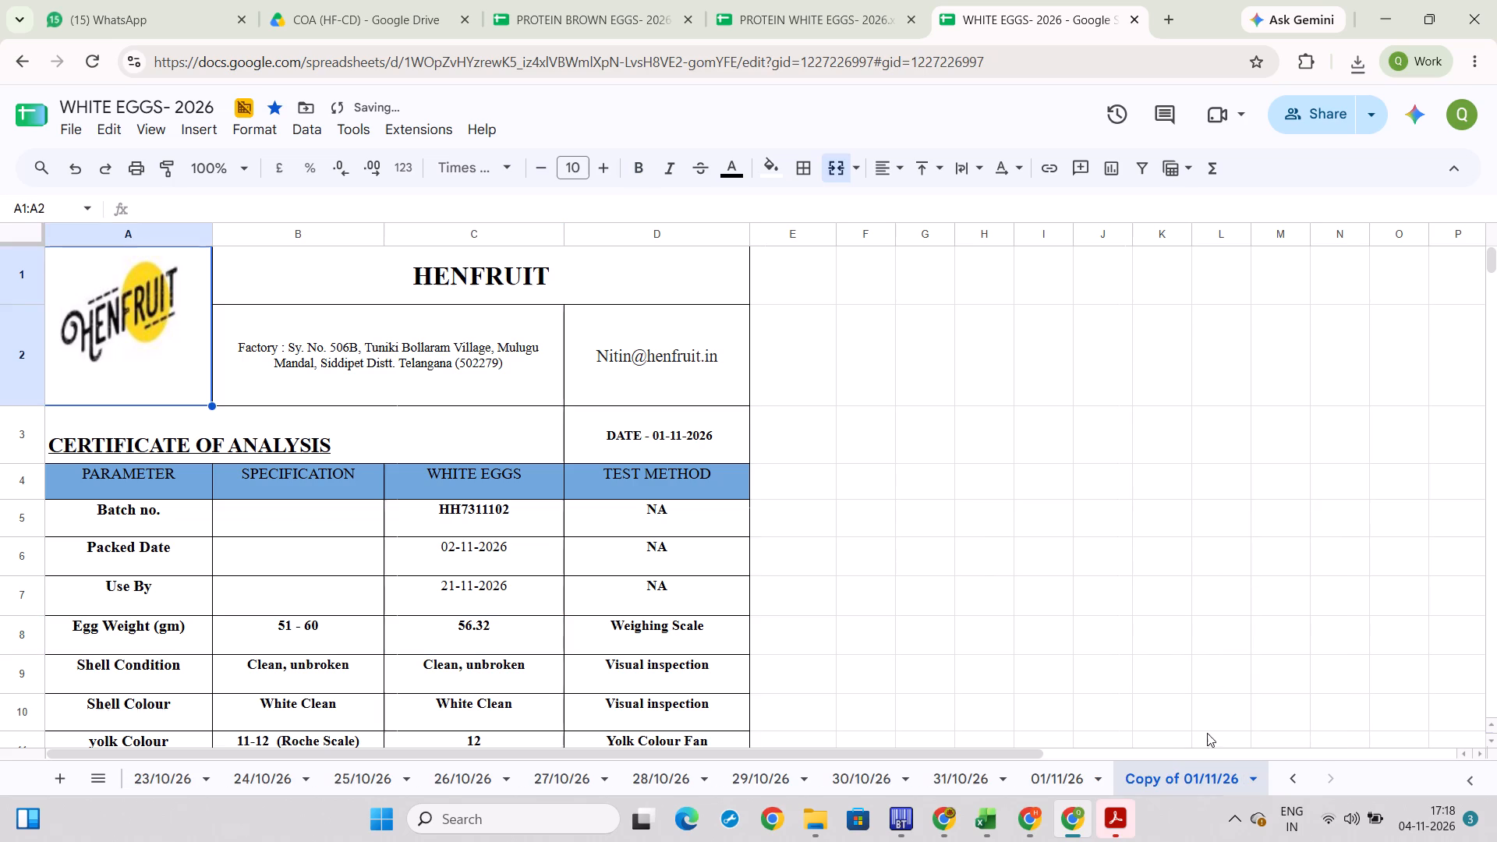
double_click(1190, 773)
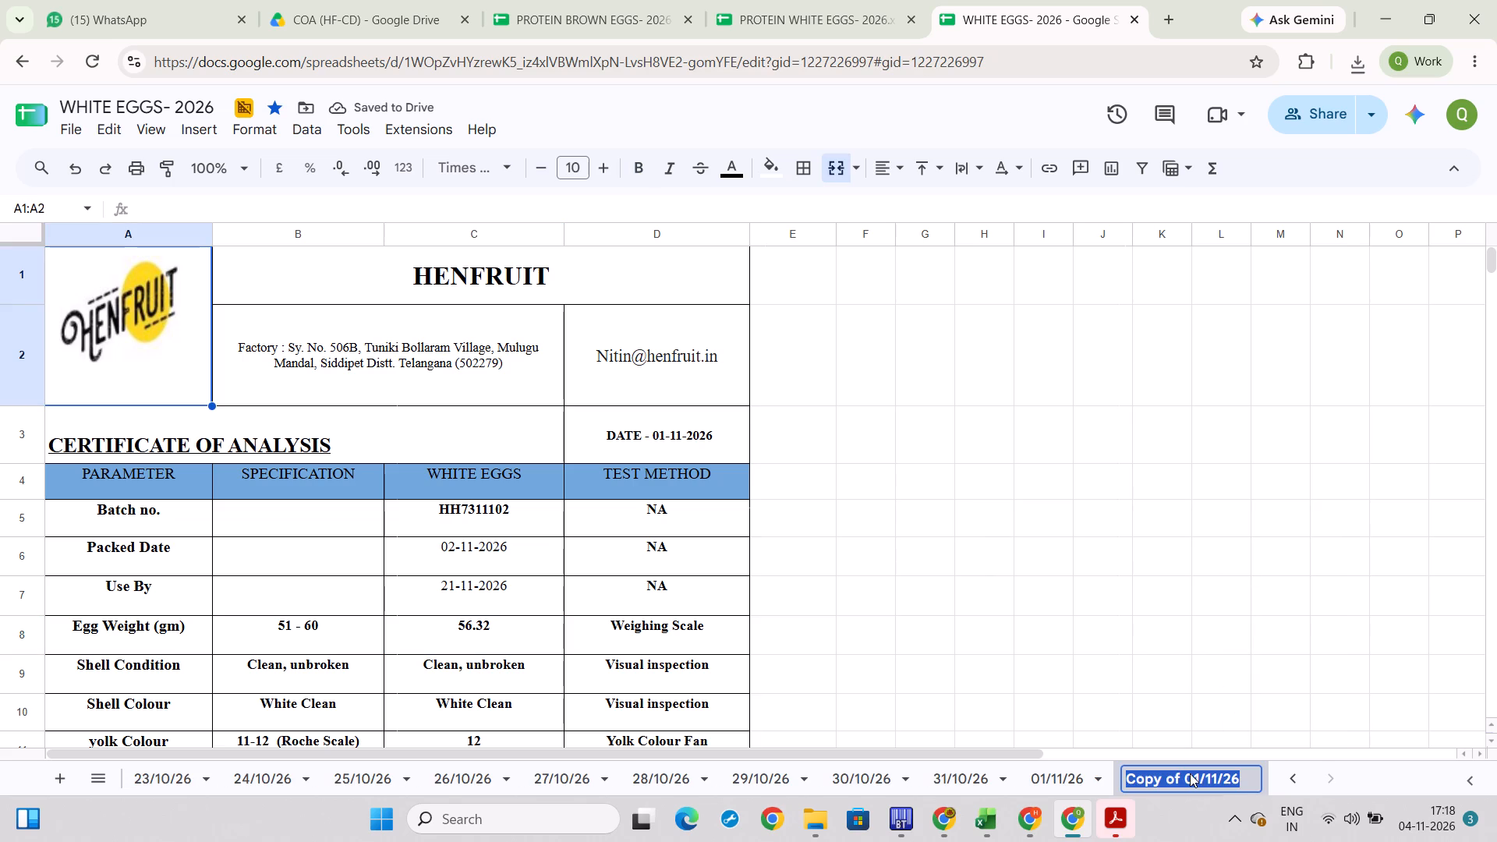
key(BackSpace)
text(02/11/26)
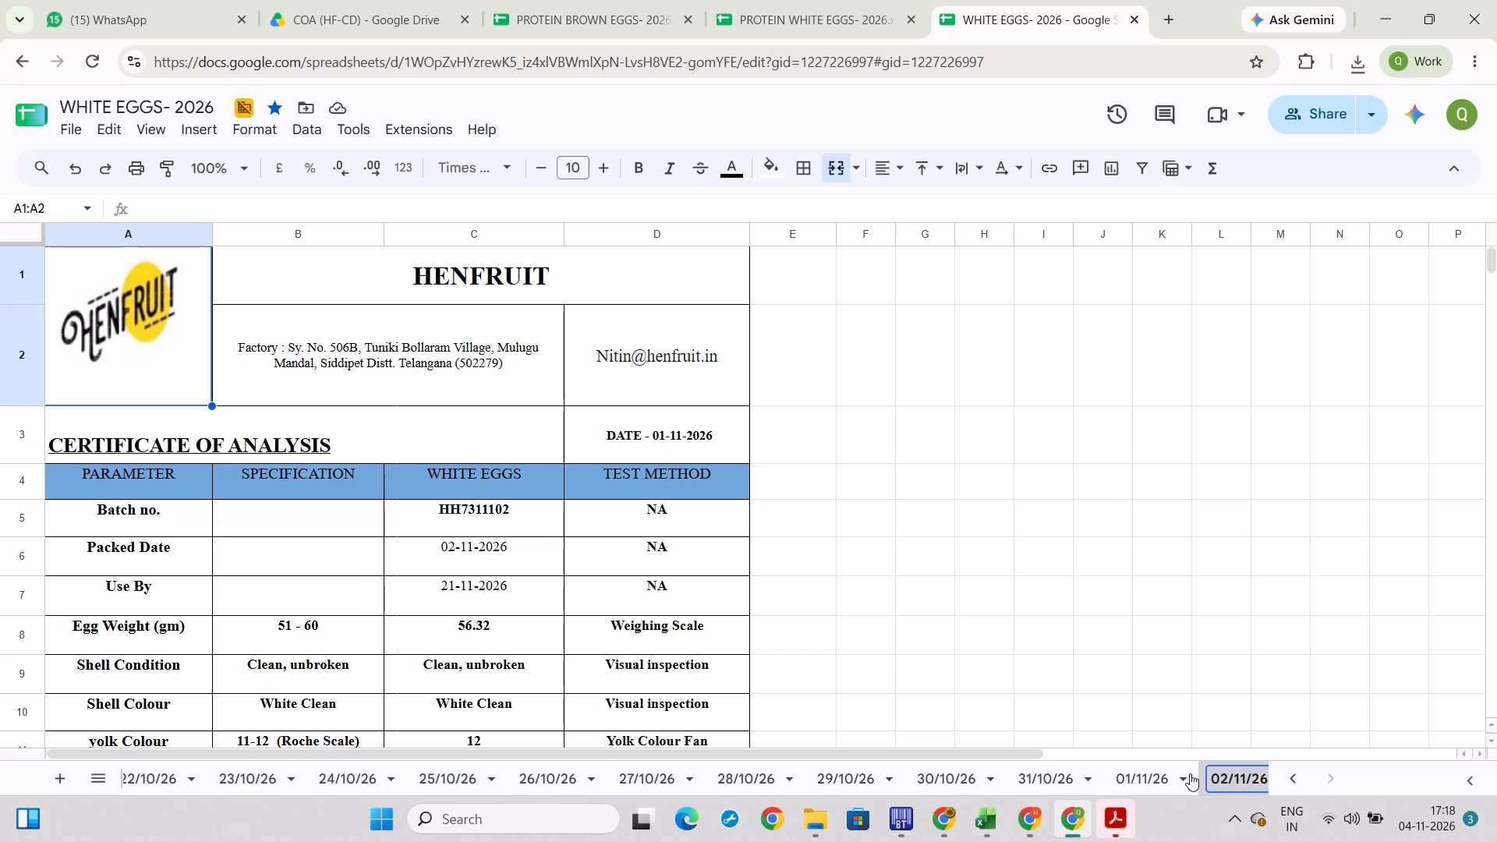
Set the certificate date in cell D3 of the white eggs sheet to 02-11-2026.
double_click(663, 437)
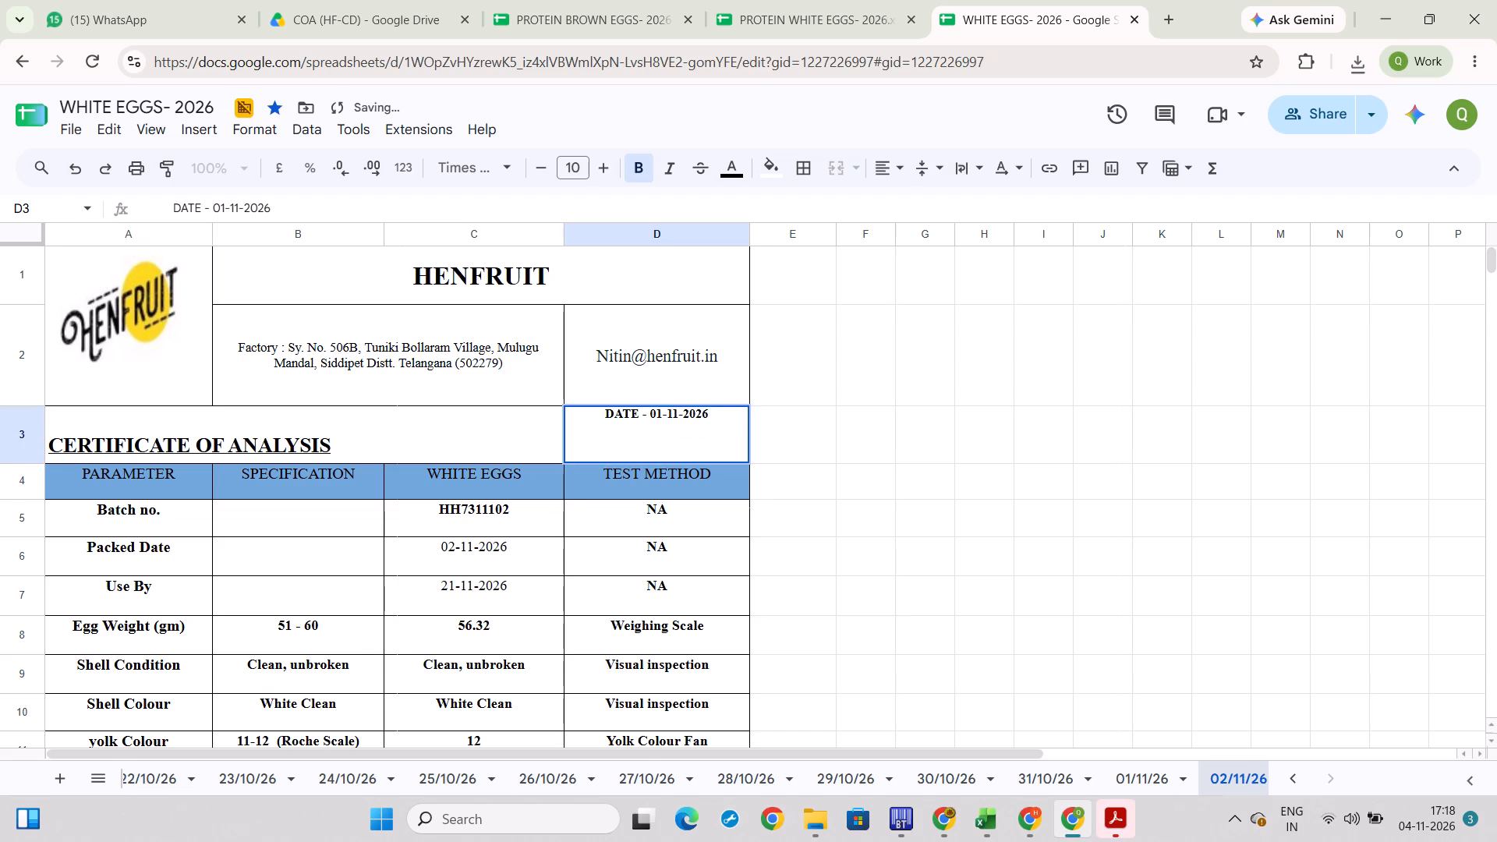
click(663, 412)
key(BackSpace)
key(2)
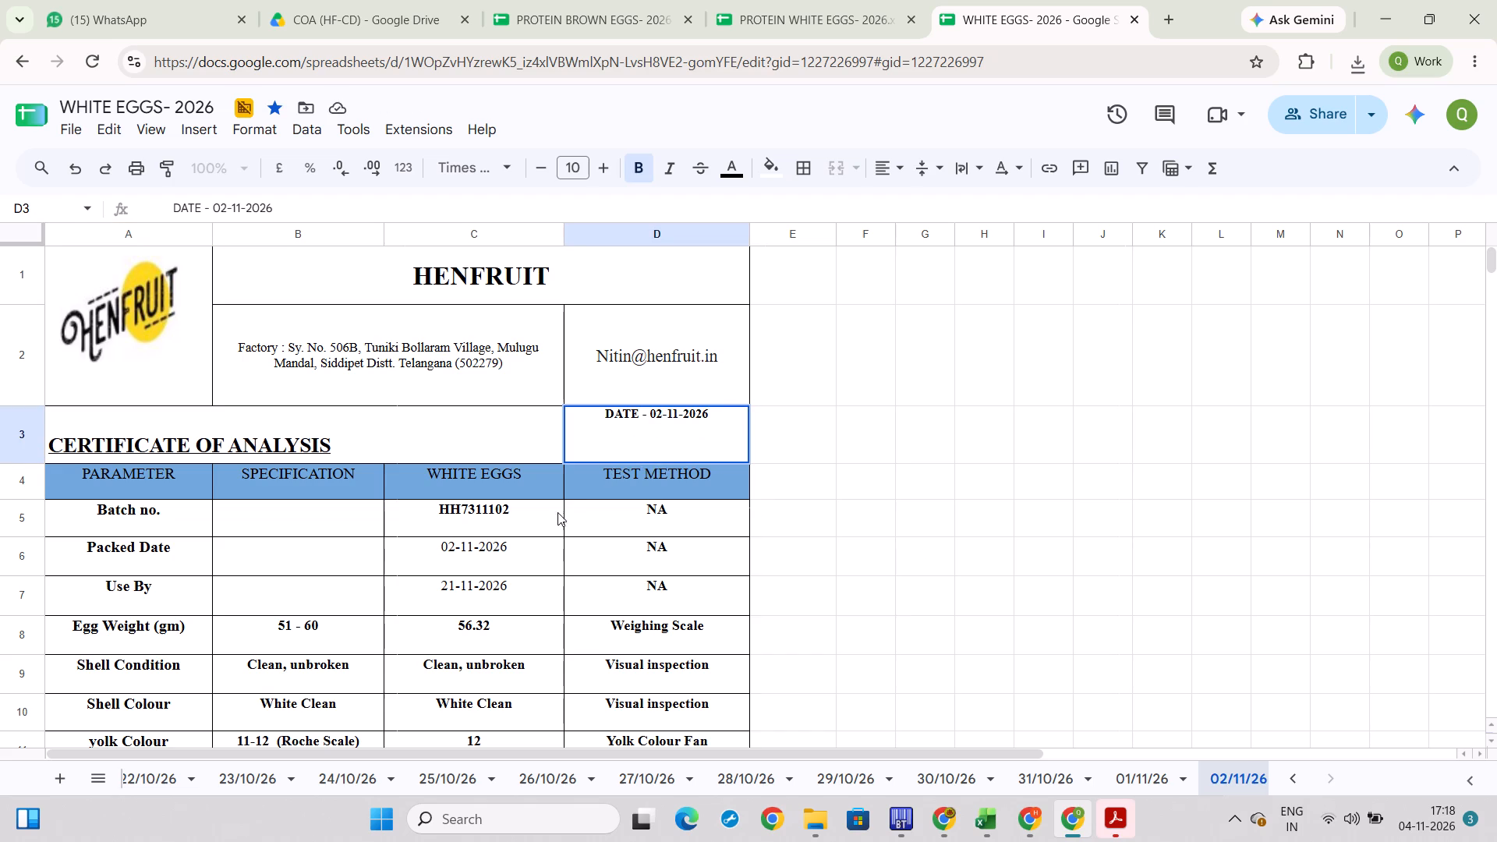
Set the white eggs batch number in cell C5 of the 02/11/26 sheet to HH7011103.
double_click(540, 511)
key(BackSpace)
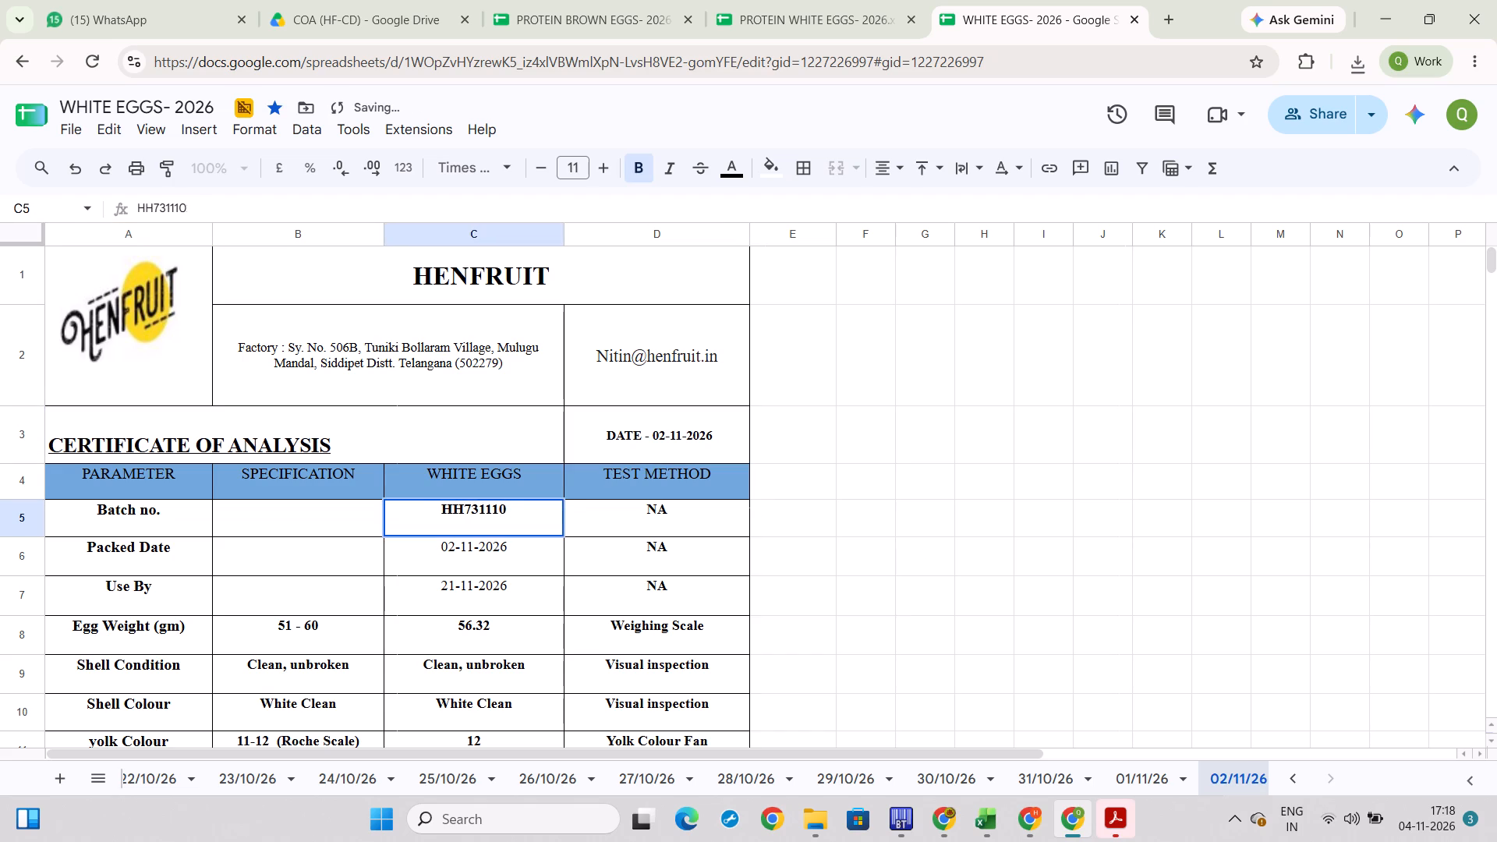
key(BackSpace)
key(BackSpace)
key(BackSpace)
key(BackSpace)
key(BackSpace)
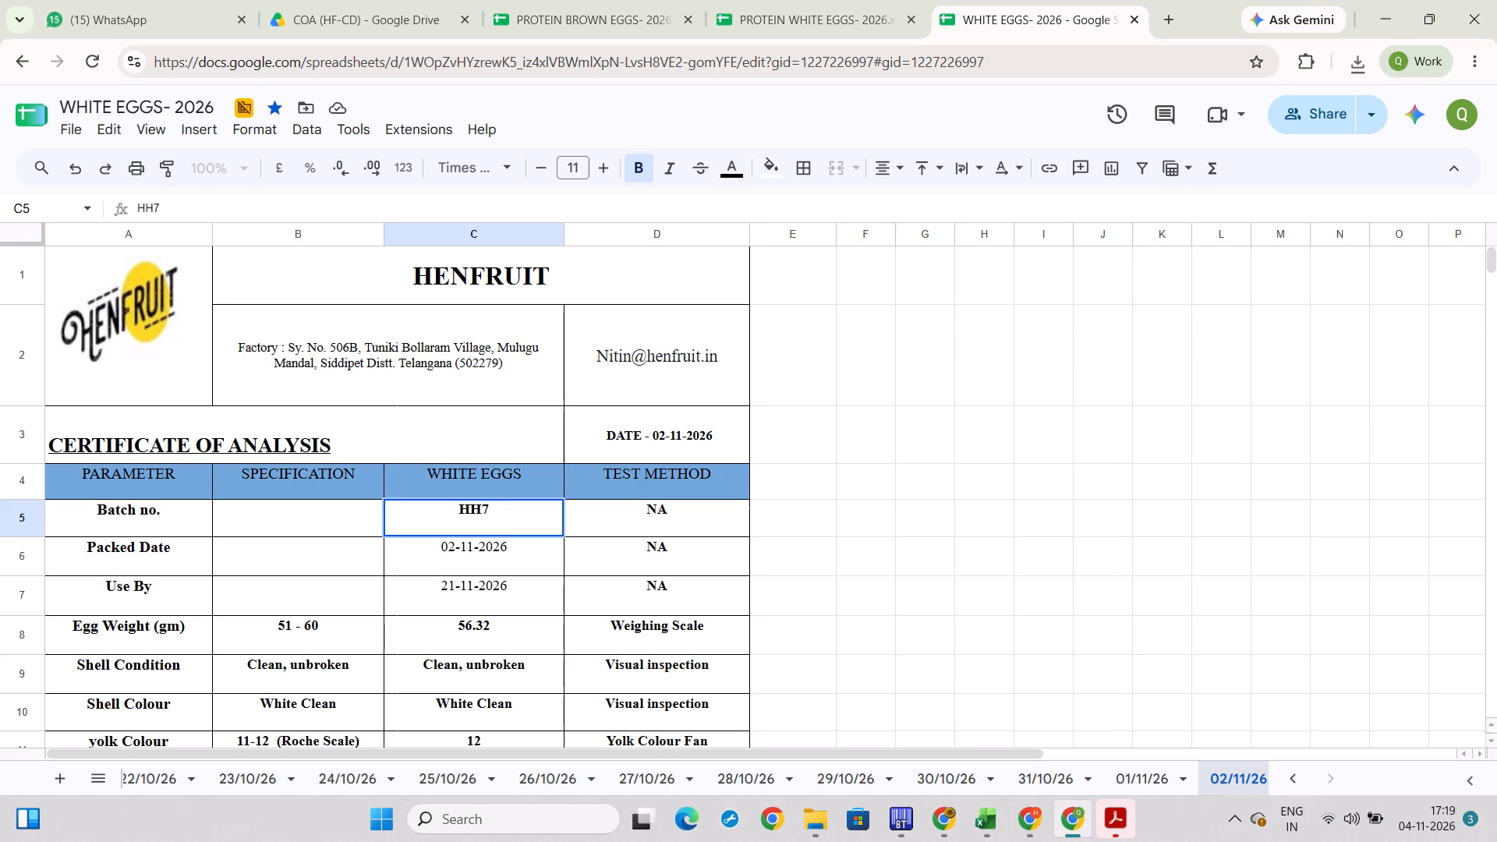
text(01)
text(111)
key(BackSpace)
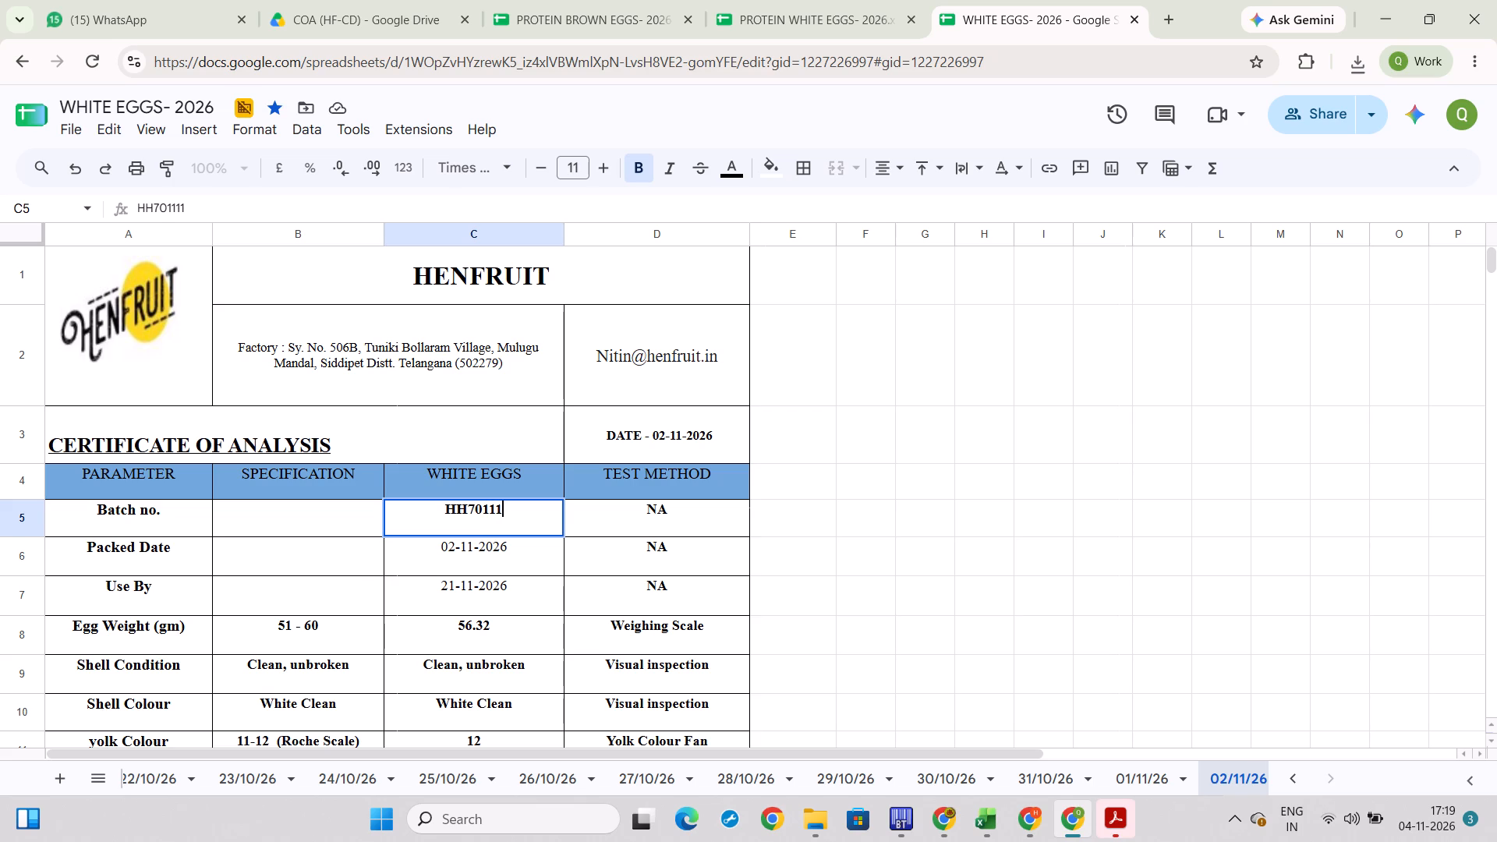
text(03)
Set the white eggs Packed Date to 03-11-2026 and the Use By date to 22-11-2026.
double_click(525, 547)
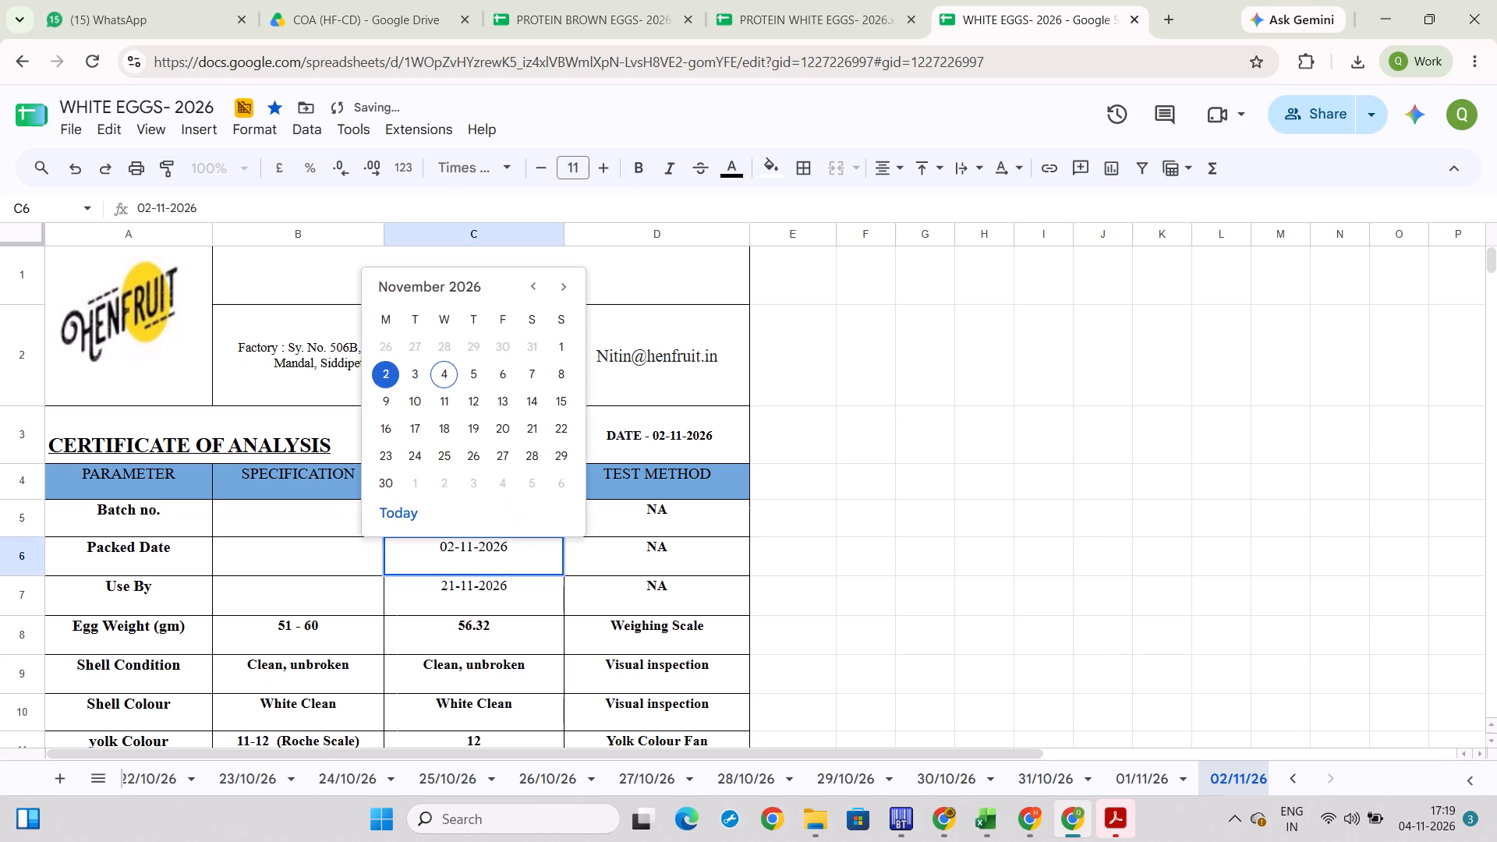
click(412, 371)
double_click(529, 598)
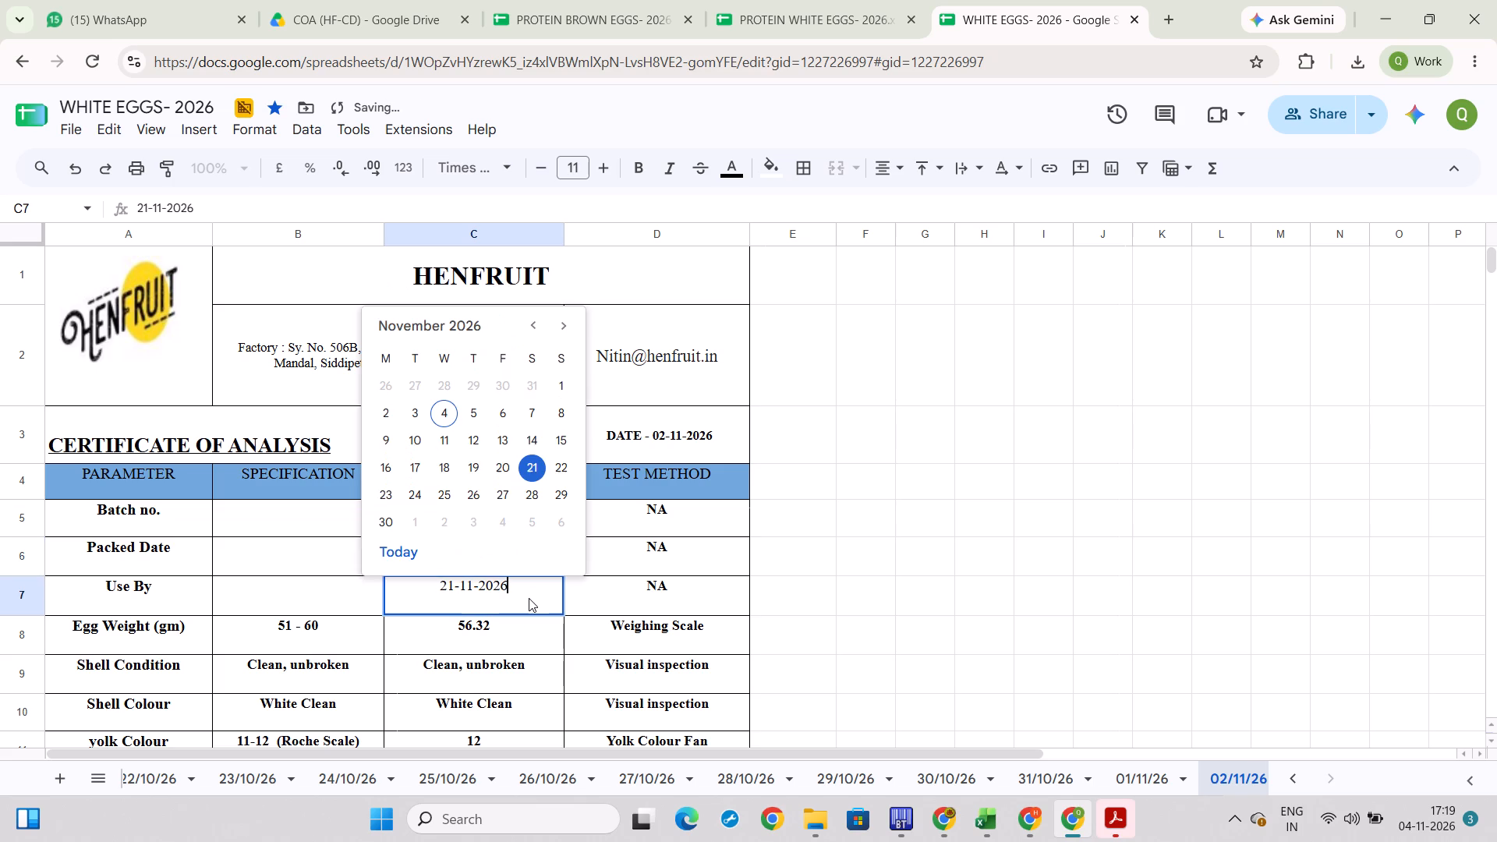
click(557, 468)
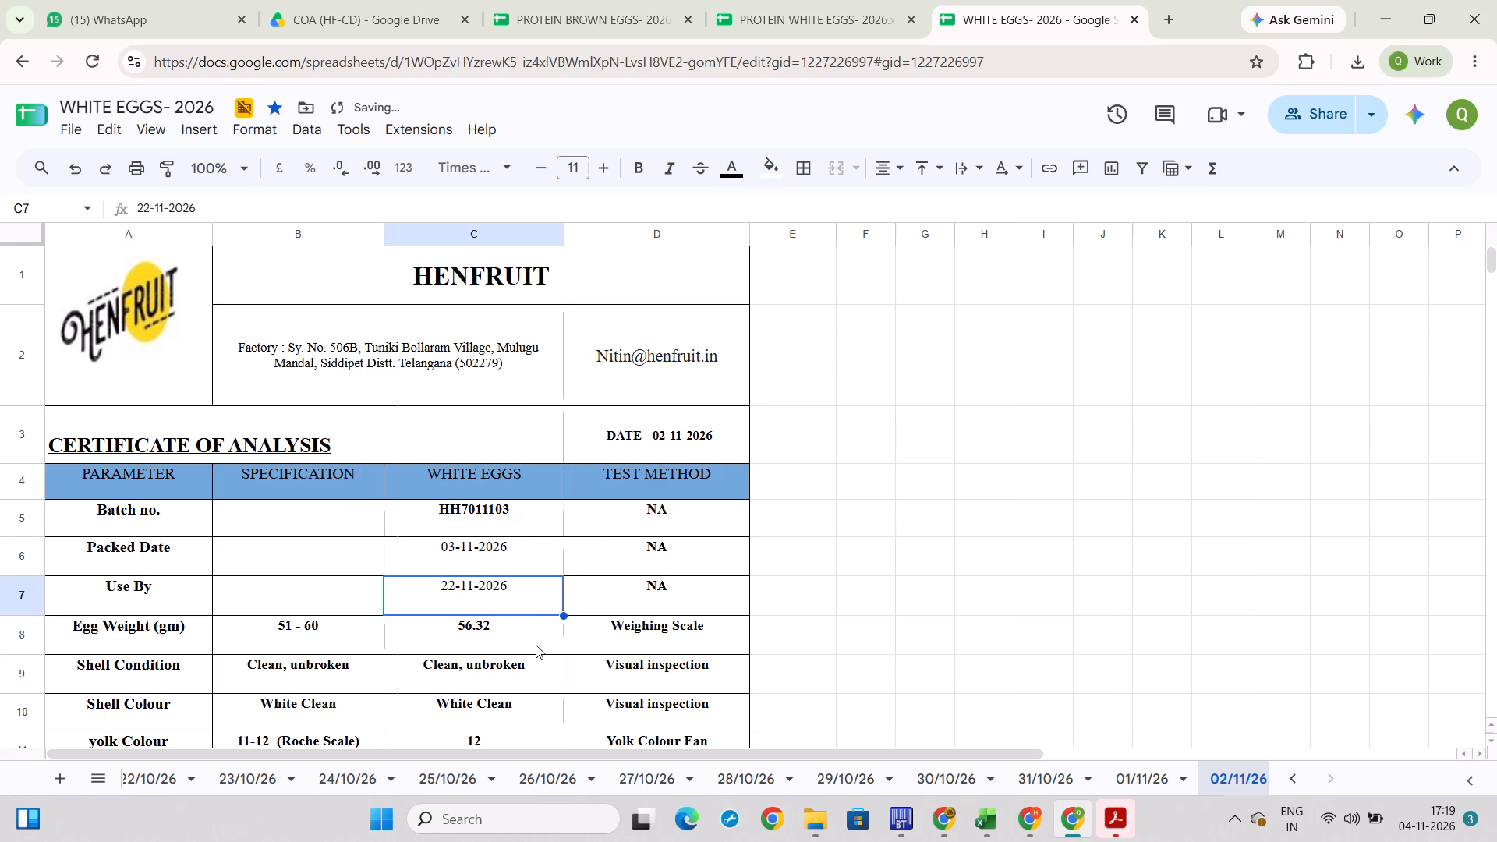
Set the white eggs Egg Weight (gm) result in cell C8 to 58.32.
double_click(509, 637)
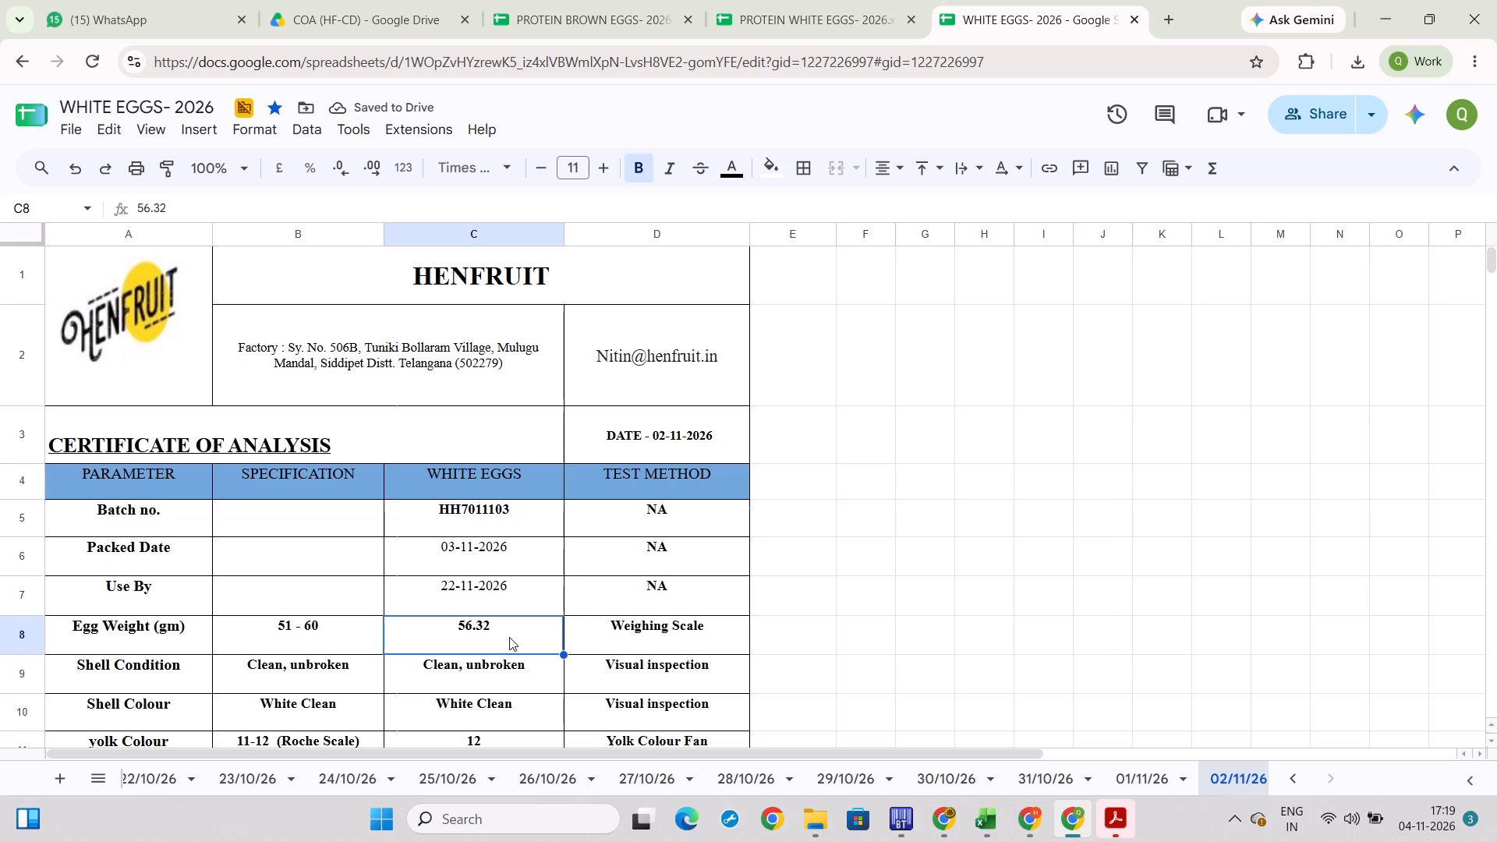
key(BackSpace)
key(BackSpace)
key(BackSpace)
key(BackSpace)
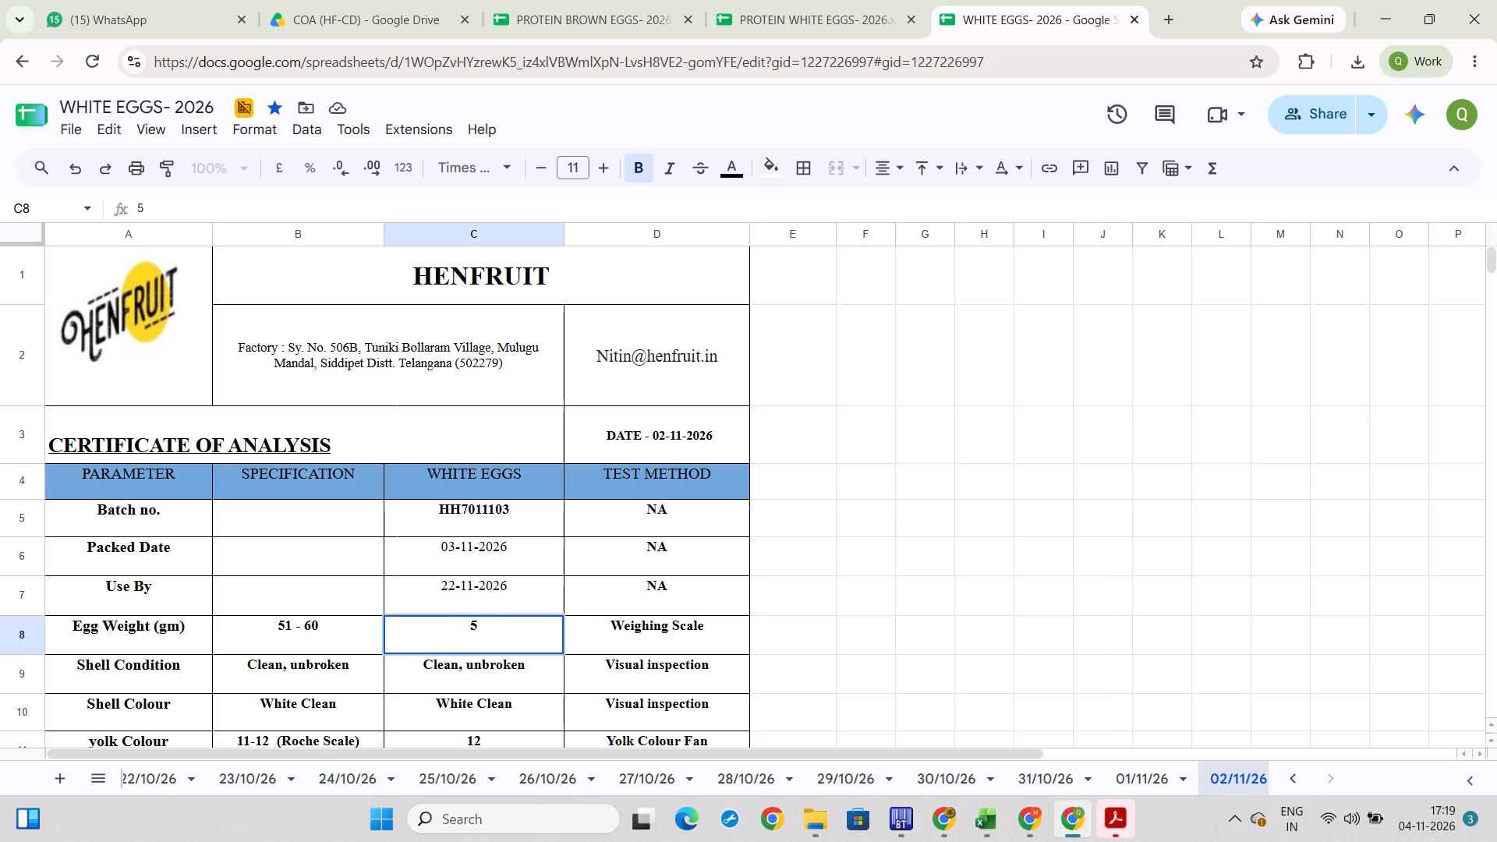
key(8)
key(period)
text(32)
Download the current 02/11/26 white eggs sheet as a PDF in landscape Letter format.
click(67, 129)
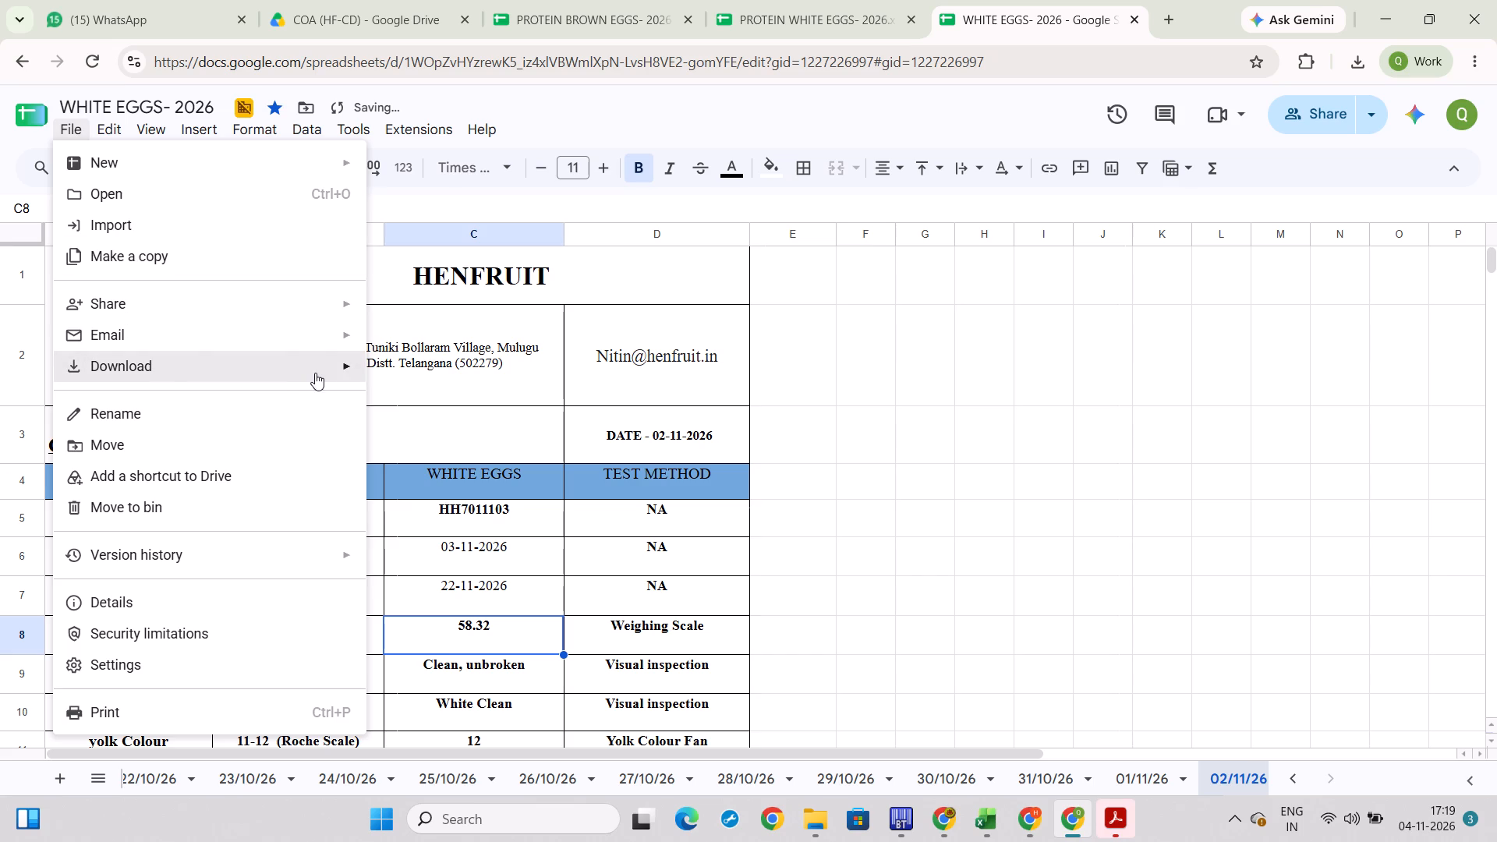
click(433, 432)
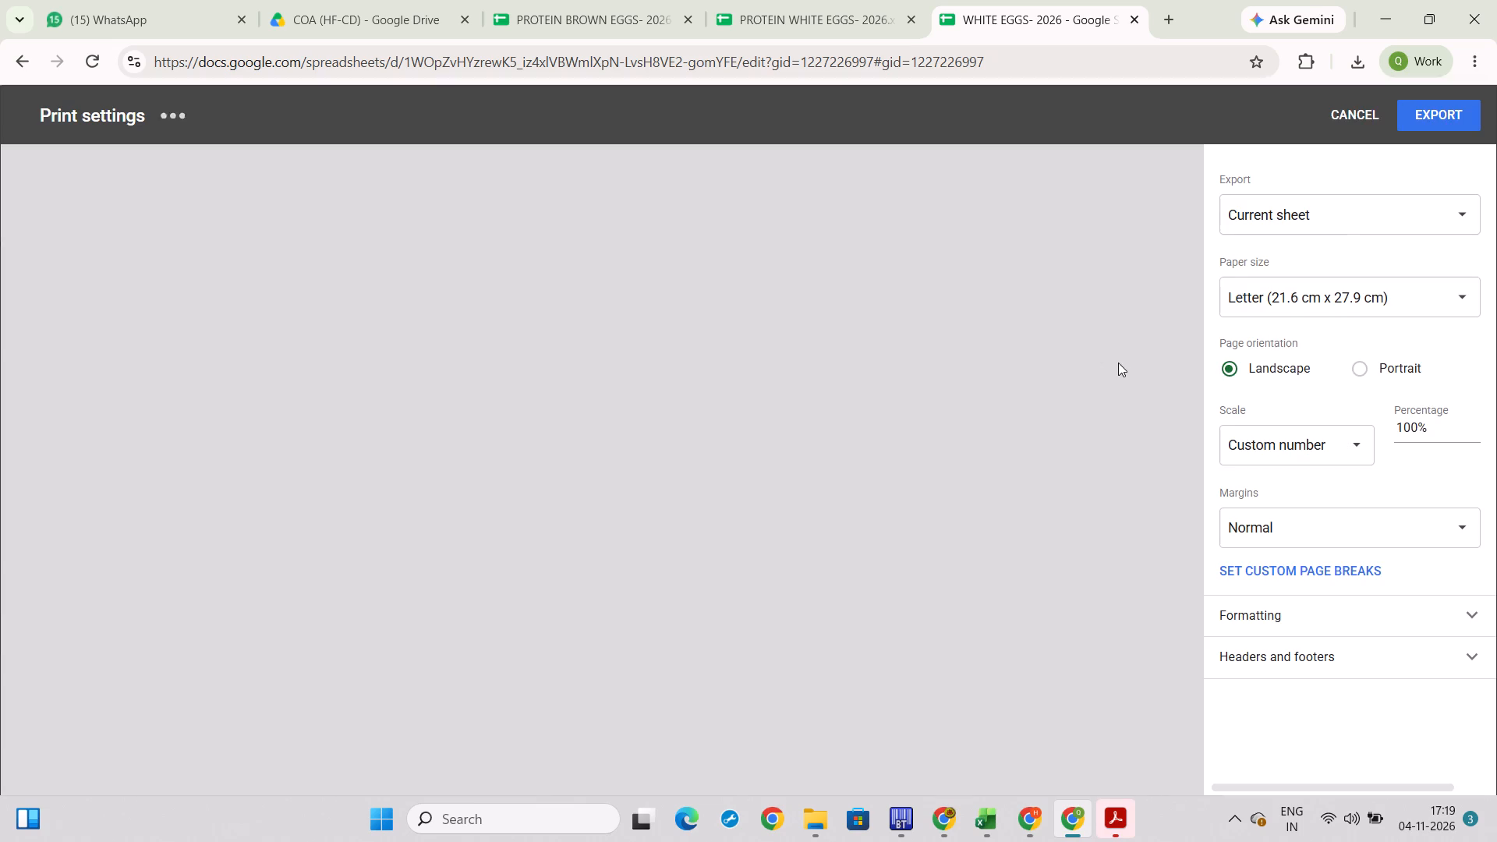
click(1403, 114)
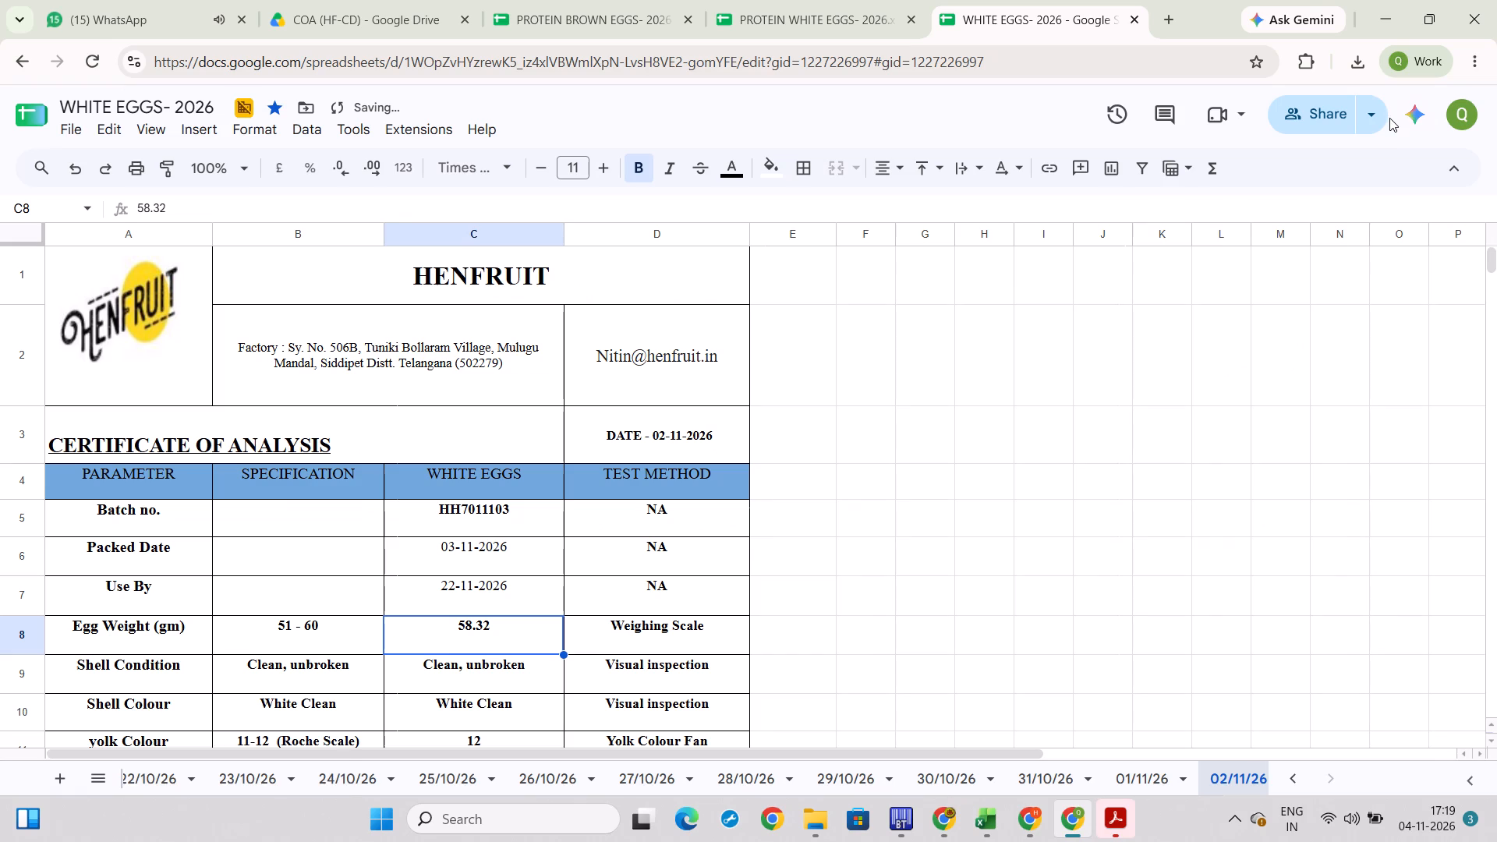
In the PROTEIN BROWN EGGS- 2026 workbook, duplicate the 01/11/26 sheet and rename the copy as 02/11/26.
click(572, 4)
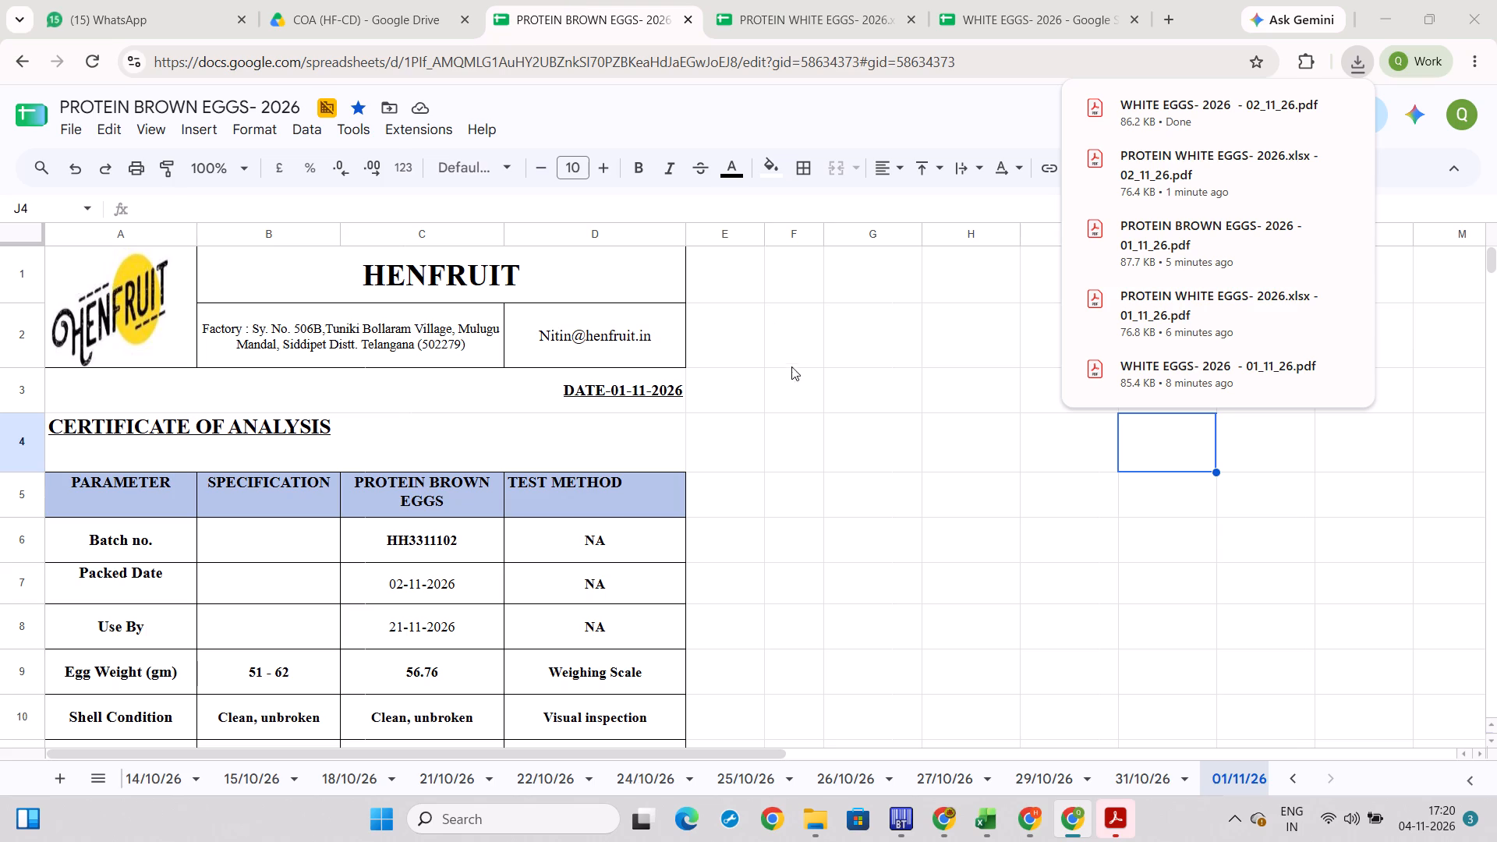
scroll(1228, 785, down, 1)
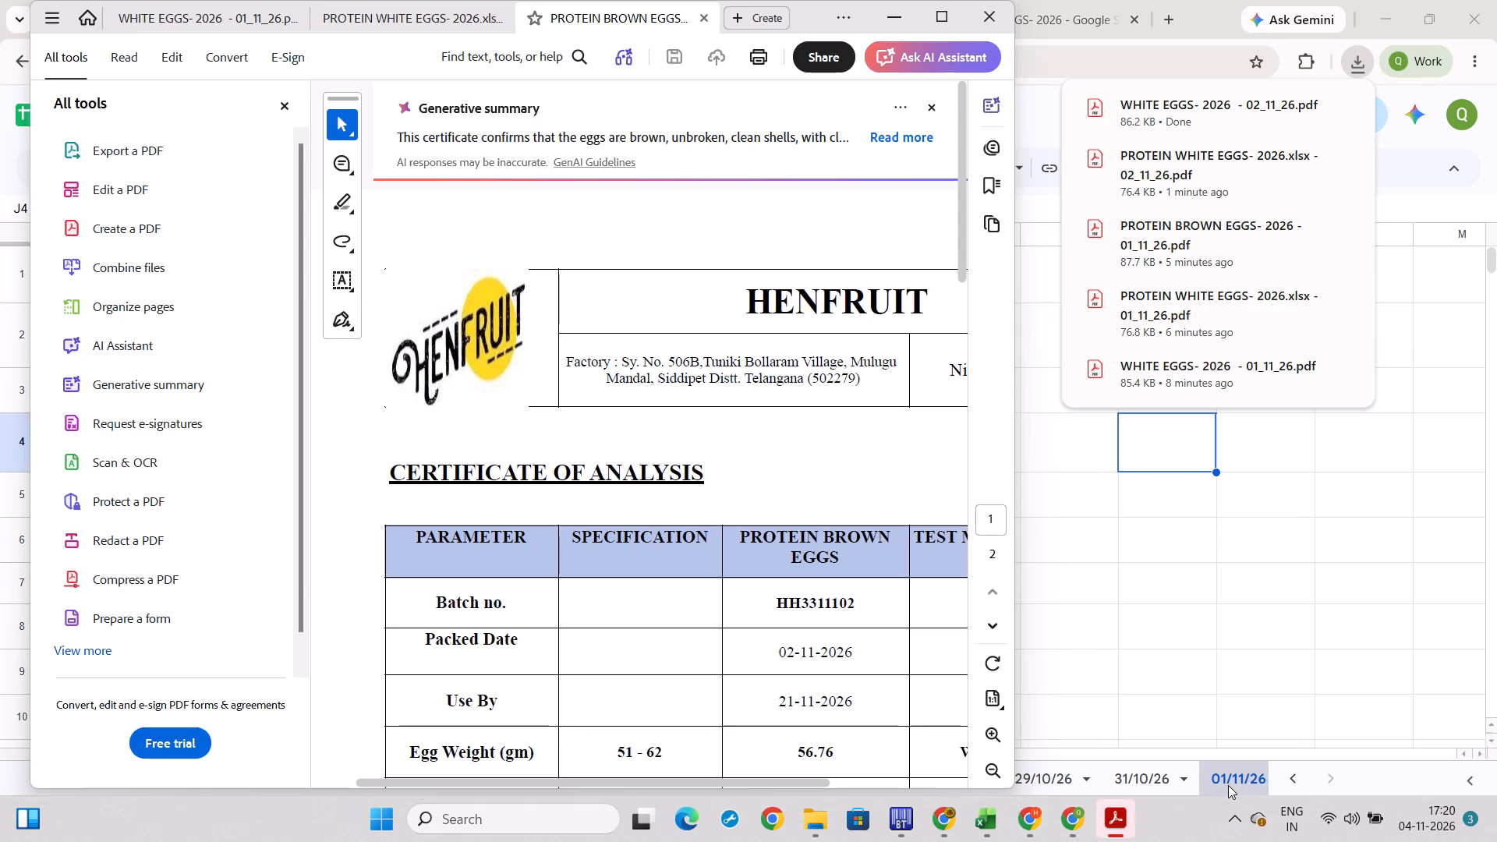
scroll(1228, 785, down, 1)
click(1249, 781)
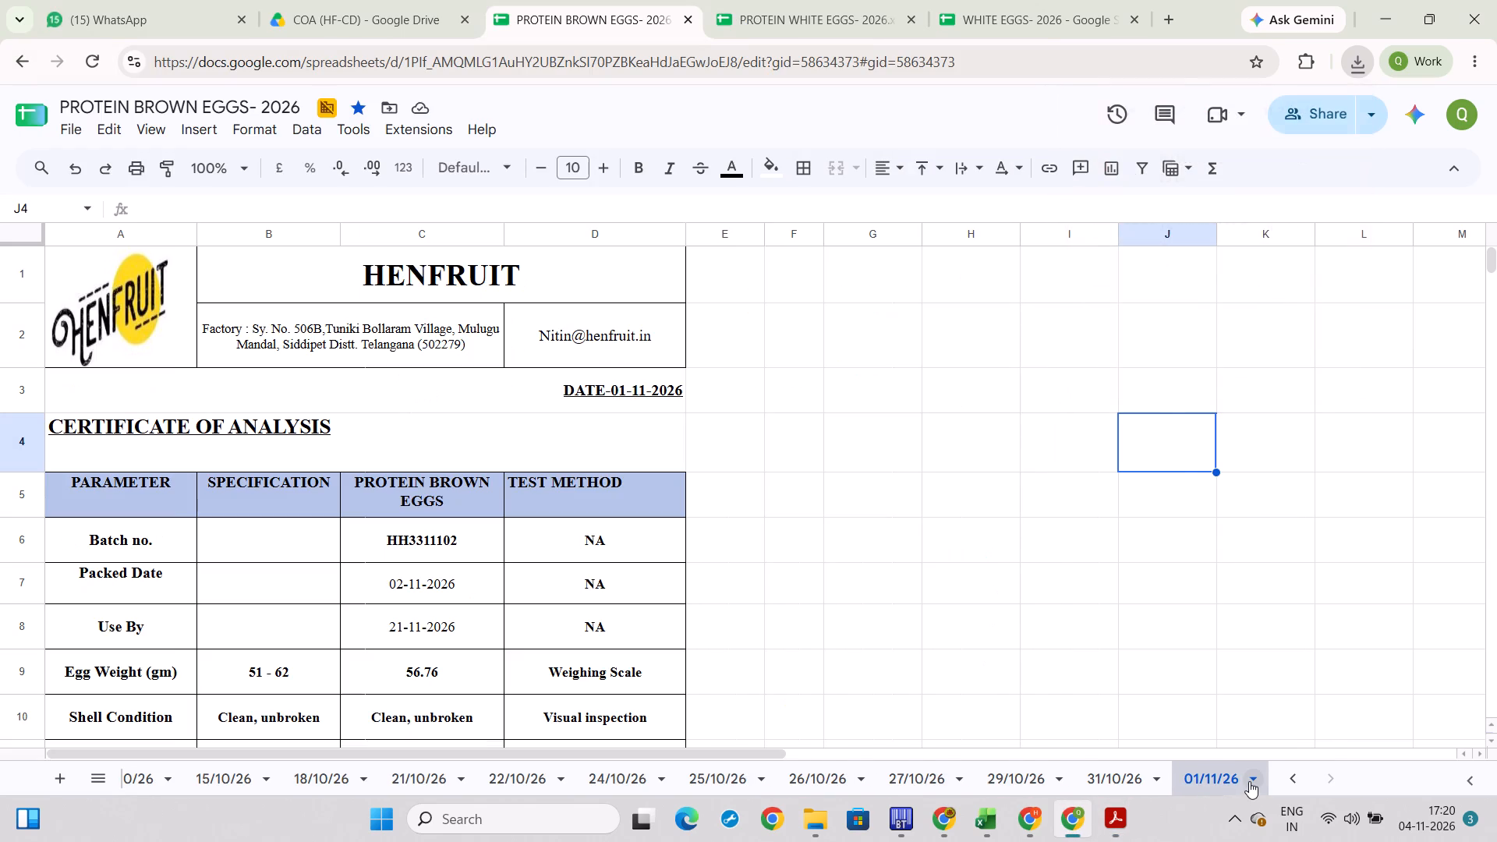
click(1260, 480)
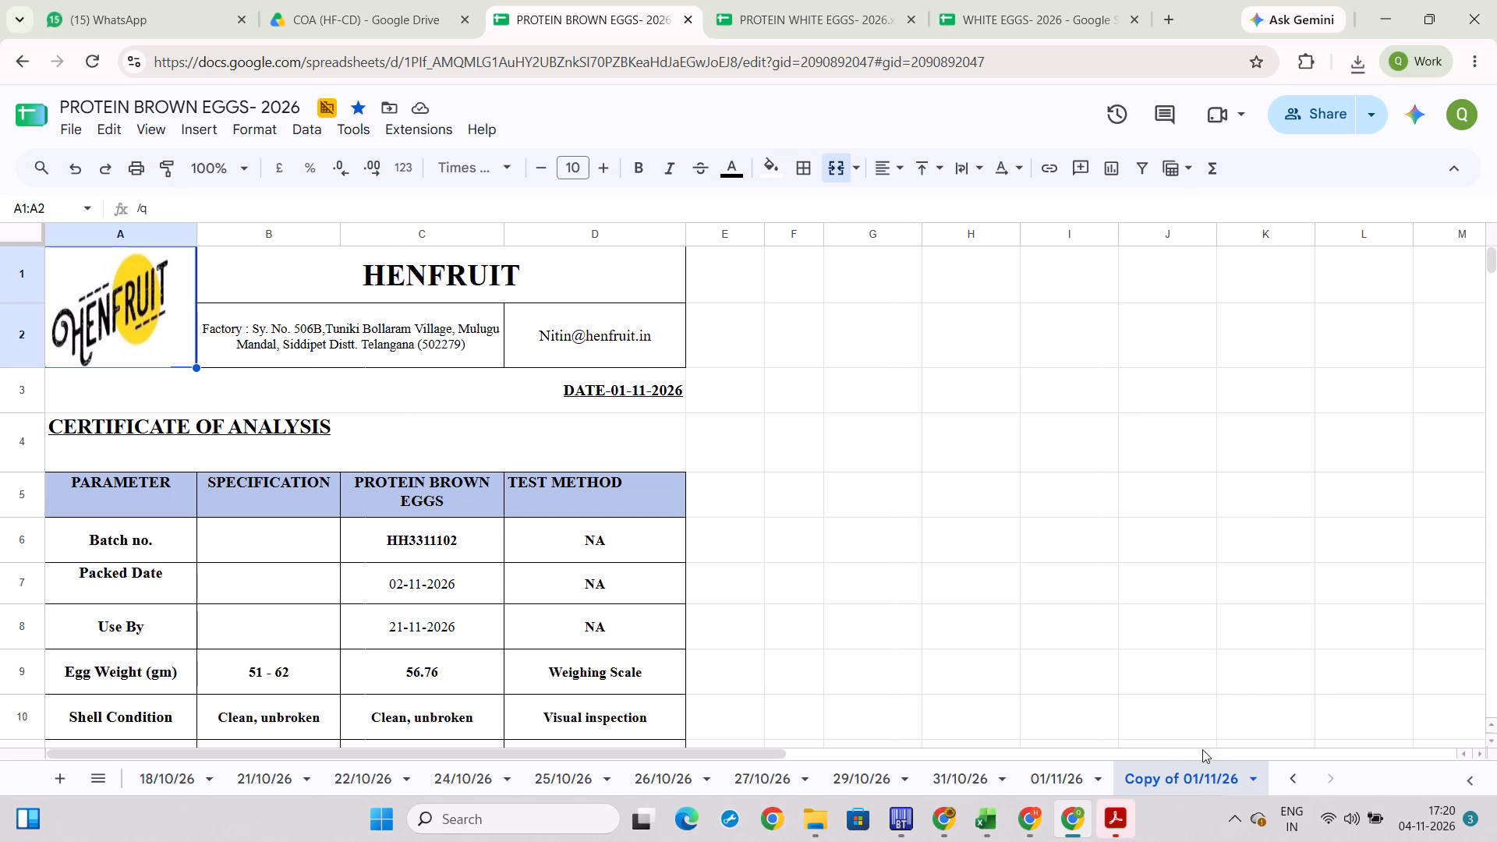
double_click(1199, 774)
key(BackSpace)
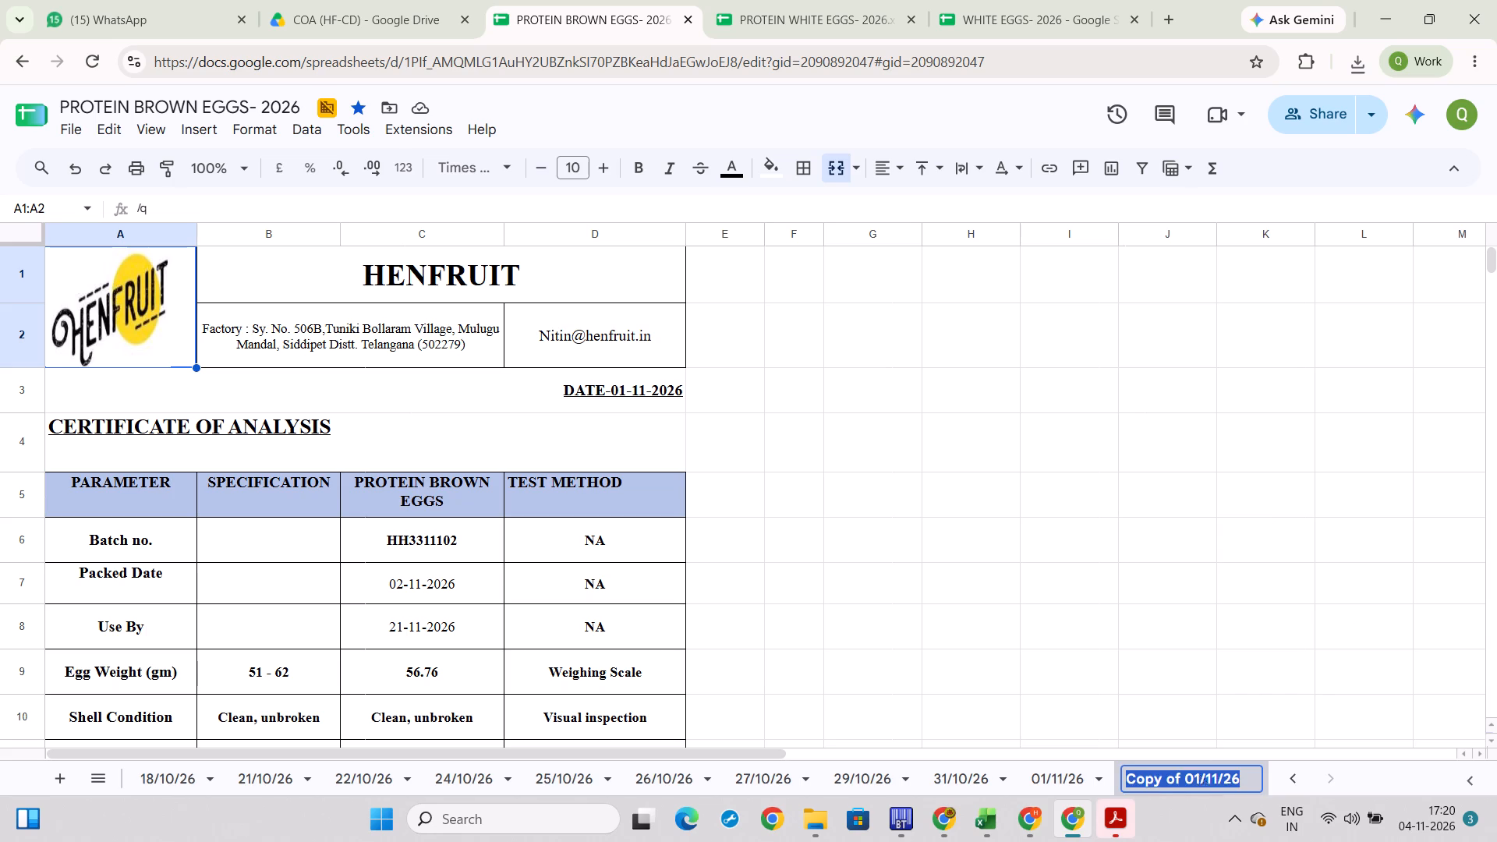
text(02)
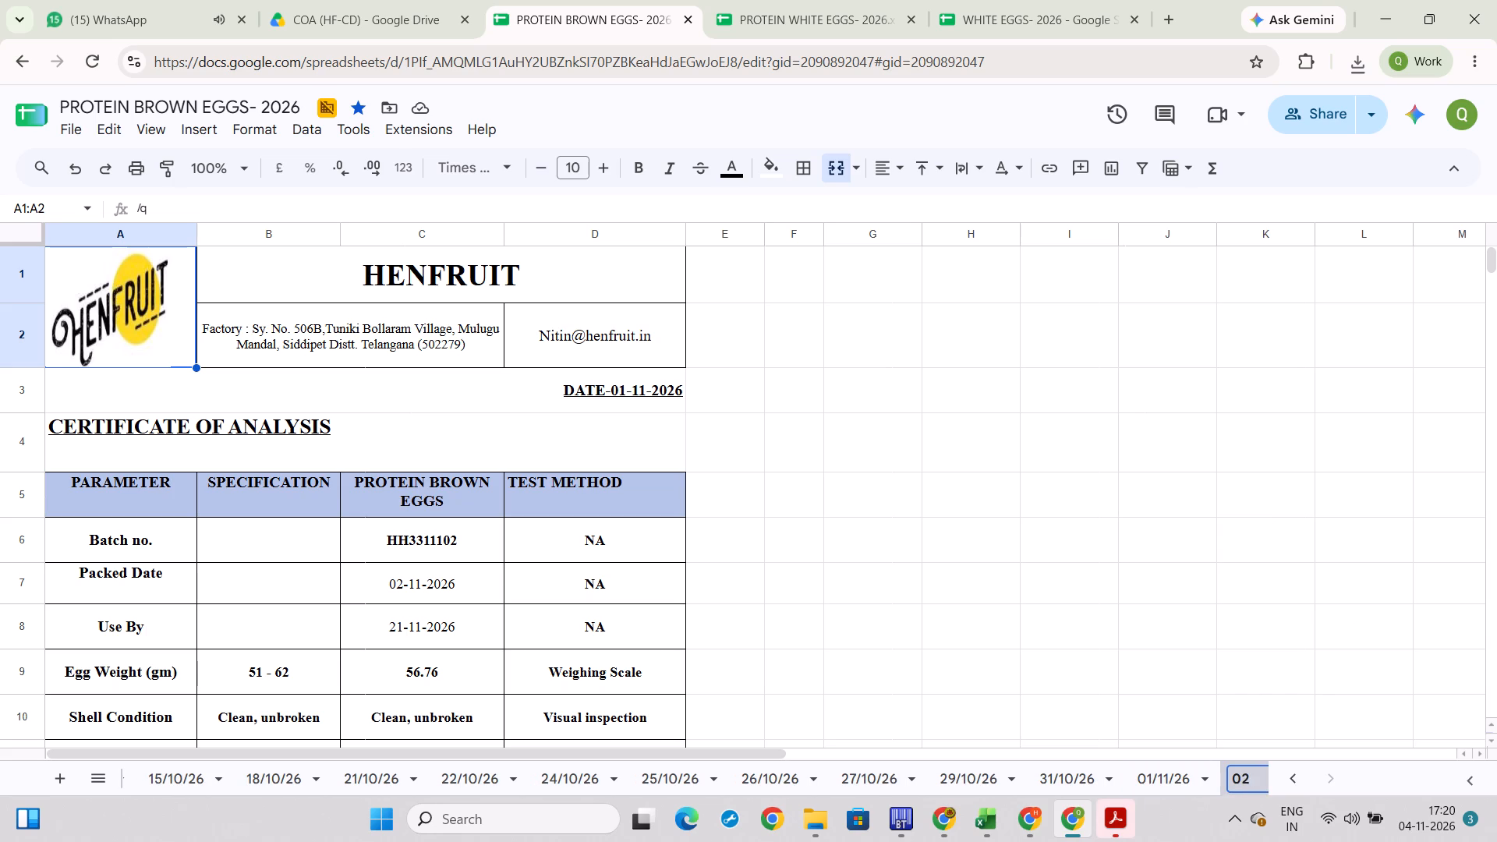
key(slash)
text(11)
text(/26)
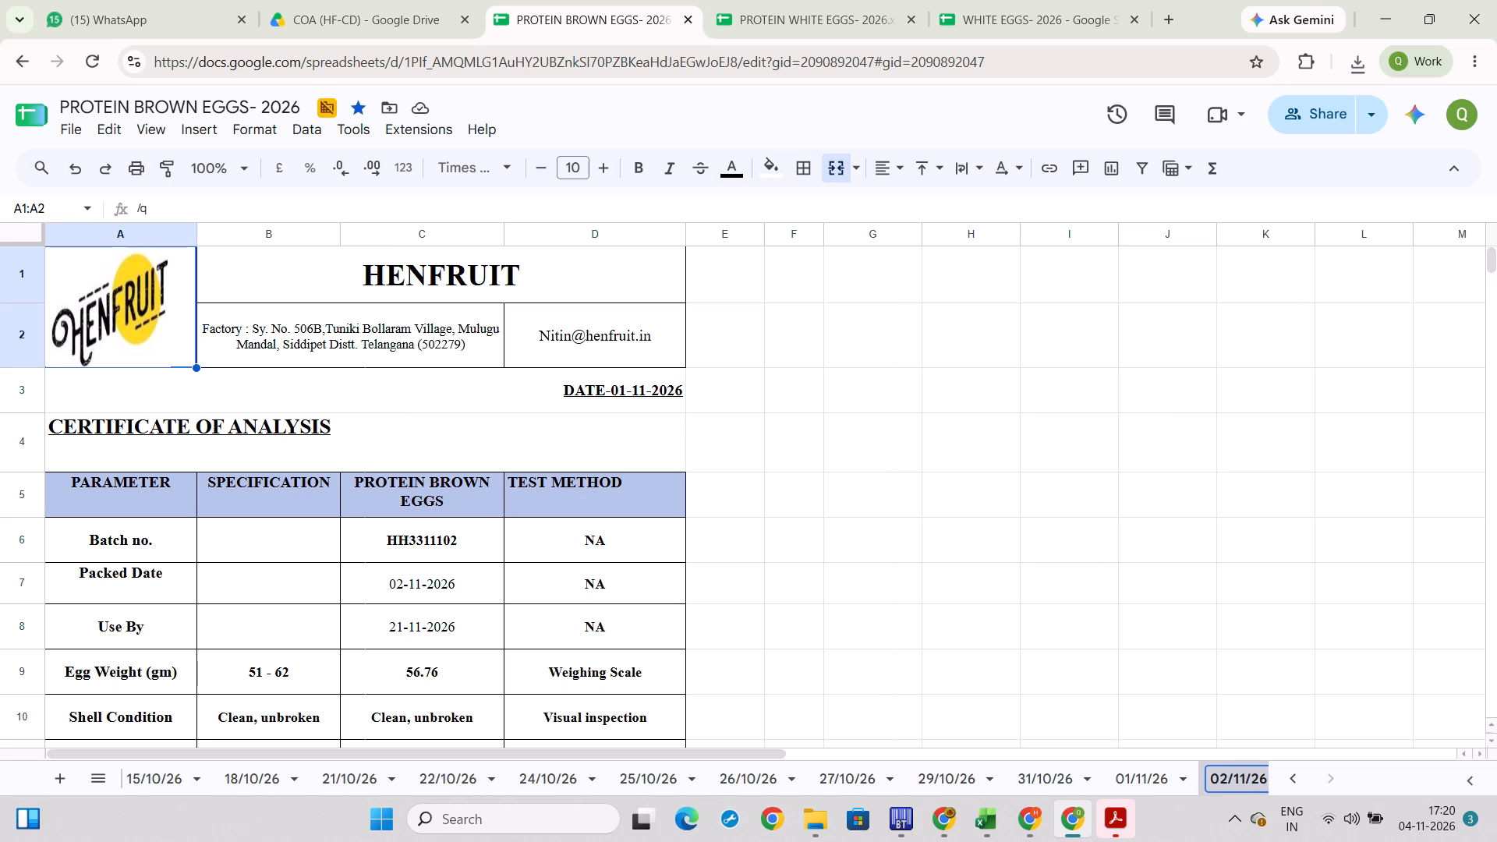
Set the certificate date in row 3 of the protein brown eggs sheet to 02-11-2026.
double_click(628, 392)
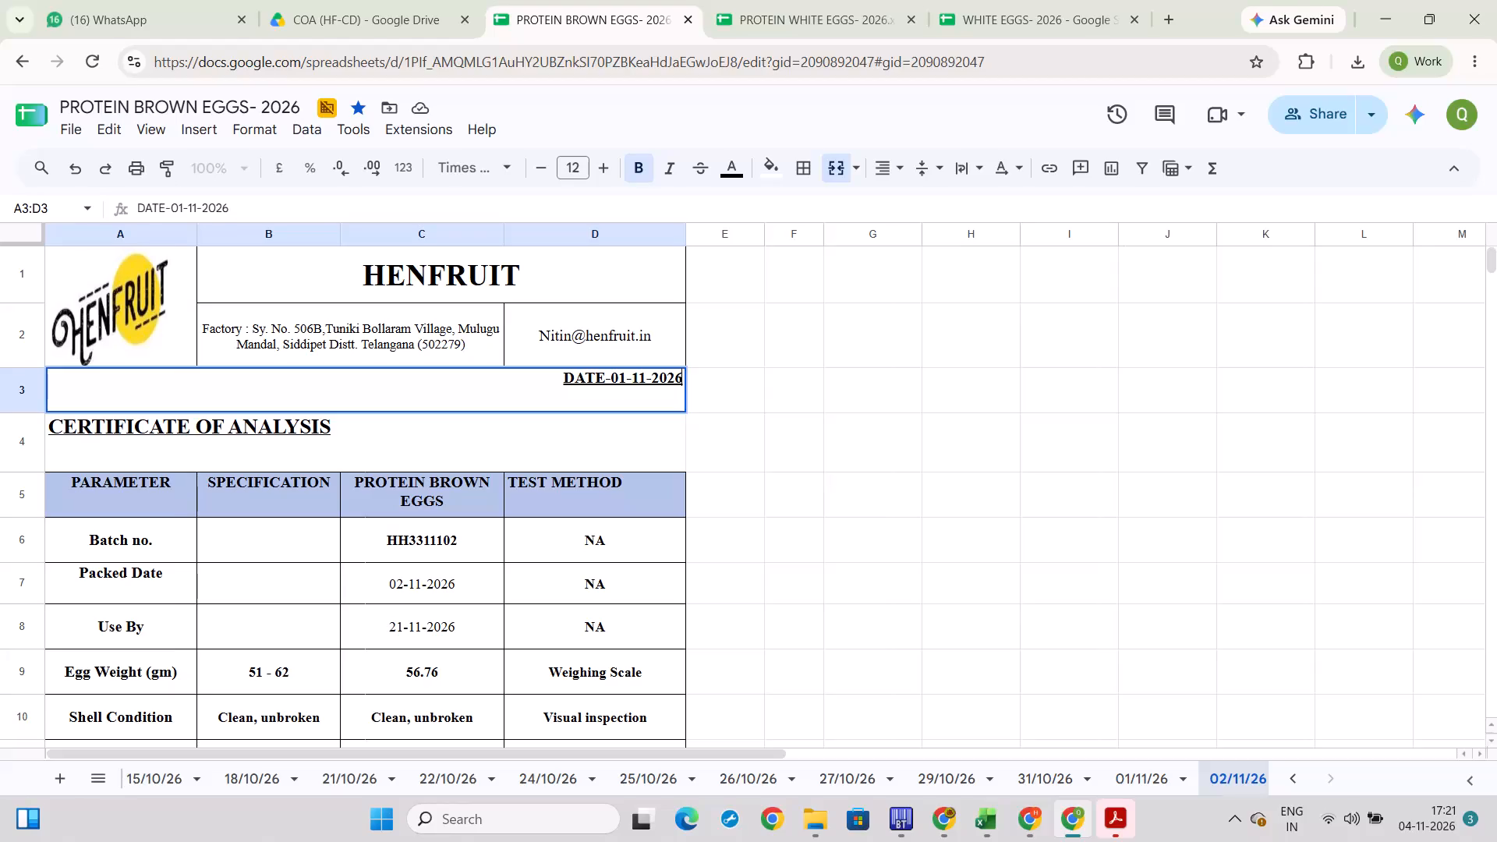
click(624, 382)
key(BackSpace)
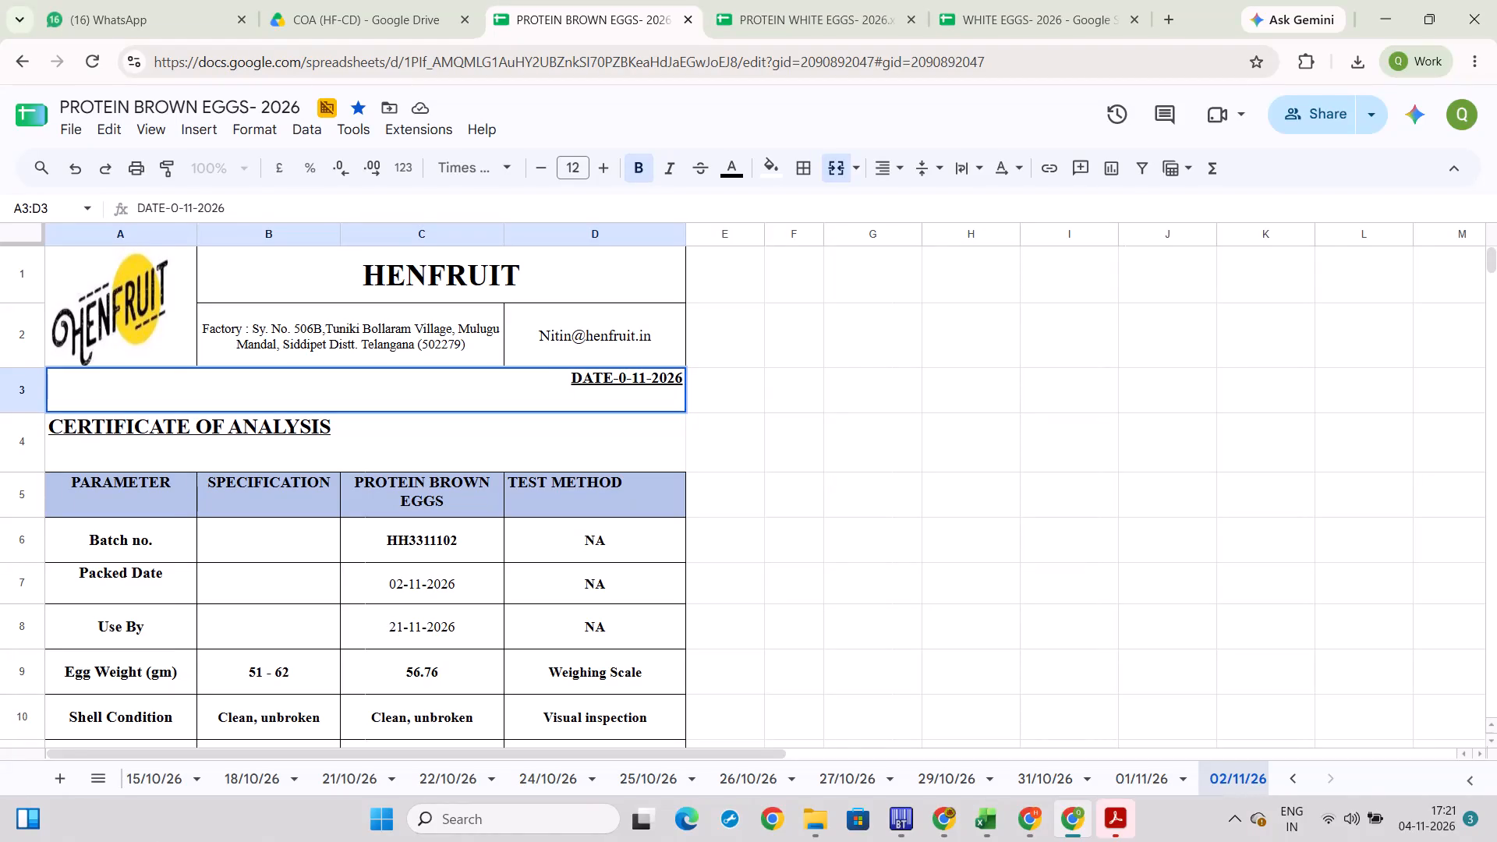
key(2)
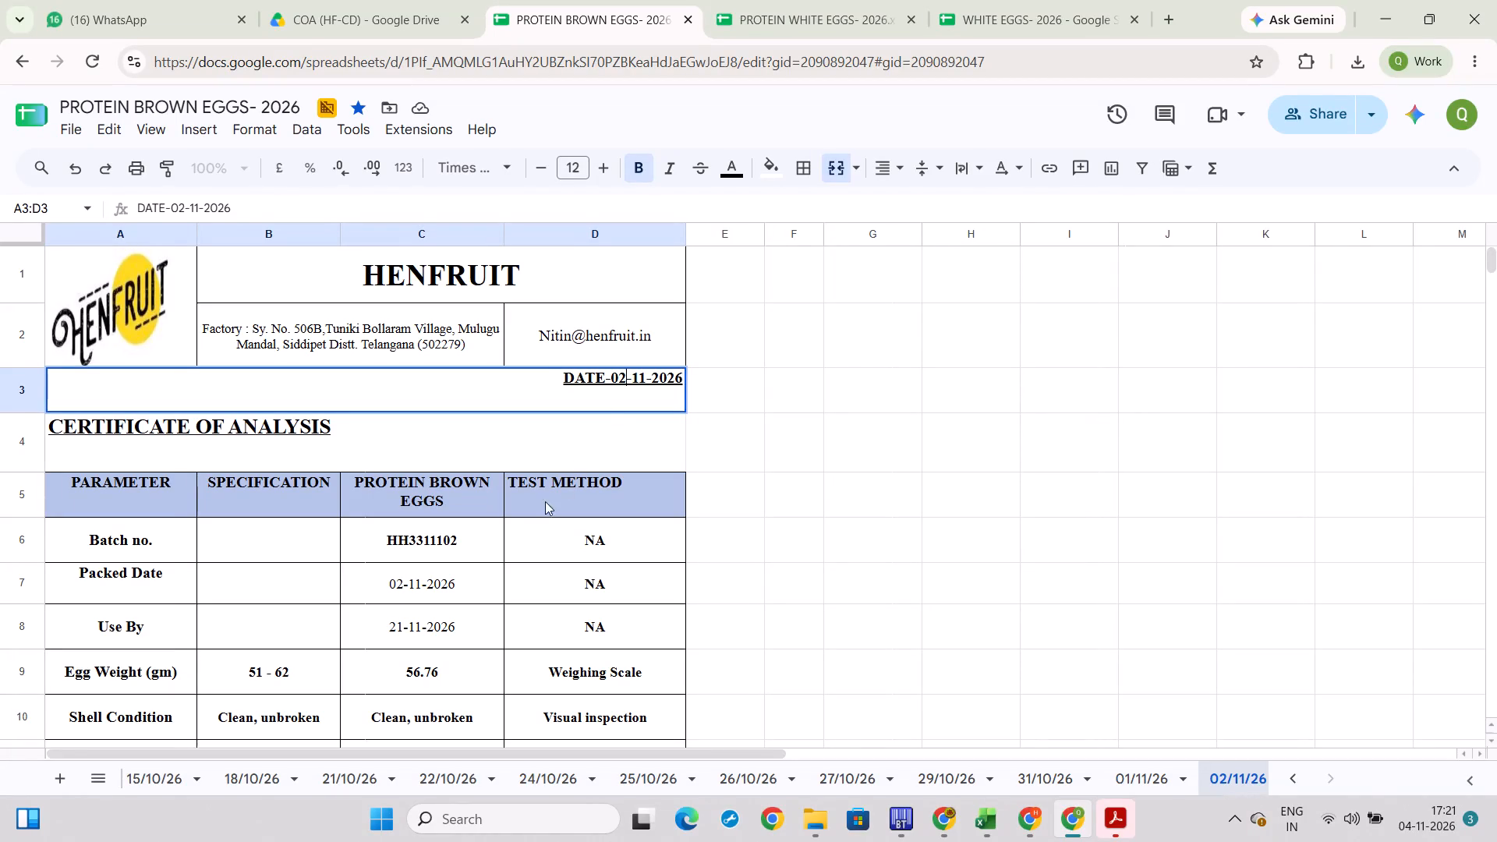
Set the protein brown eggs batch number in cell C6 of the 02/11/26 sheet to HH3021103.
double_click(489, 539)
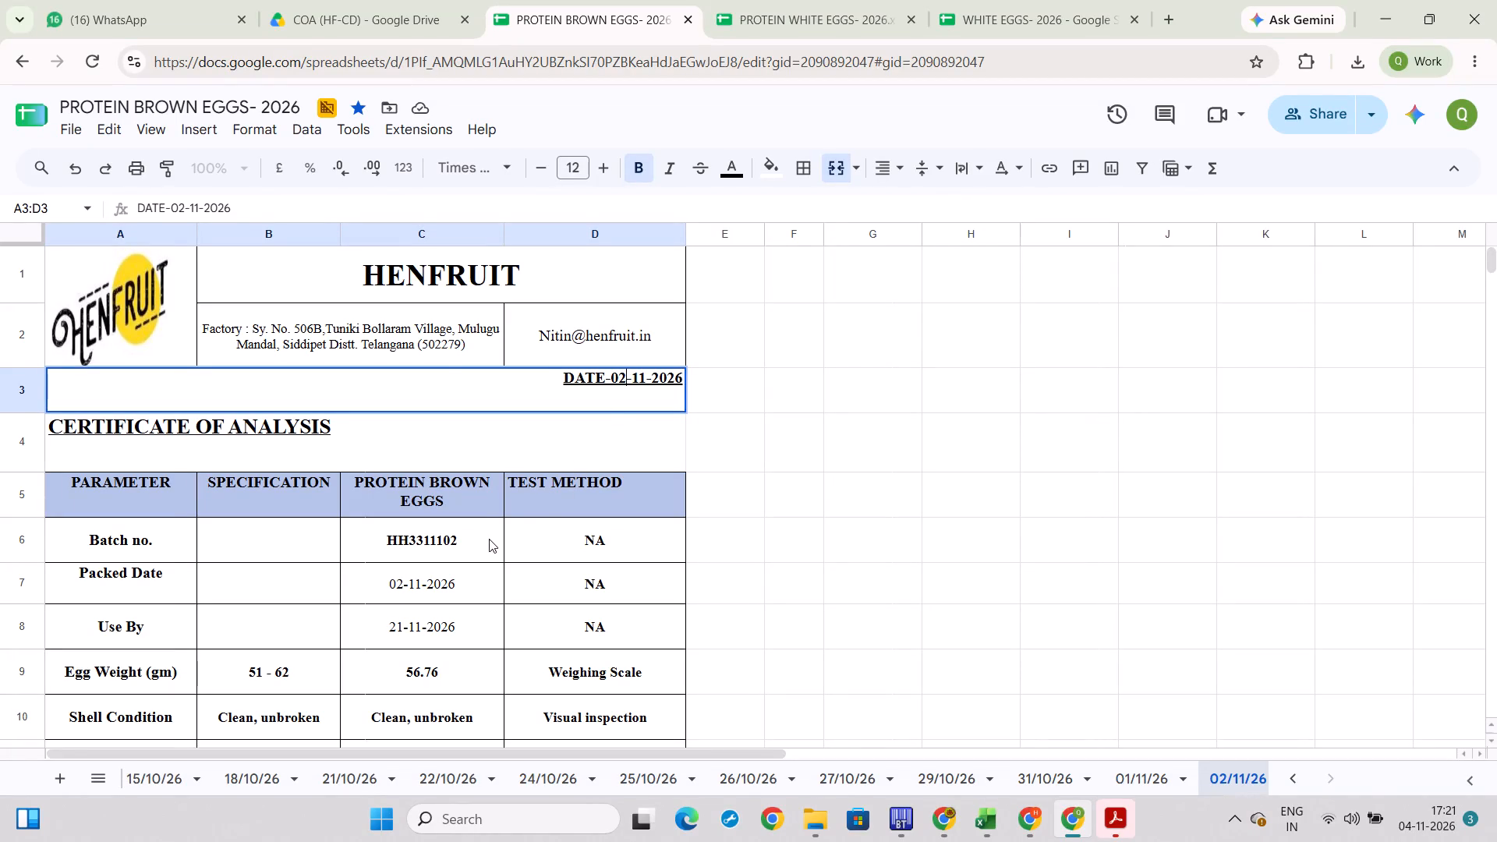
double_click(489, 539)
double_click(489, 539)
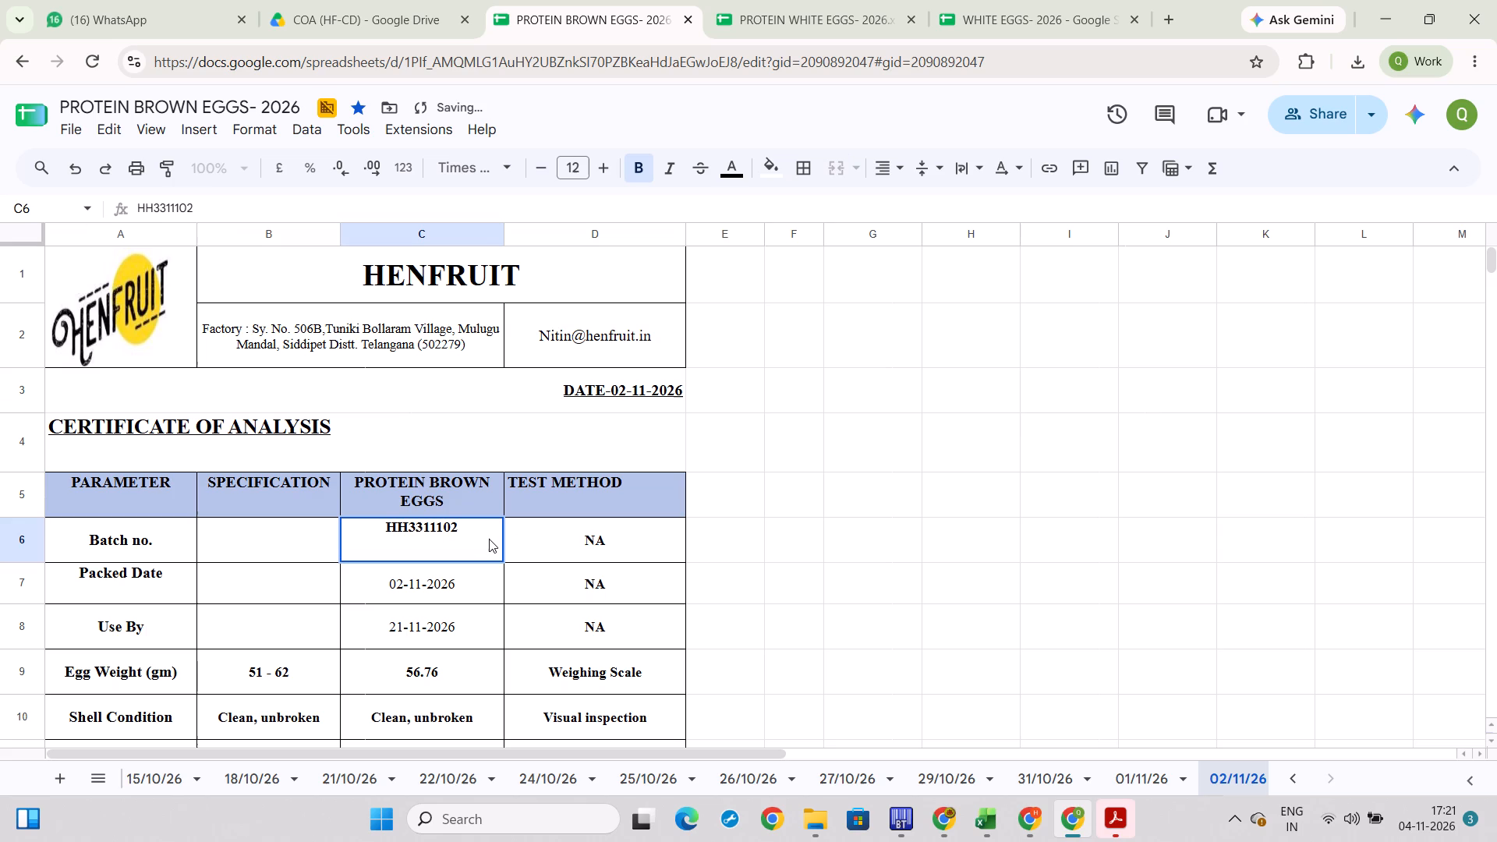
double_click(489, 539)
triple_click(489, 539)
click(480, 582)
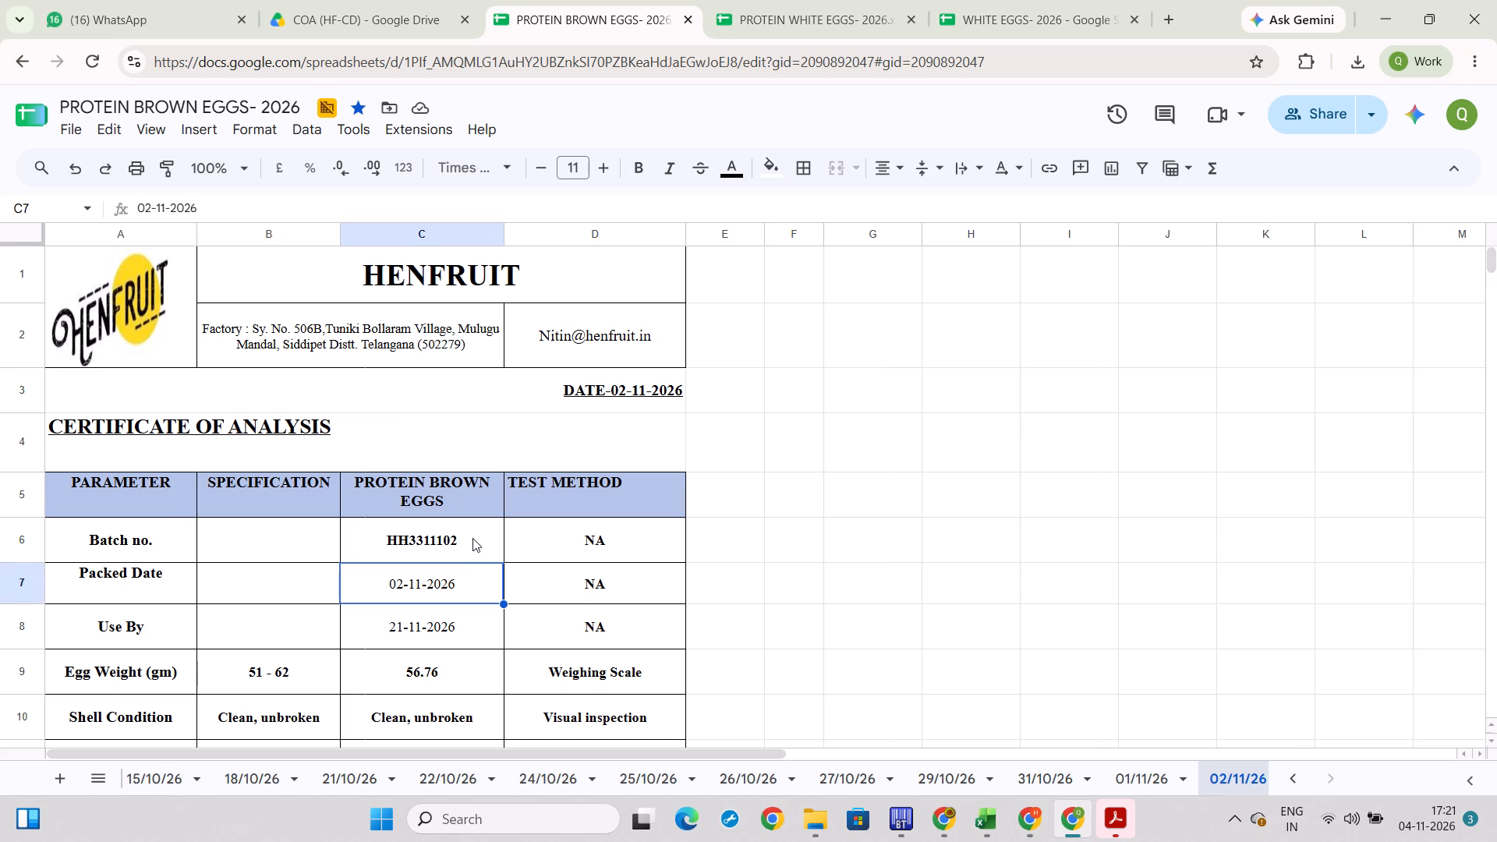
double_click(472, 538)
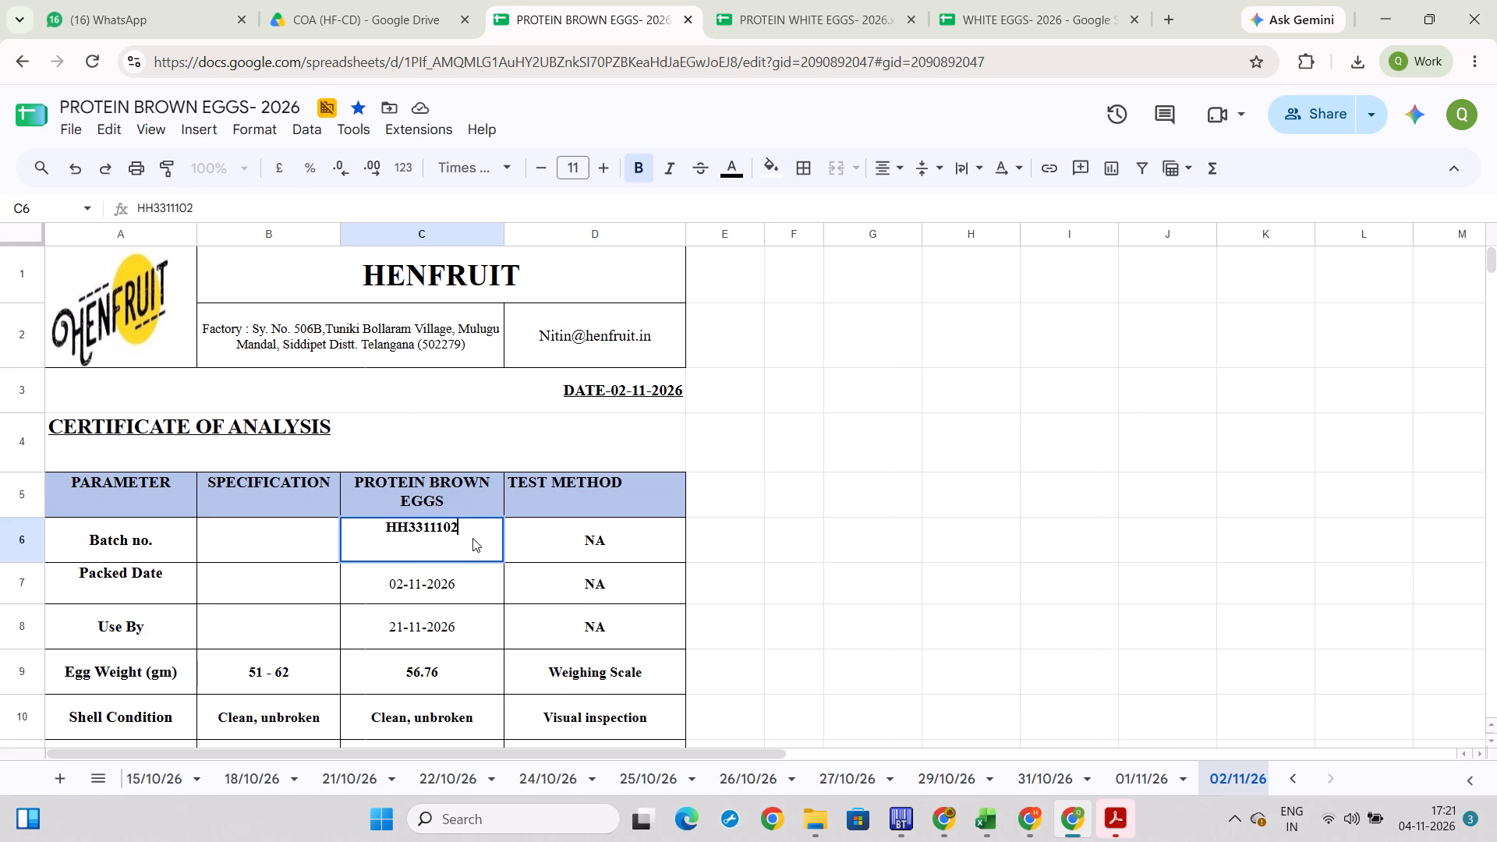
key(BackSpace)
key(BackSpace)
key(BackSpace)
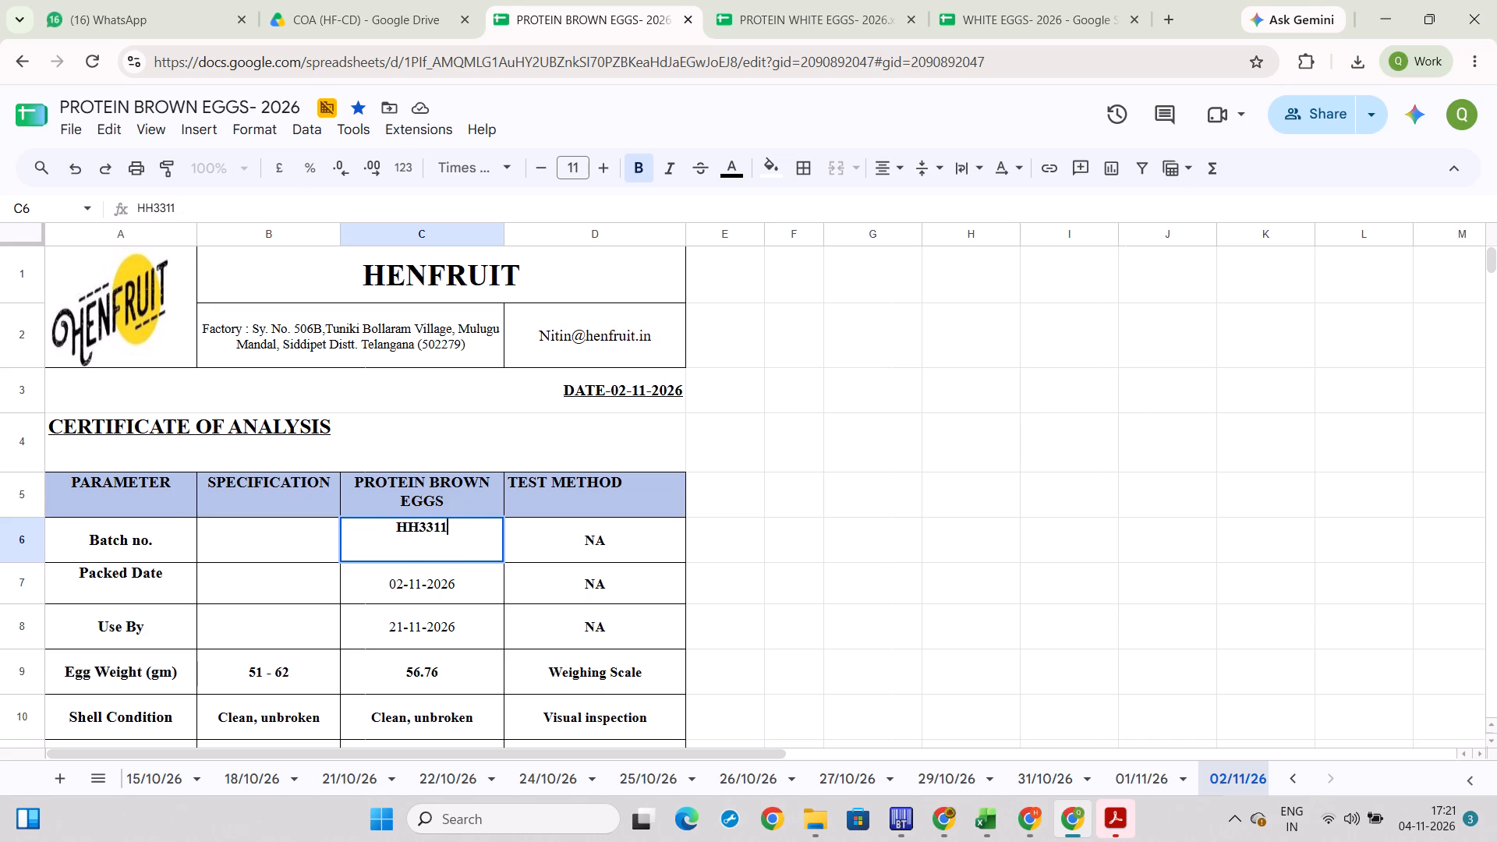
key(BackSpace)
key(BackSpace)
key(BackSpace)
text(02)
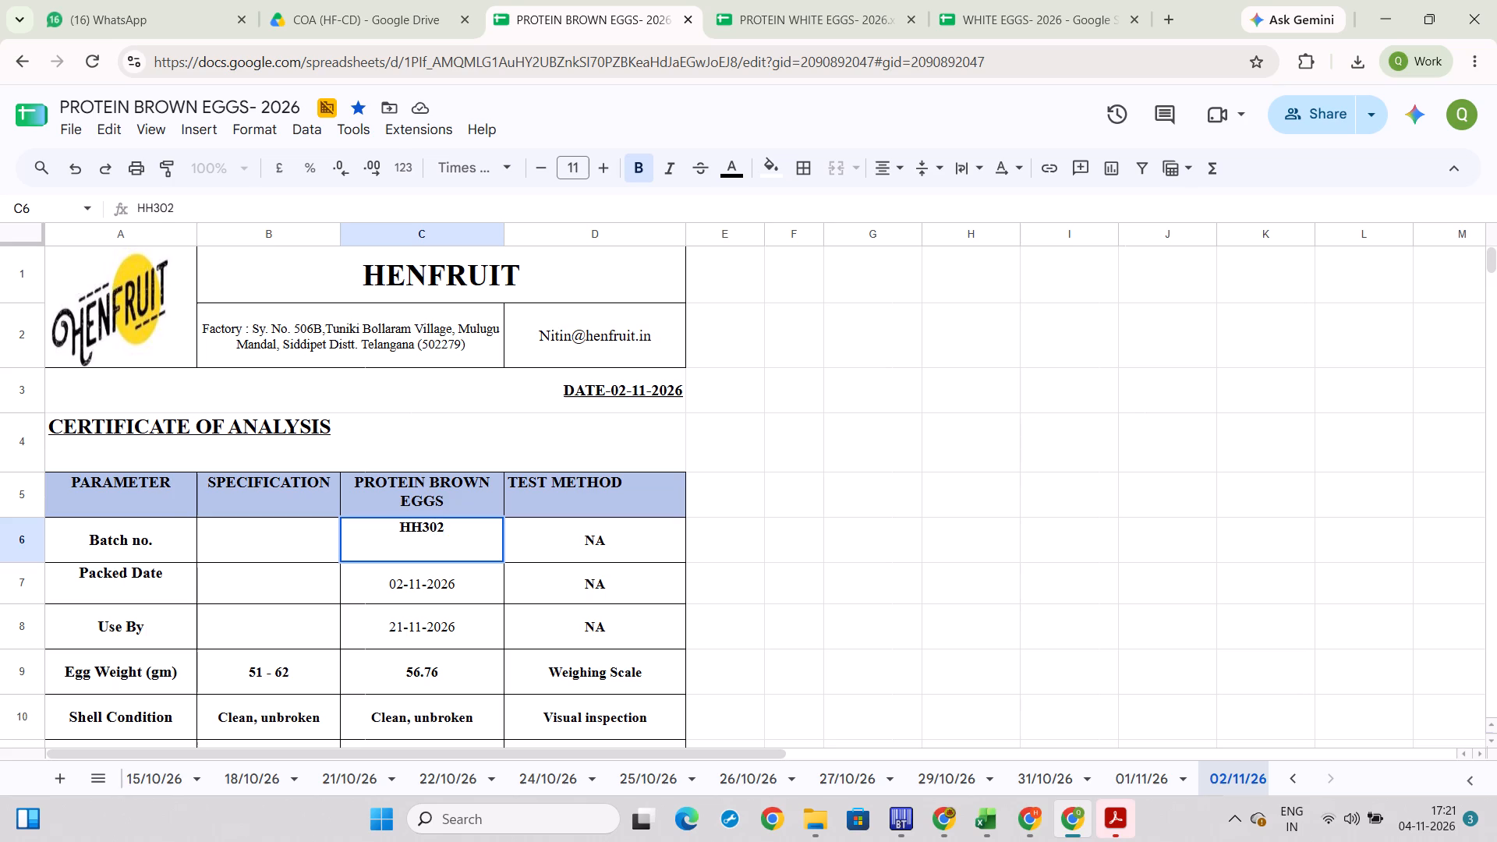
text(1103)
Set the protein brown eggs Packed Date to 03-11-2026 and the Use By date to 22-11-2026.
double_click(462, 576)
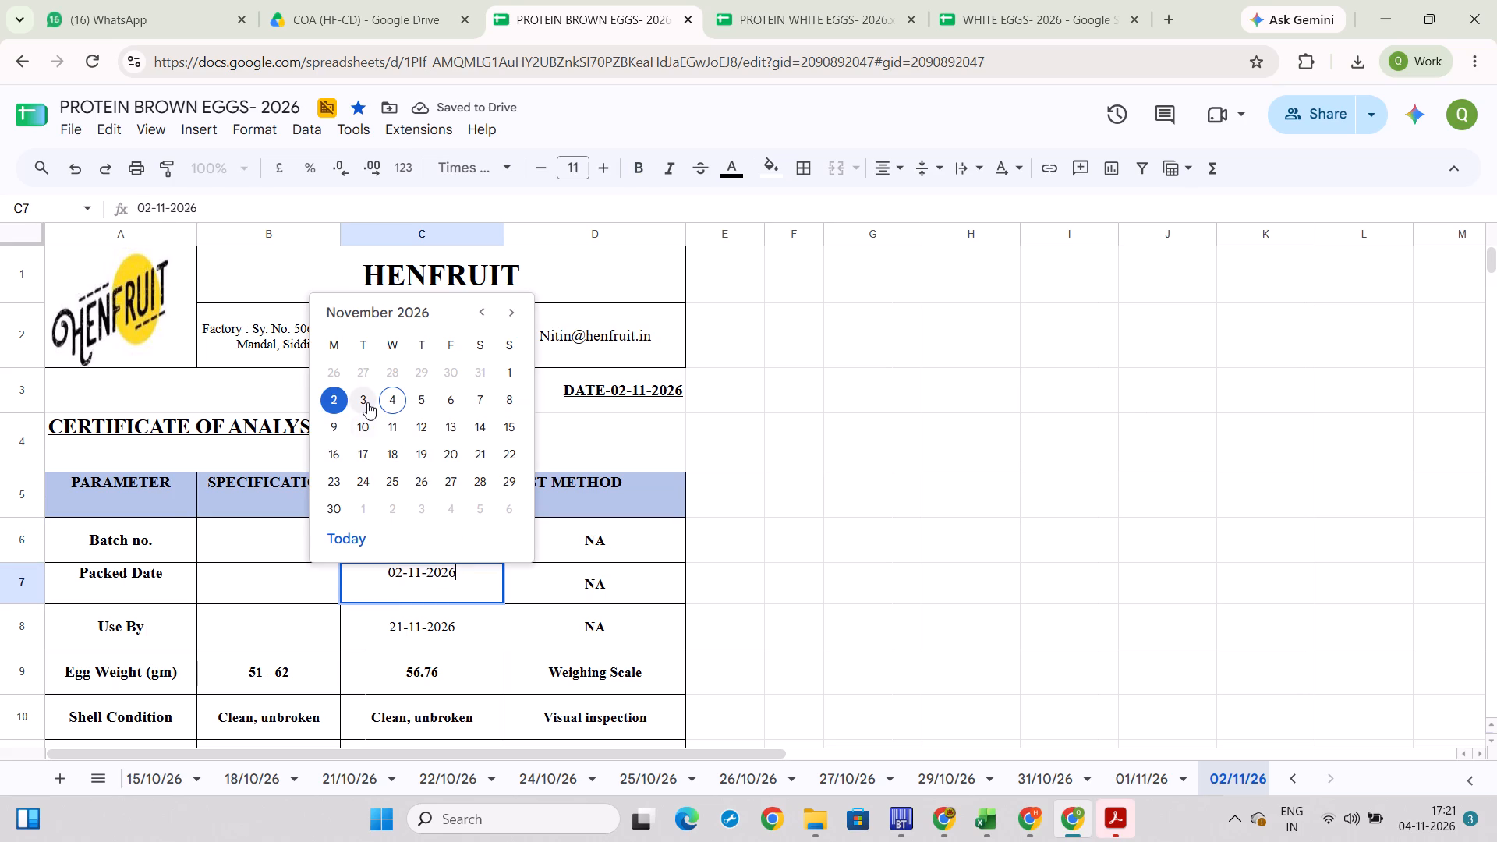
click(367, 402)
double_click(469, 622)
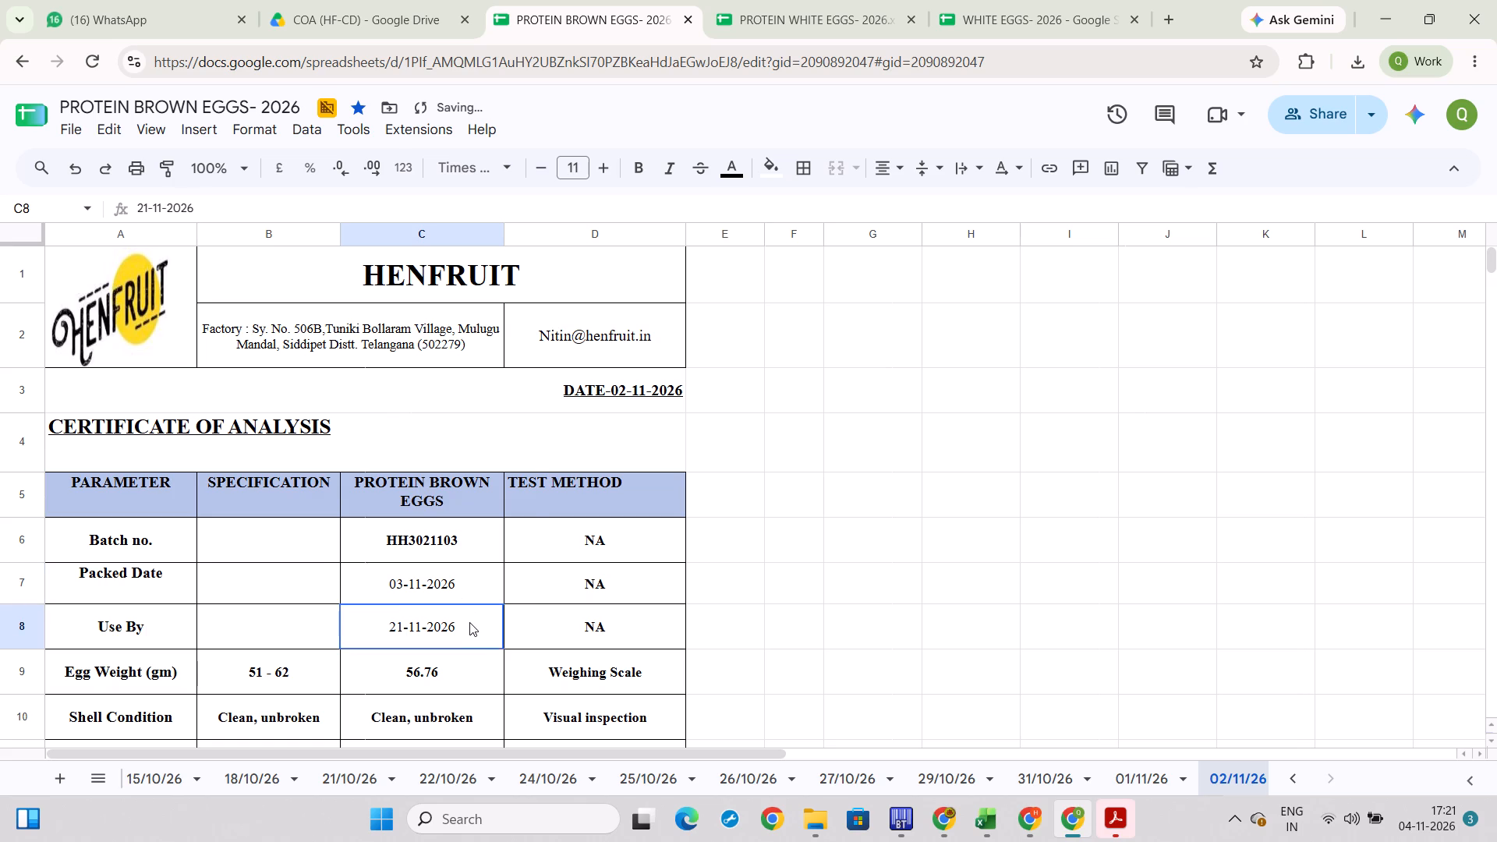
click(511, 494)
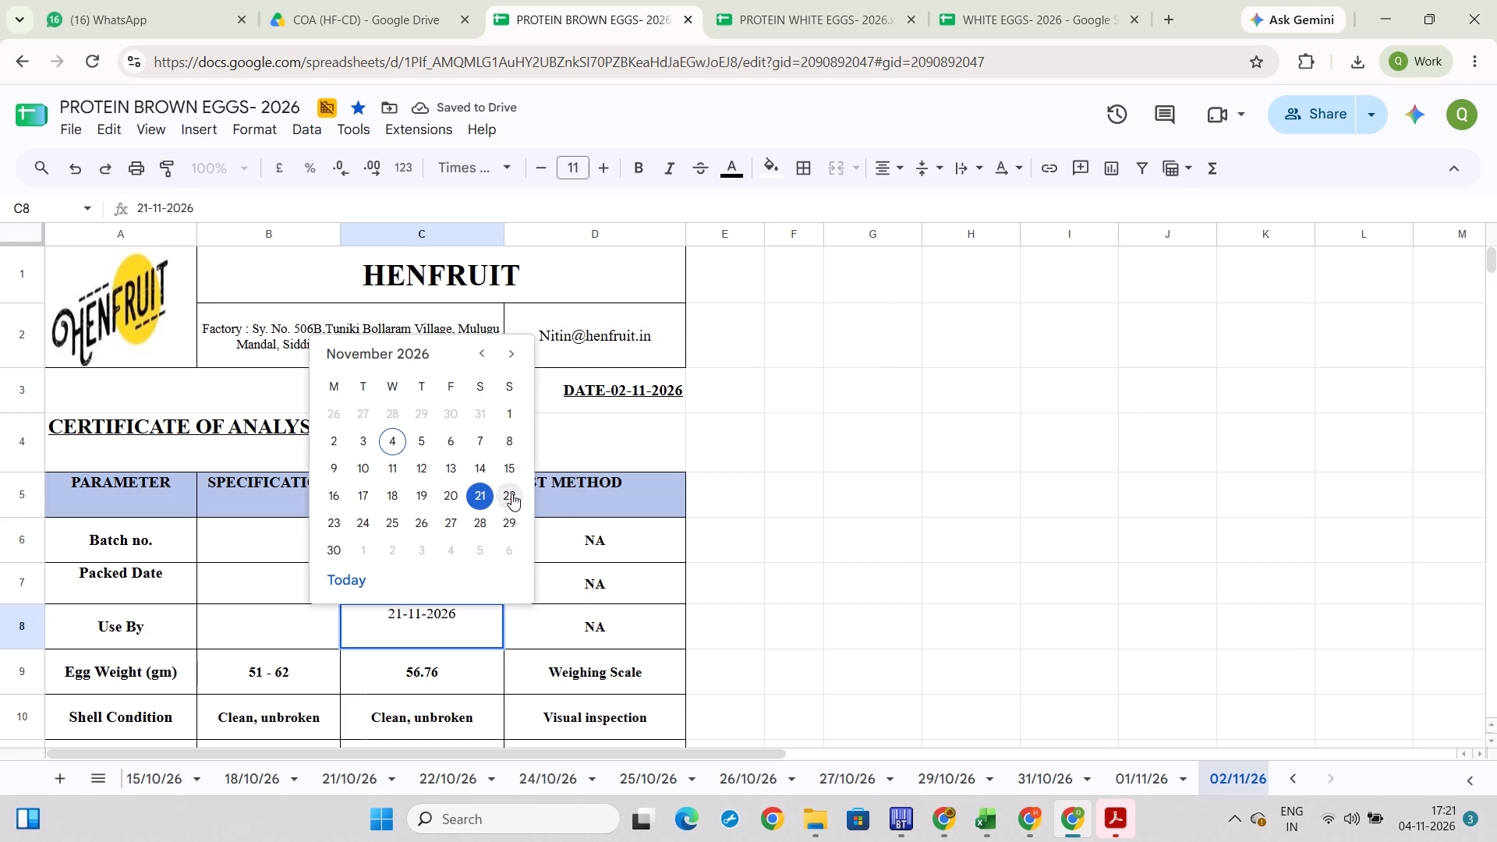
Replace the protein brown eggs Egg Weight (gm) result in cell C9 with 58.
double_click(478, 668)
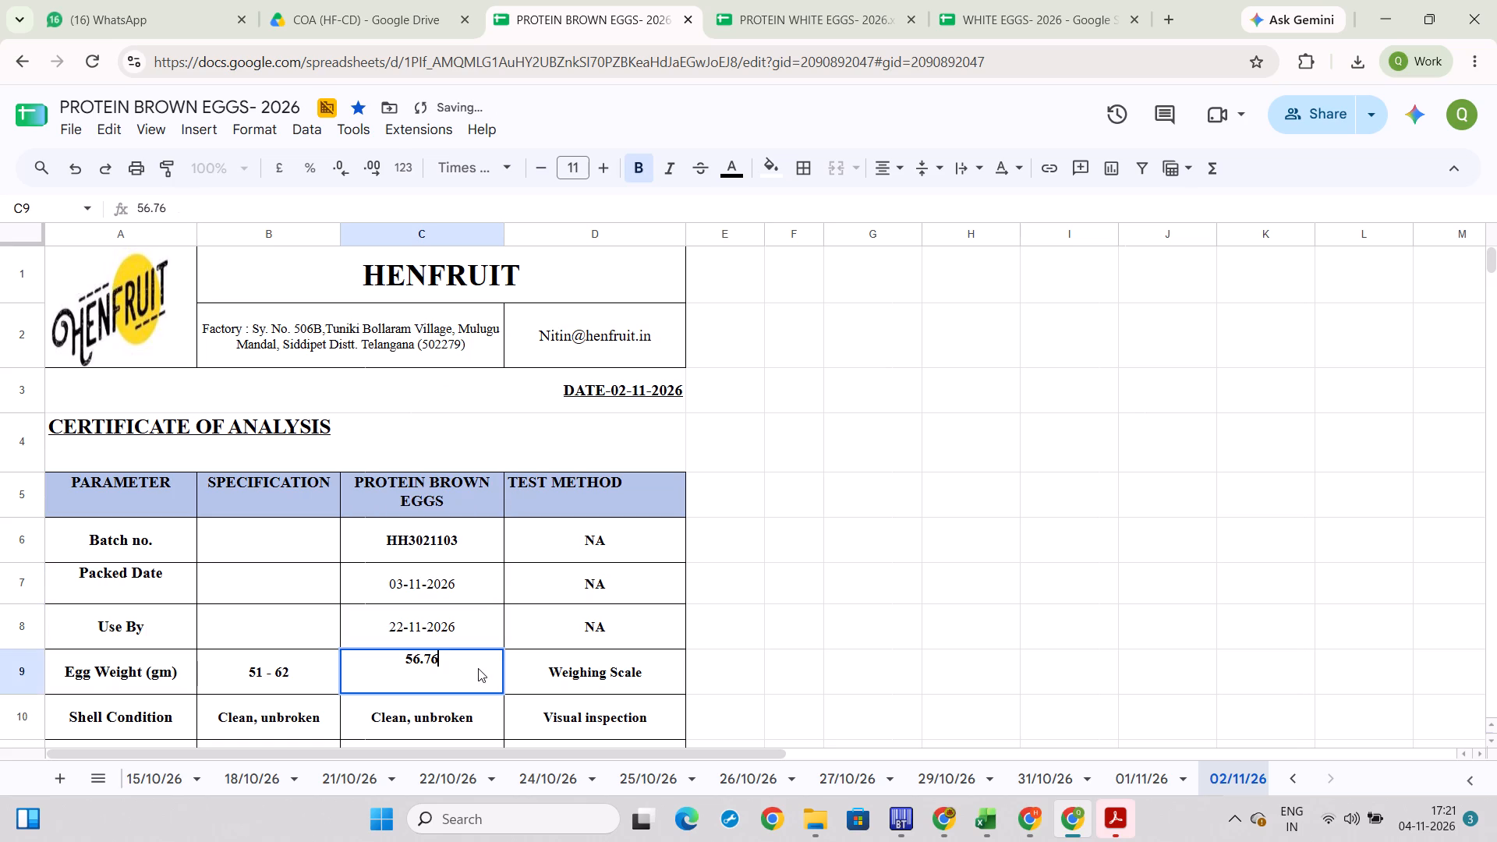
key(BackSpace)
key(BackSpace)
key(BackSpace)
key(BackSpace)
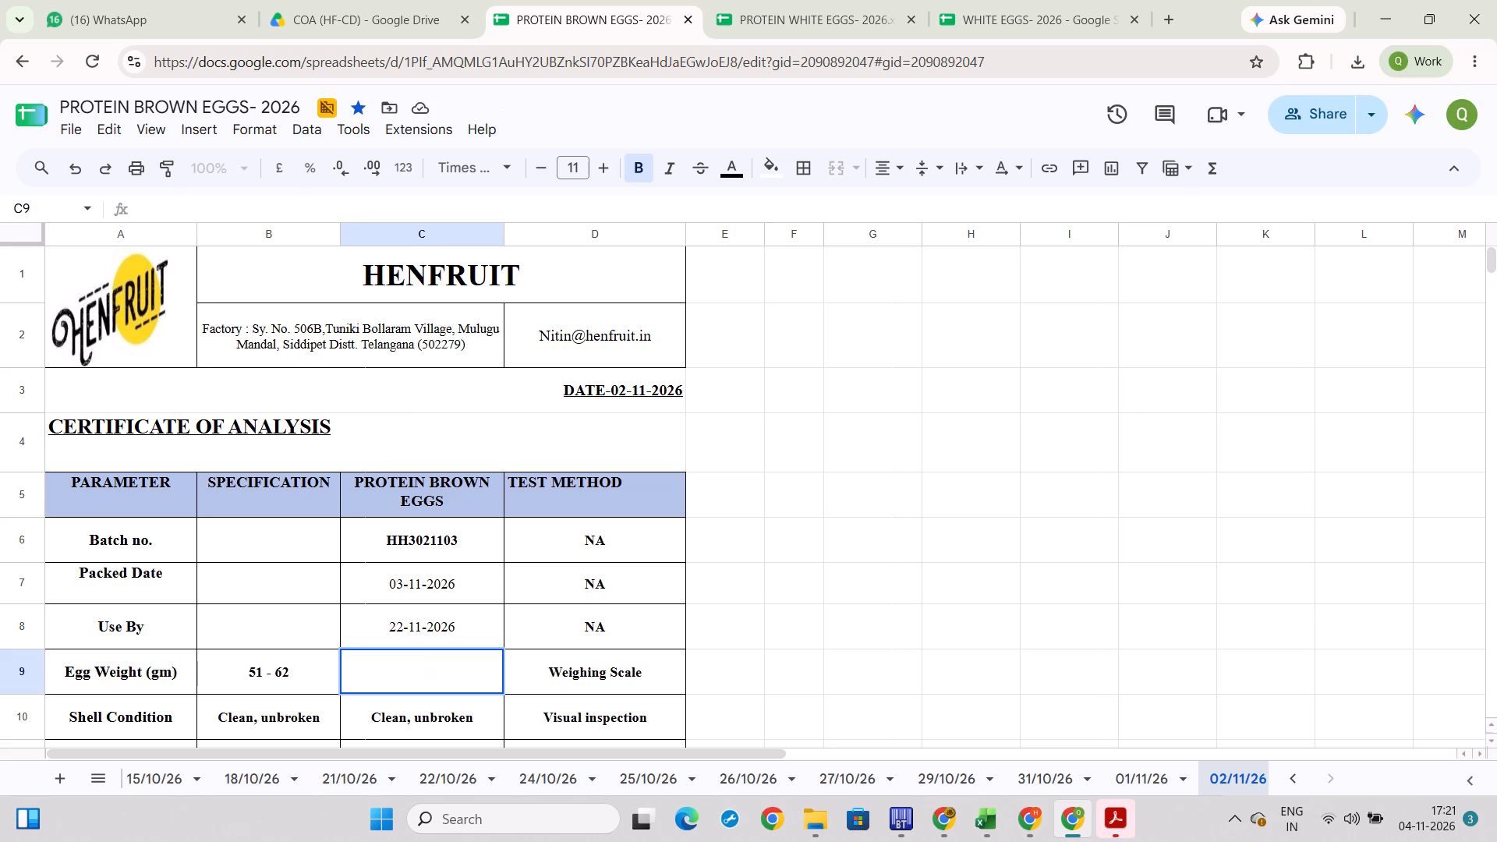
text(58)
Complete the protein brown eggs Egg Weight (gm) result in cell C9 as 58.19.
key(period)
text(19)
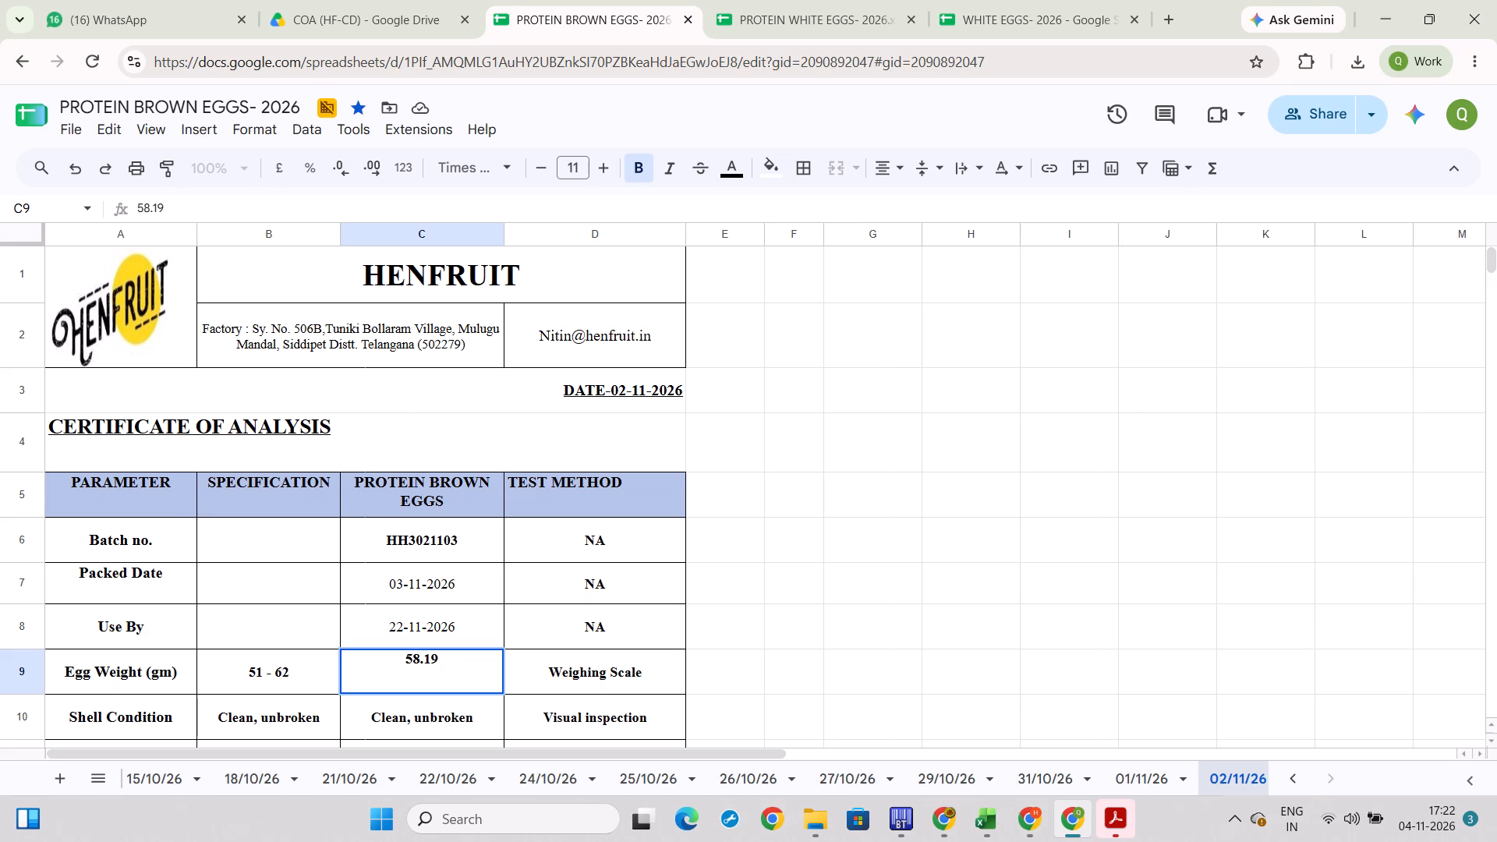
Start downloading the protein brown eggs 02/11/26 certificate as a PDF.
click(69, 133)
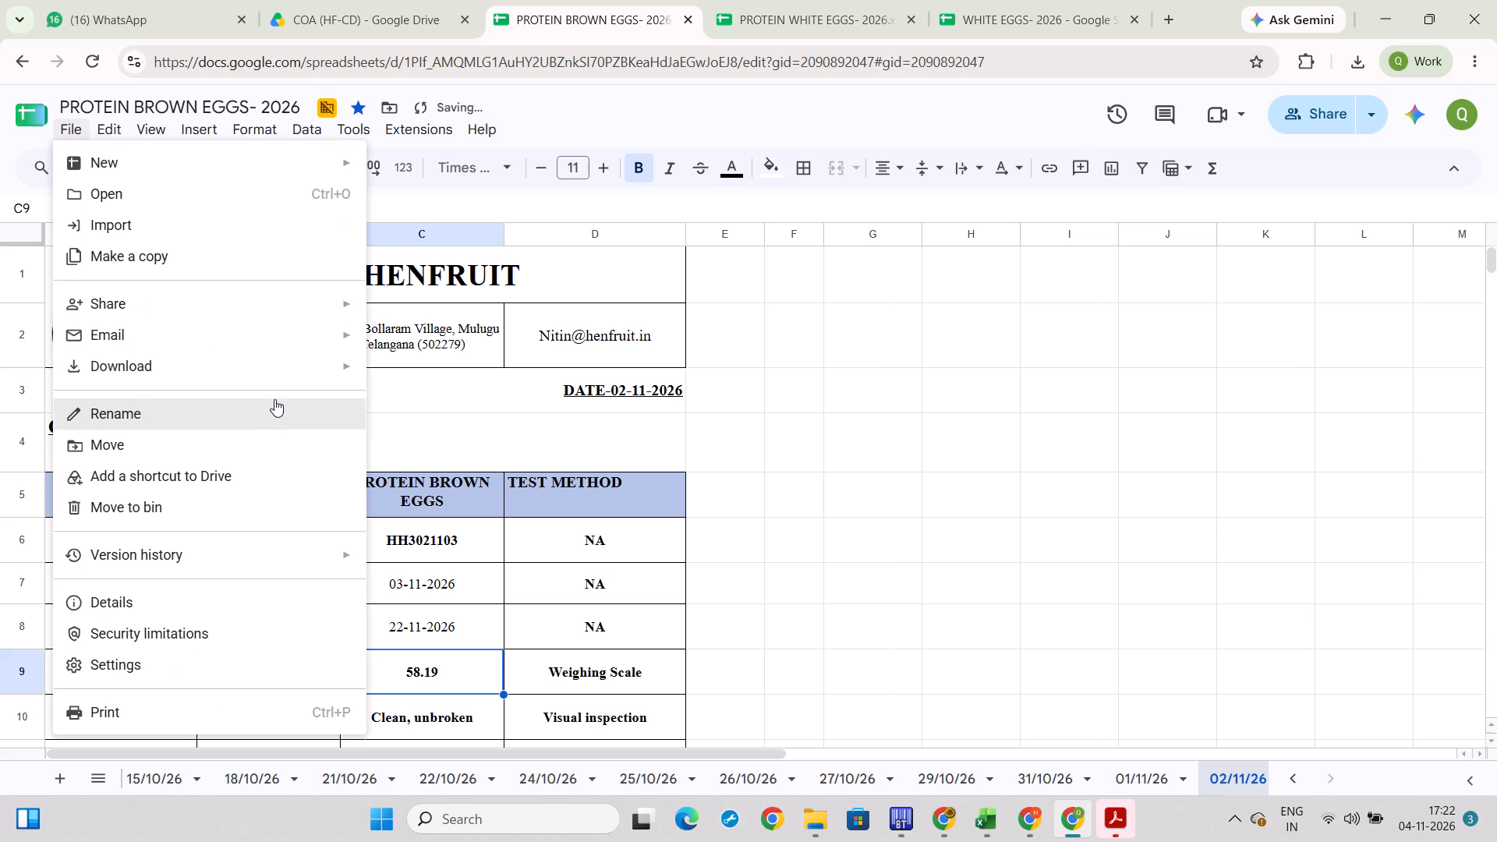
click(411, 425)
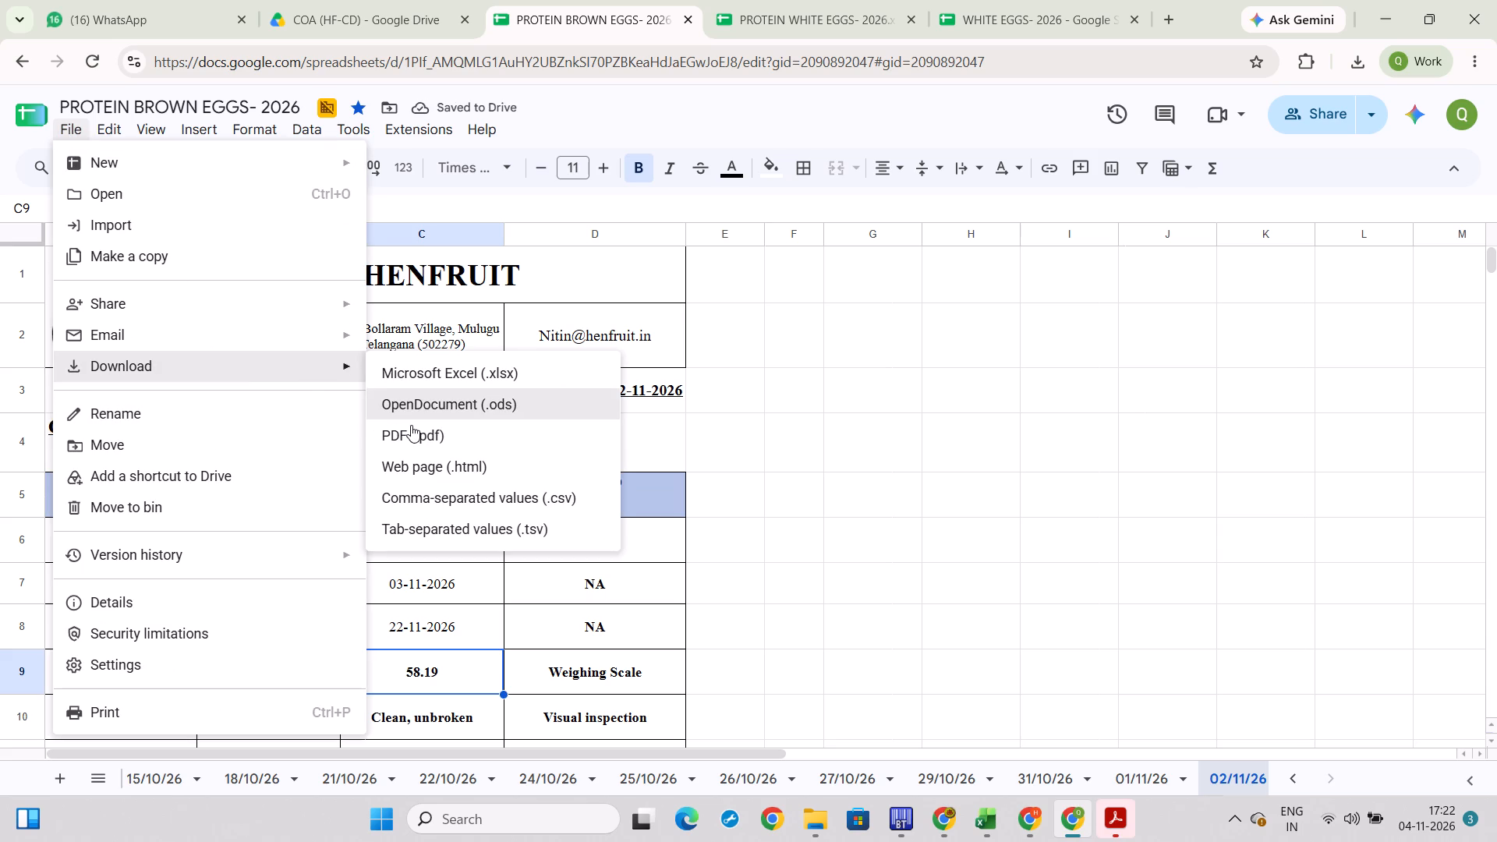
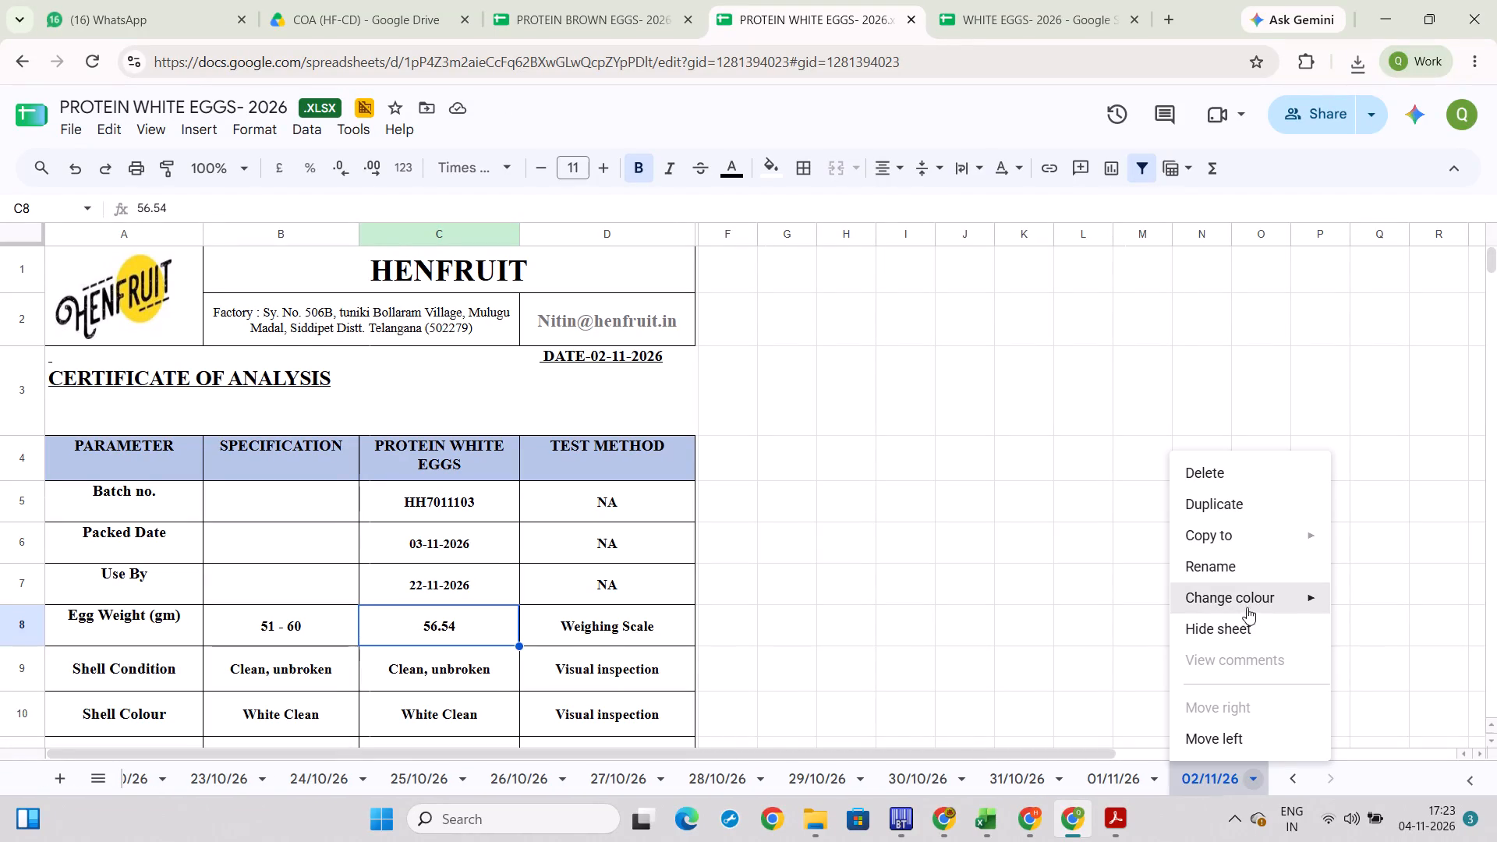
Duplicate the 02/11/26 sheet in the PROTEIN WHITE EGGS- 2026 workbook.
double_click(1235, 511)
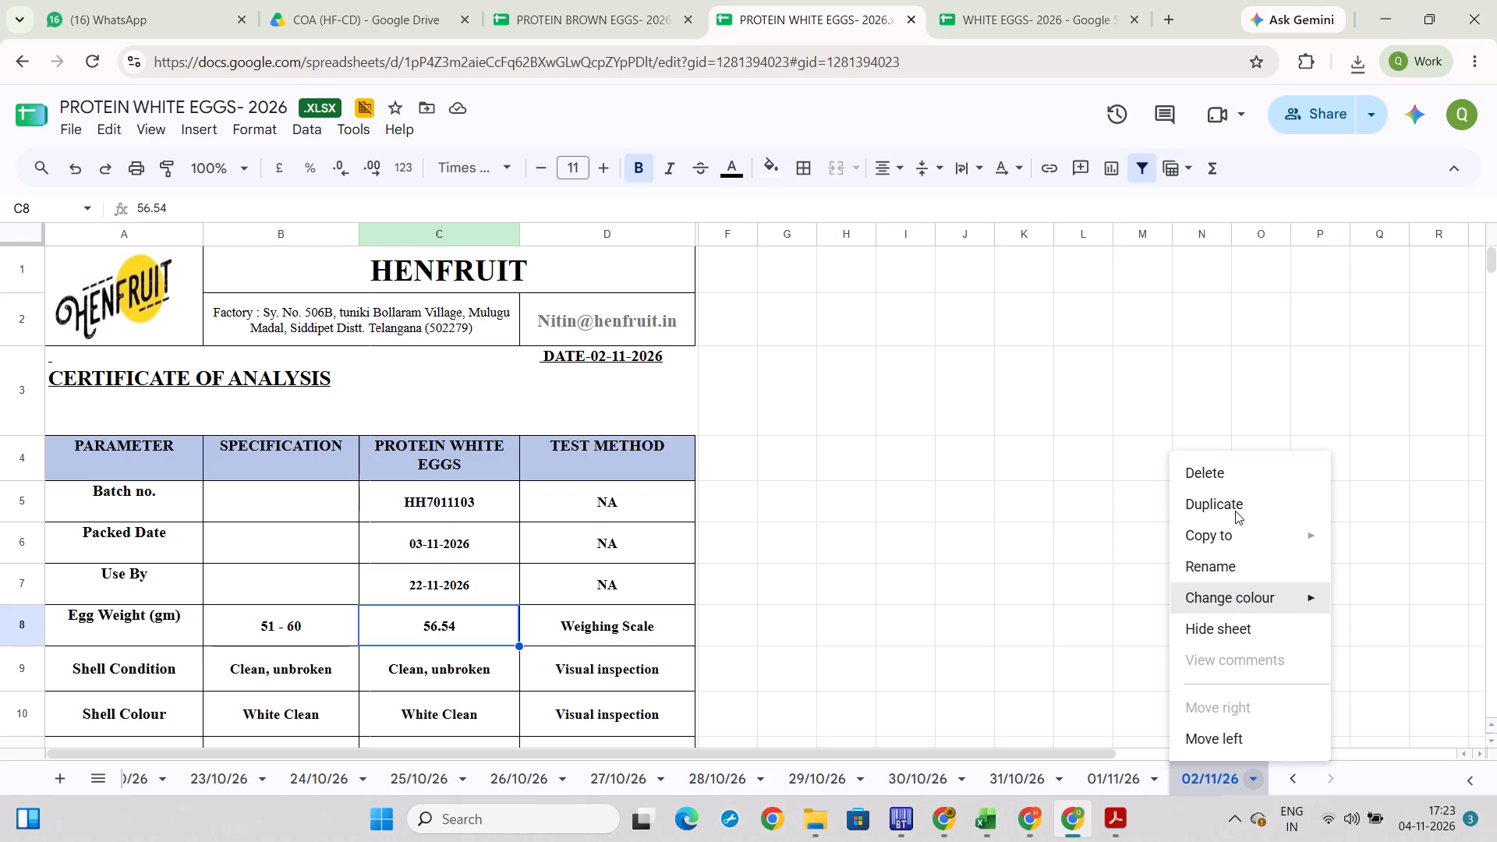
click(1235, 511)
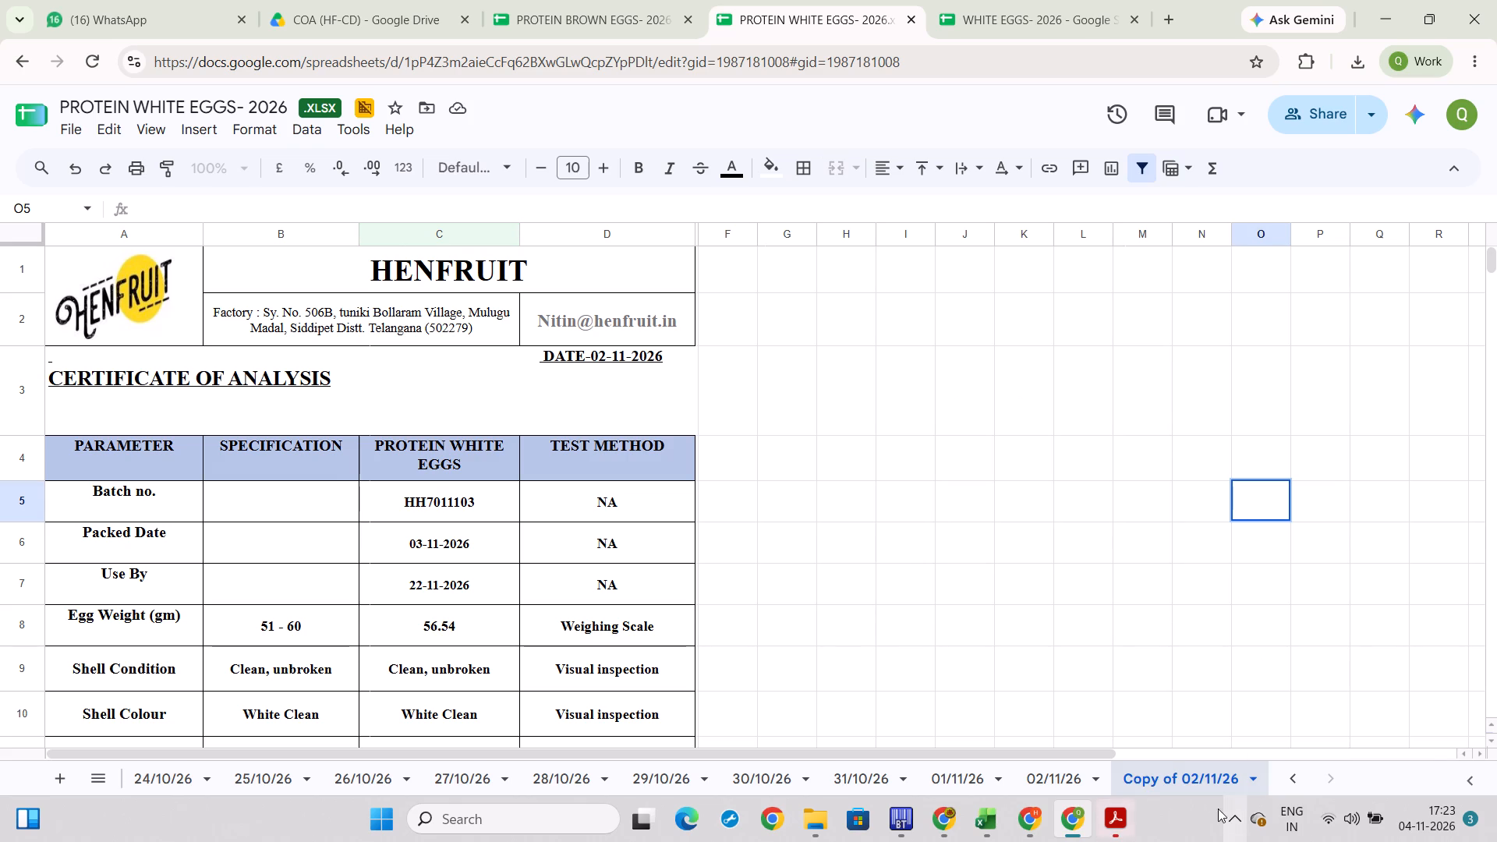
Rename the copied 02/11/26 sheet in the protein white eggs workbook as 03/11/26.
double_click(1187, 779)
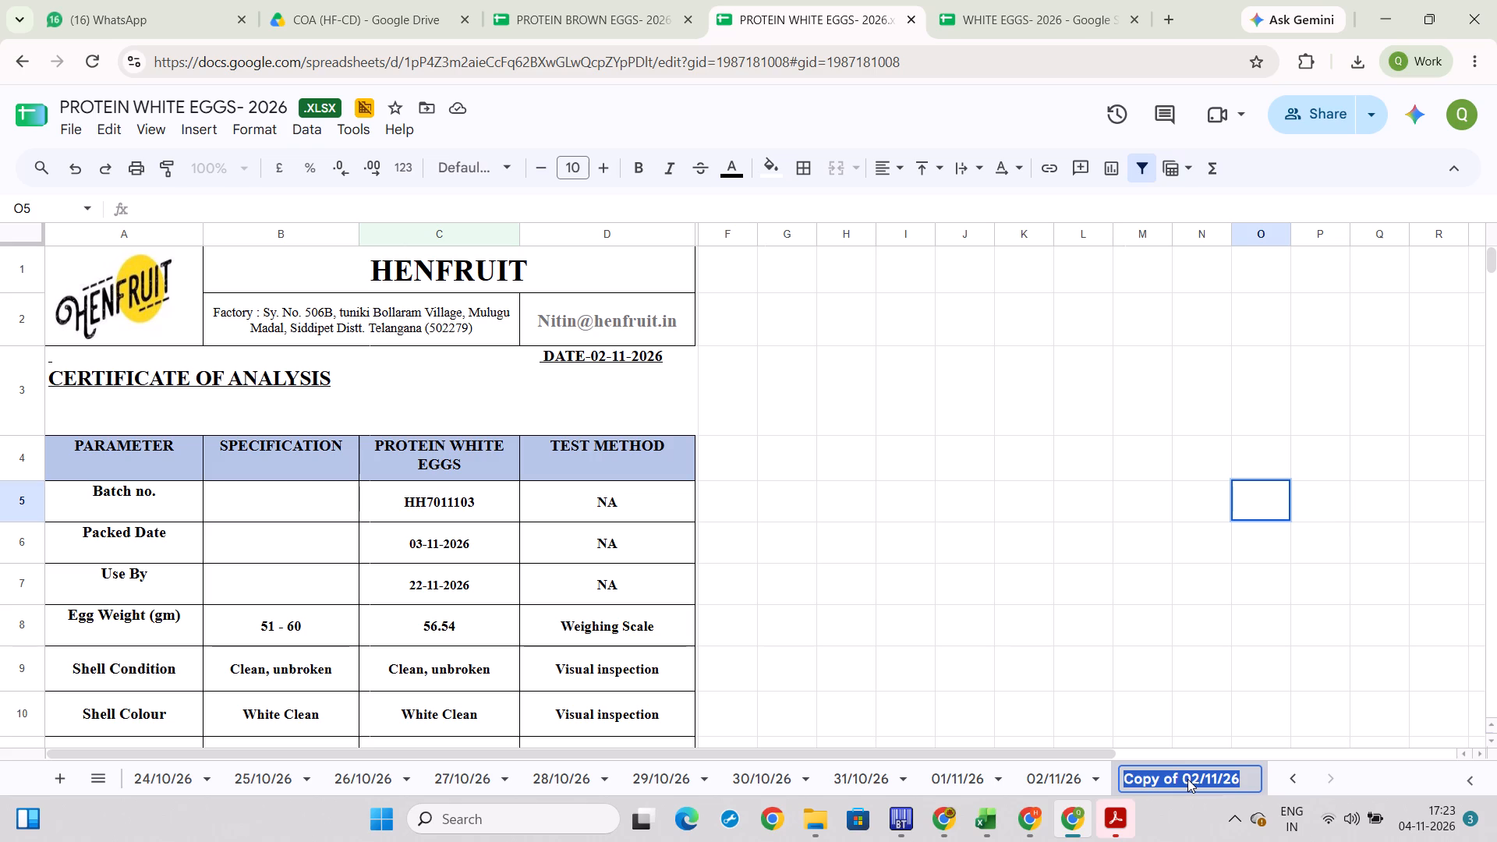
key(BackSpace)
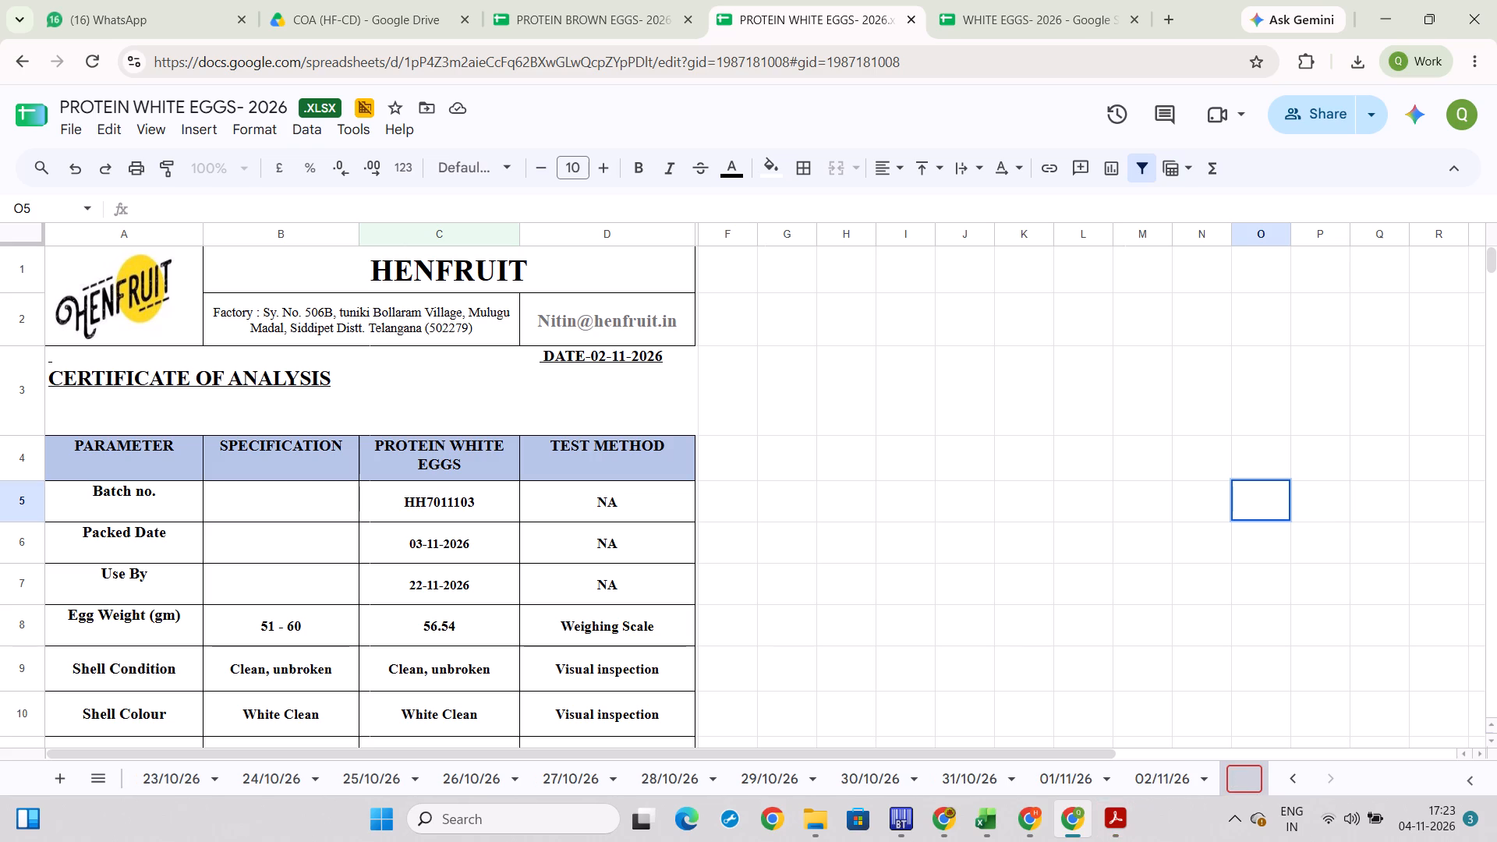
key(0)
text(3/11/26)
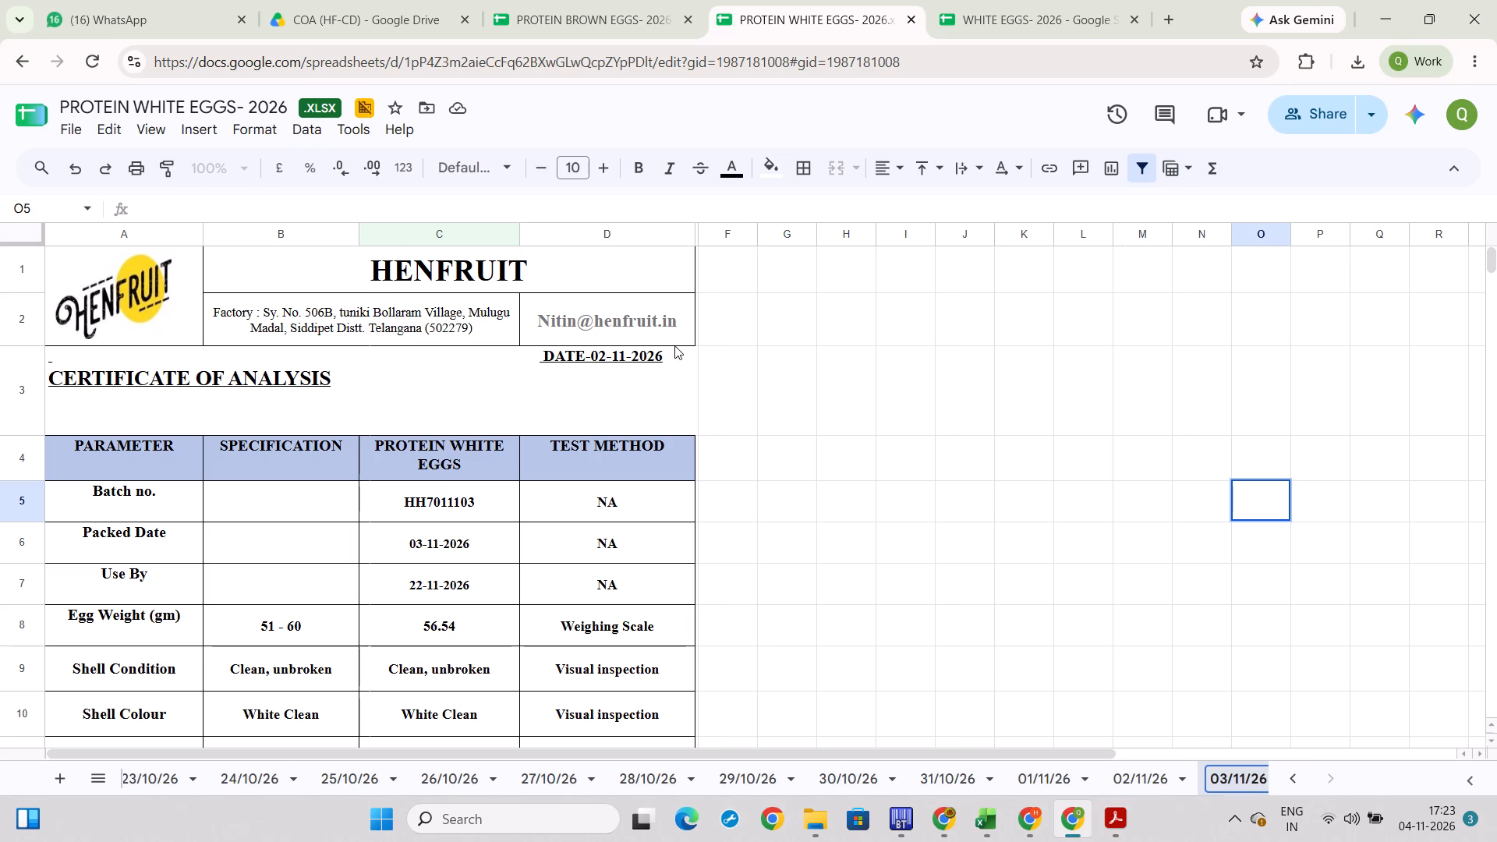
Set the certificate date in row 3 of the protein white eggs 03/11/26 sheet to 03-11-2026.
double_click(613, 355)
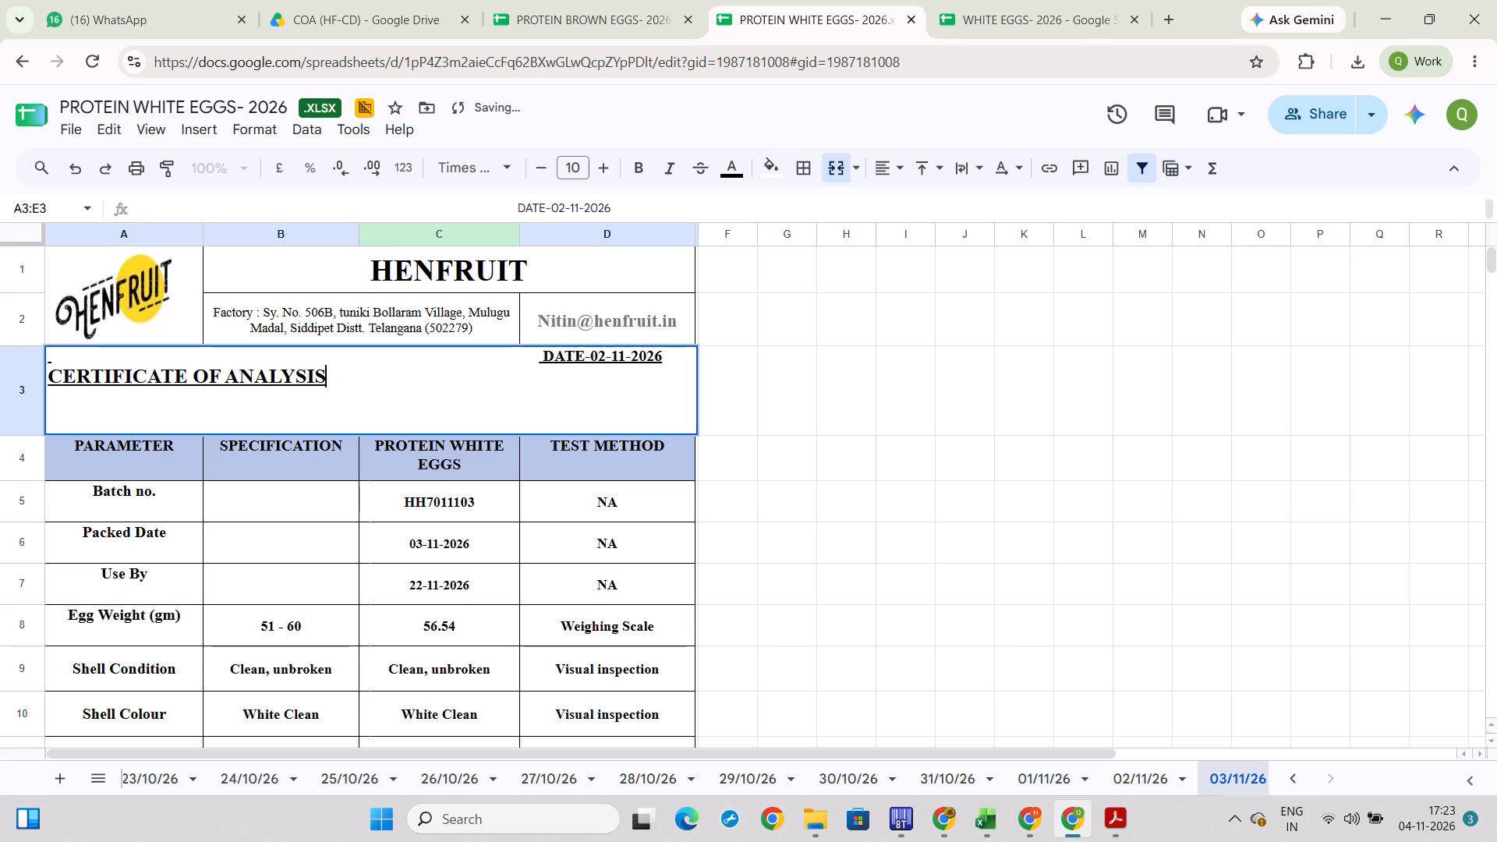
click(606, 359)
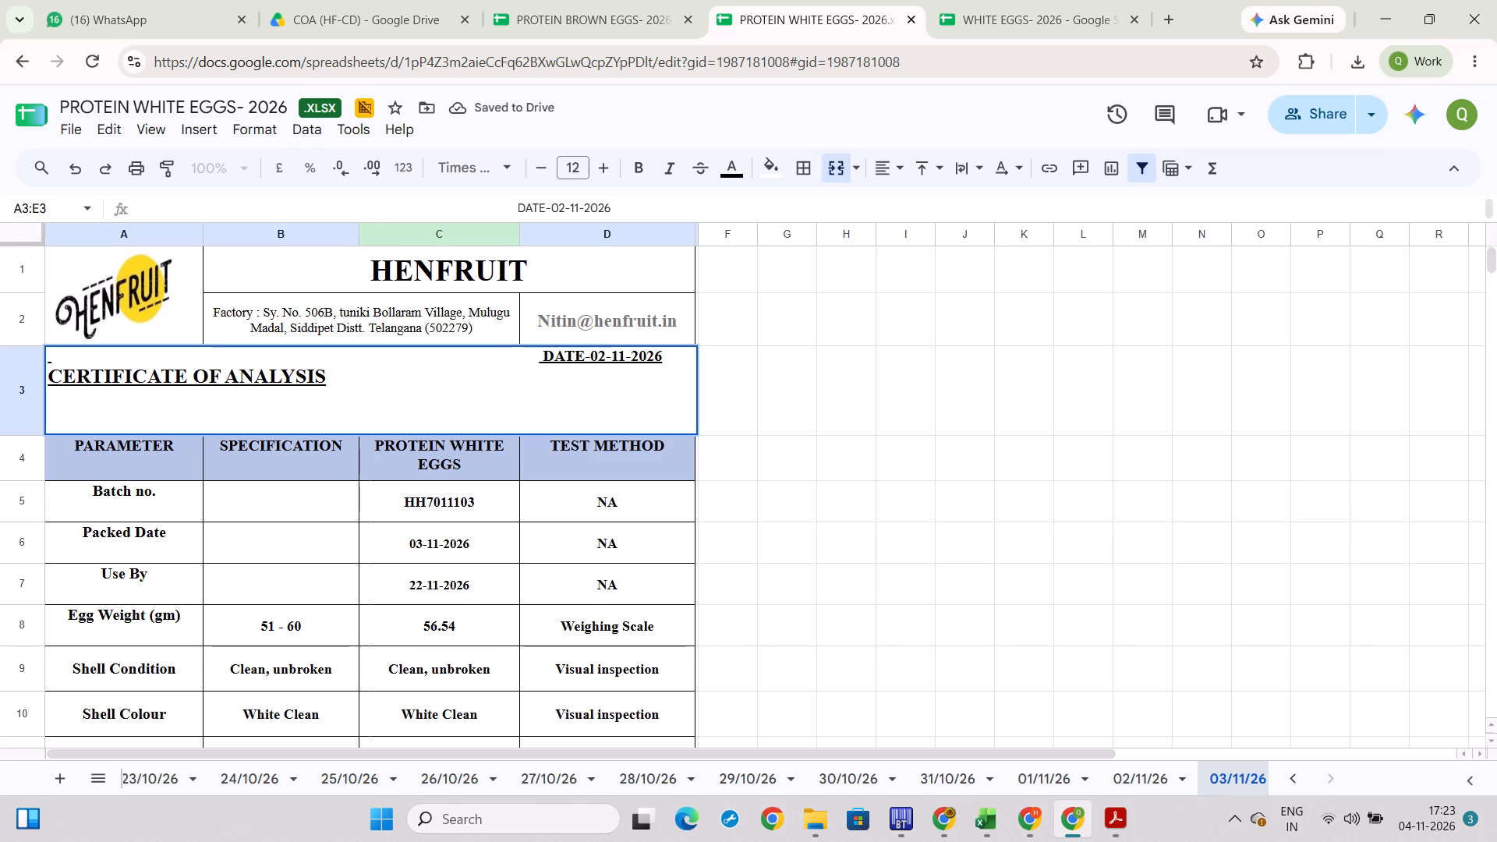
key(BackSpace)
key(3)
Open the protein white eggs batch number in cell C5 of the 03/11/26 sheet for editing.
double_click(499, 501)
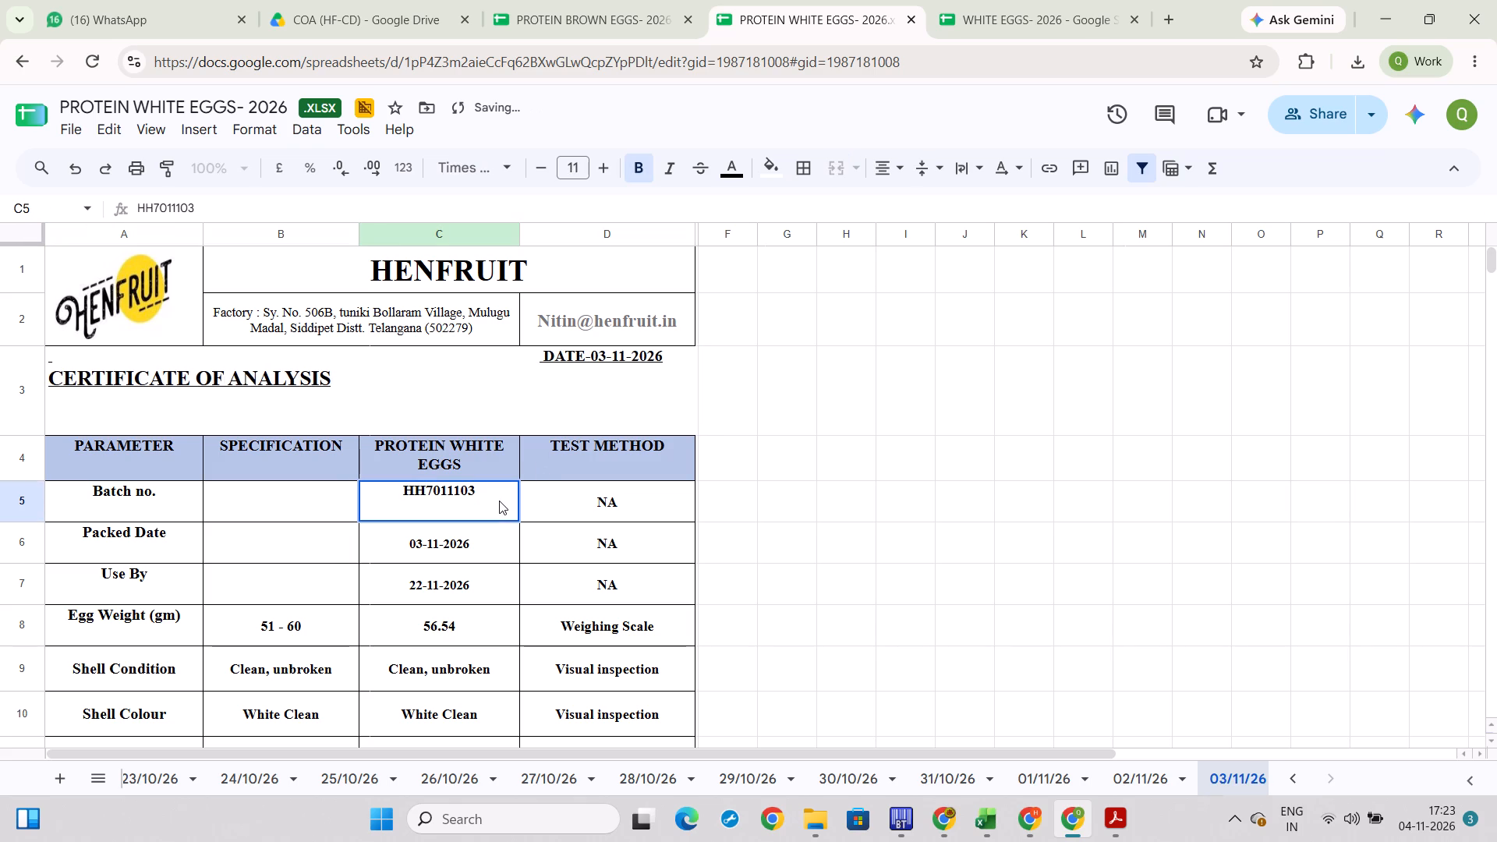
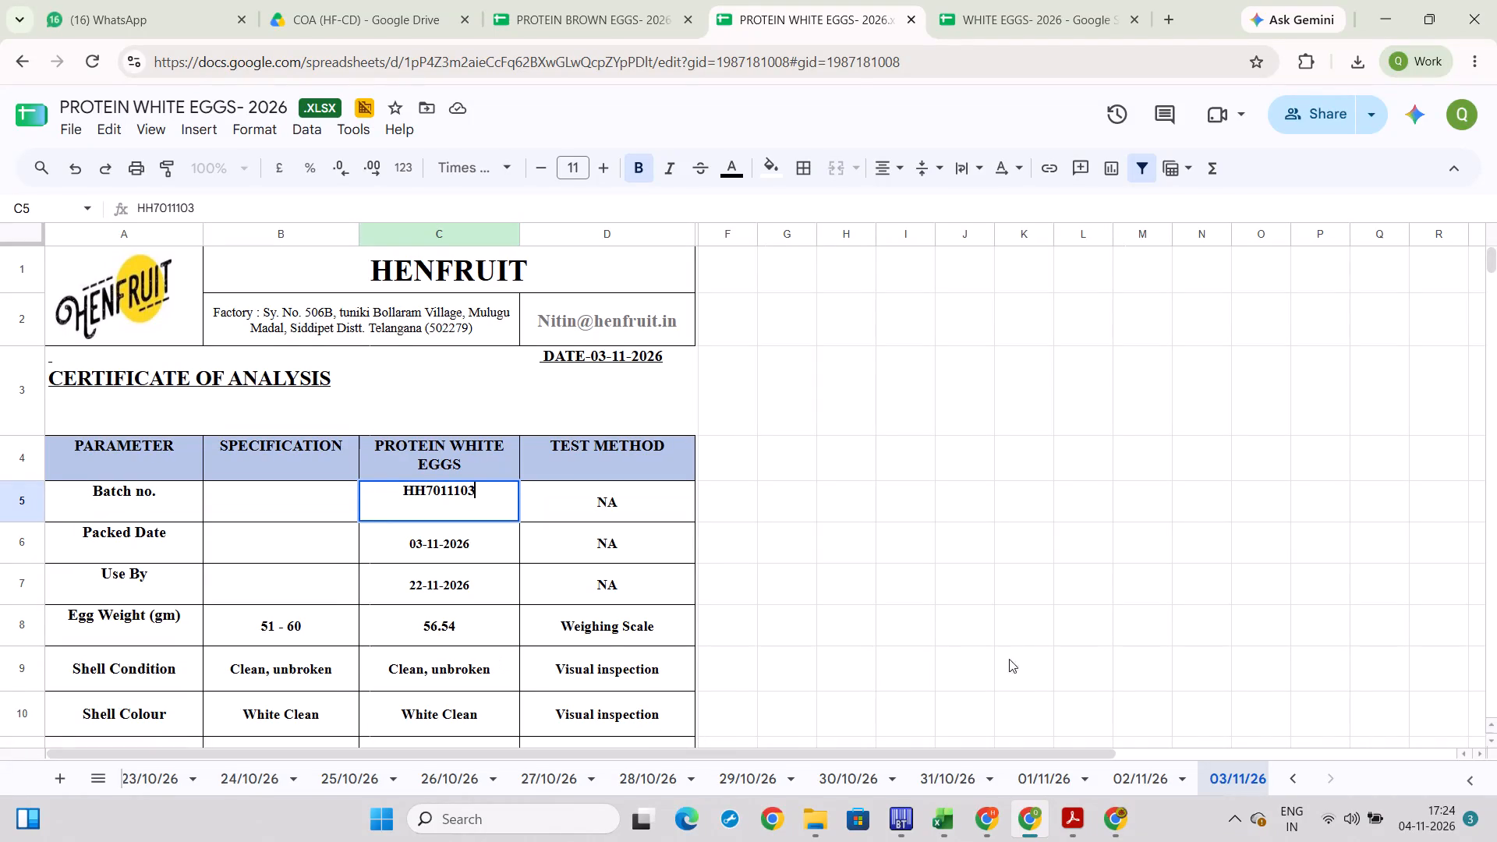
Duplicate the 03/11/26 sheet in the protein white eggs workbook.
scroll(1163, 689, down, 3)
scroll(1163, 689, up, 6)
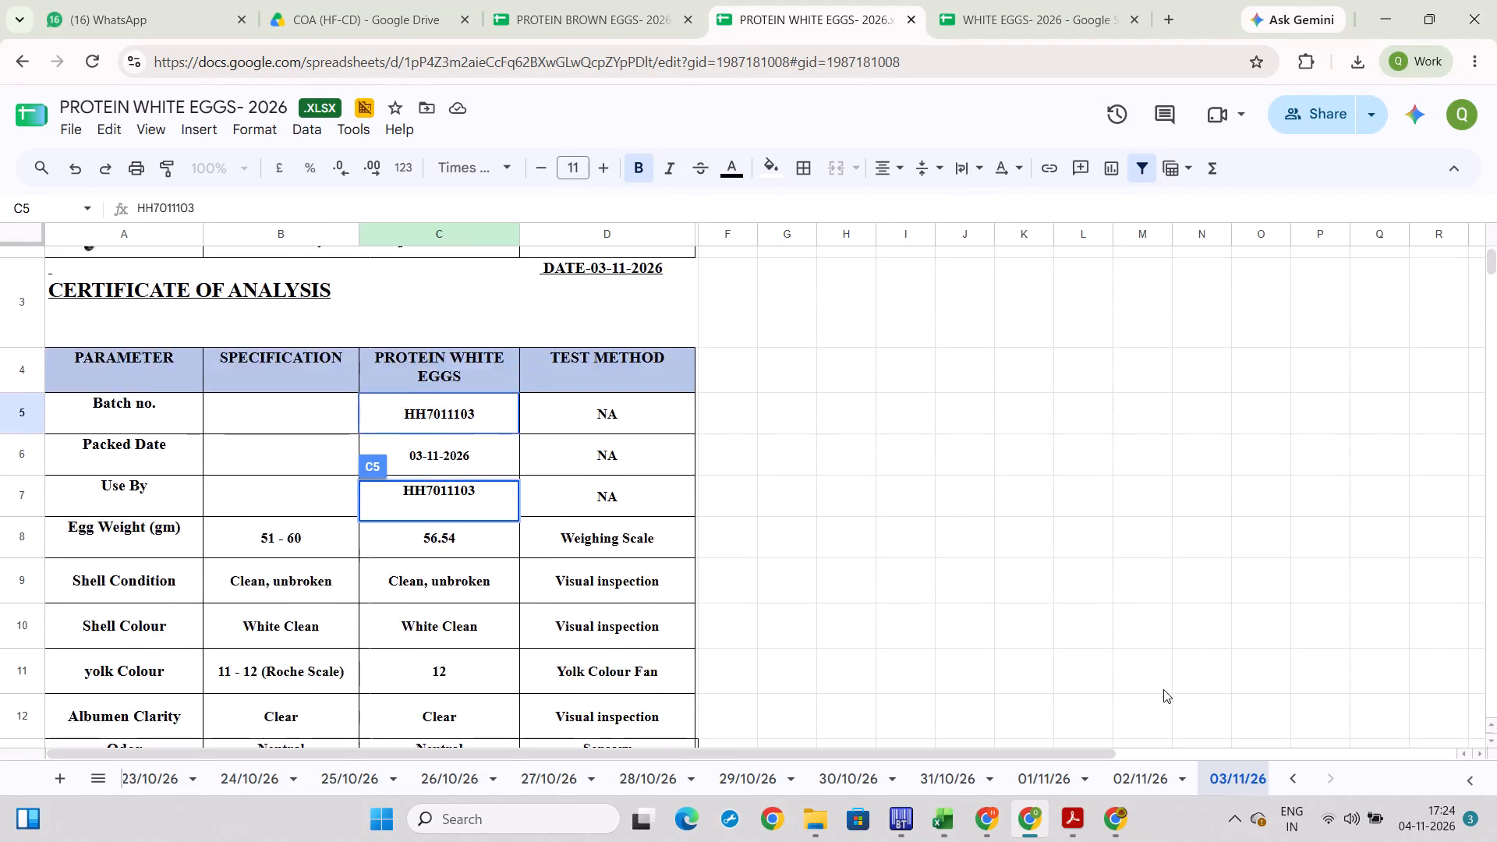
scroll(1163, 689, up, 2)
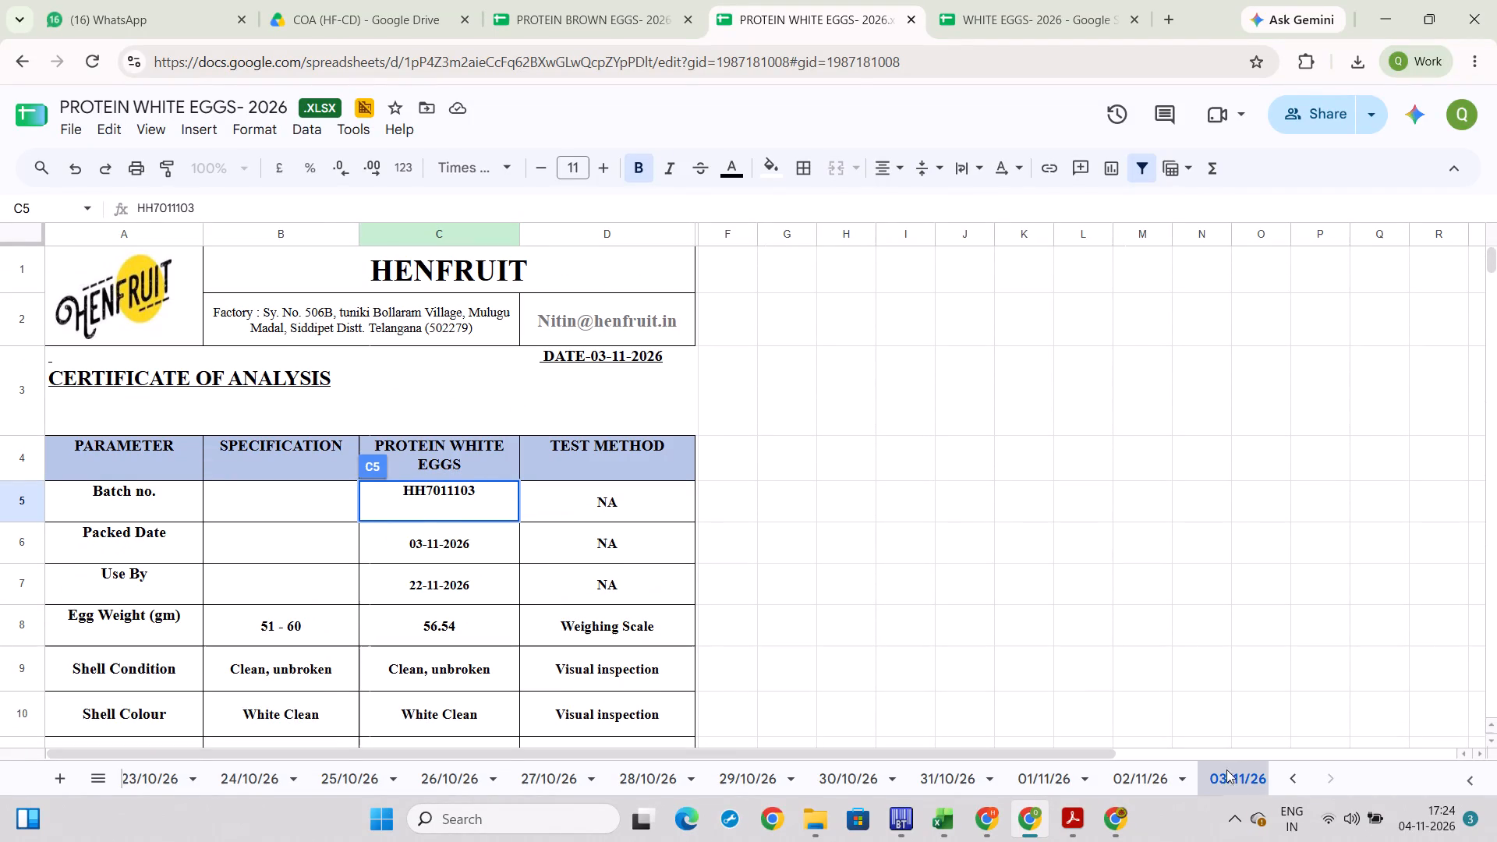
scroll(1227, 781, down, 1)
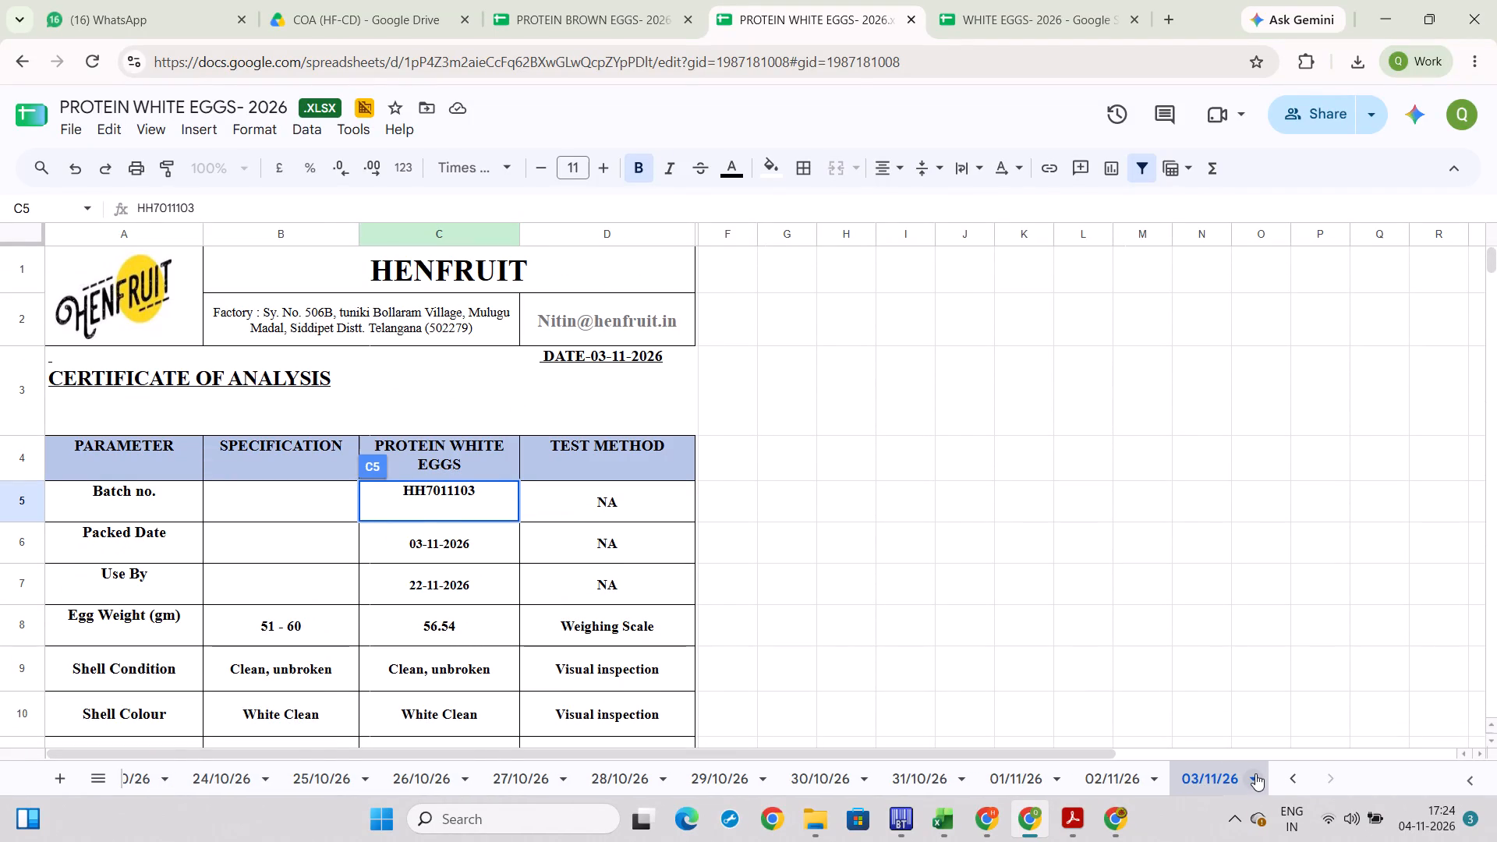
click(1255, 773)
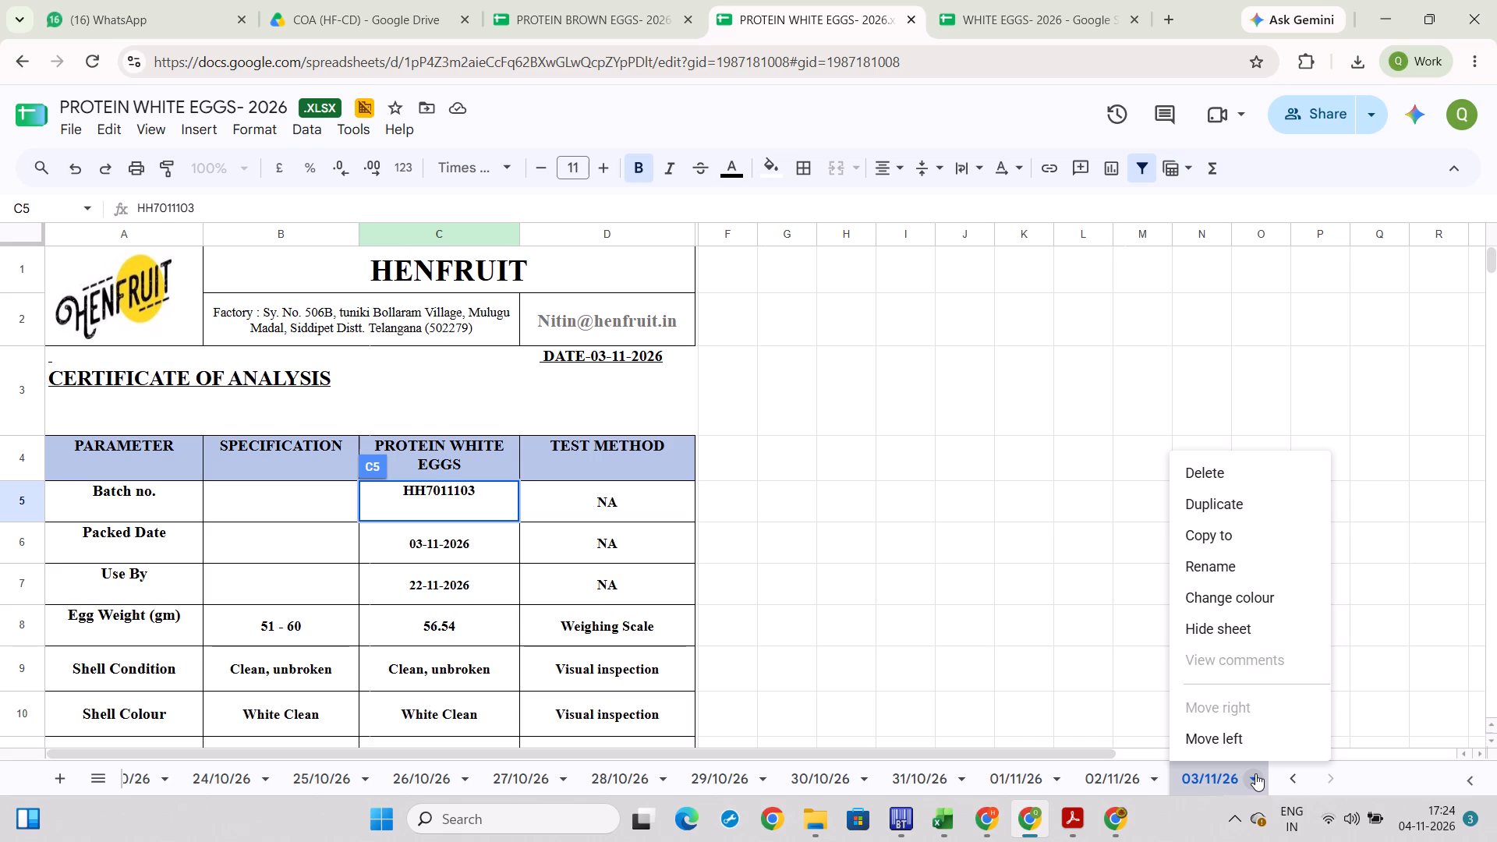
click(1230, 514)
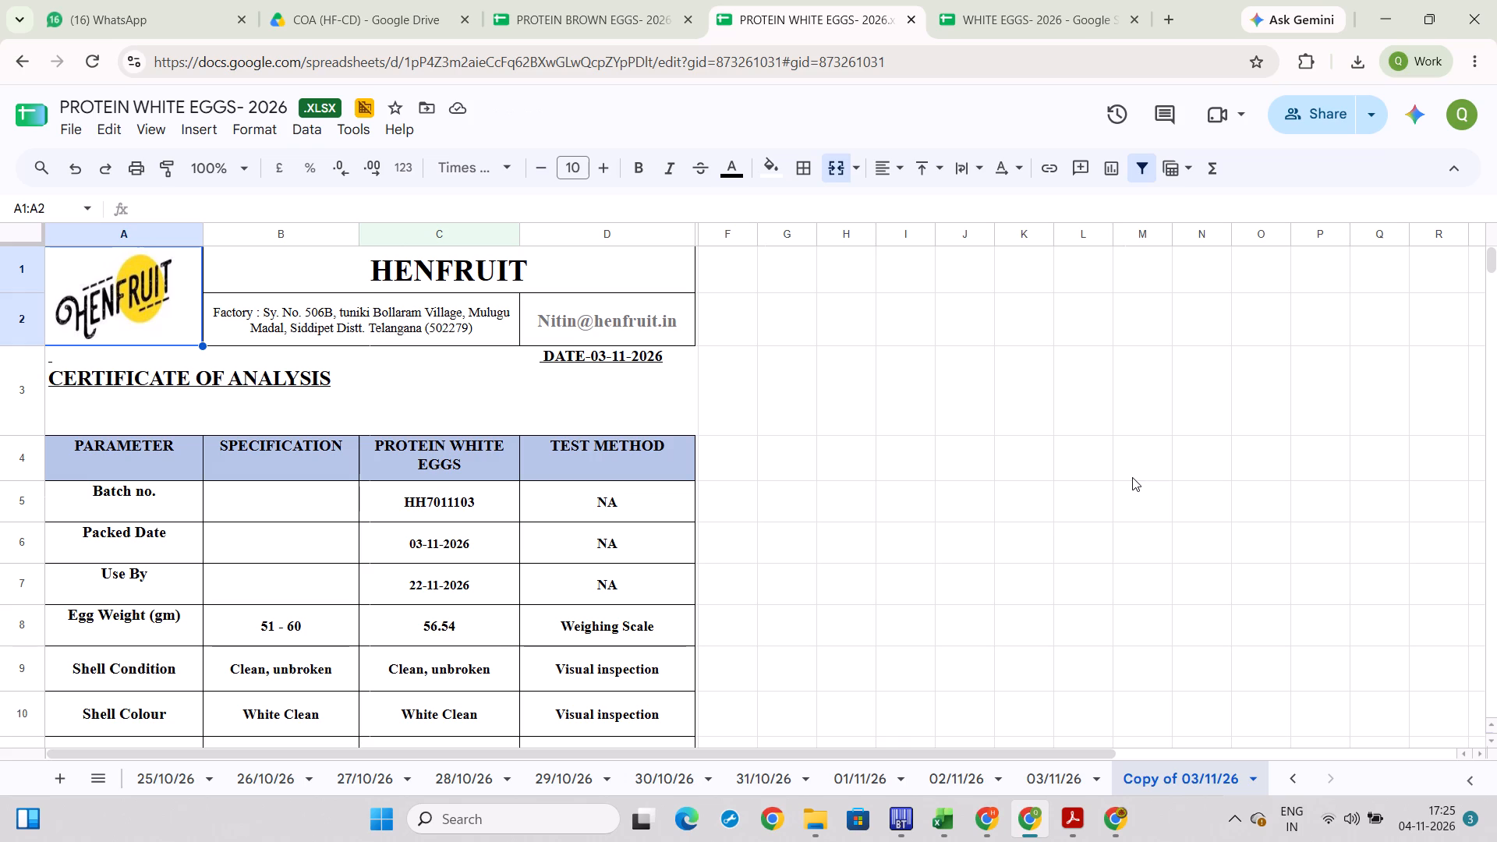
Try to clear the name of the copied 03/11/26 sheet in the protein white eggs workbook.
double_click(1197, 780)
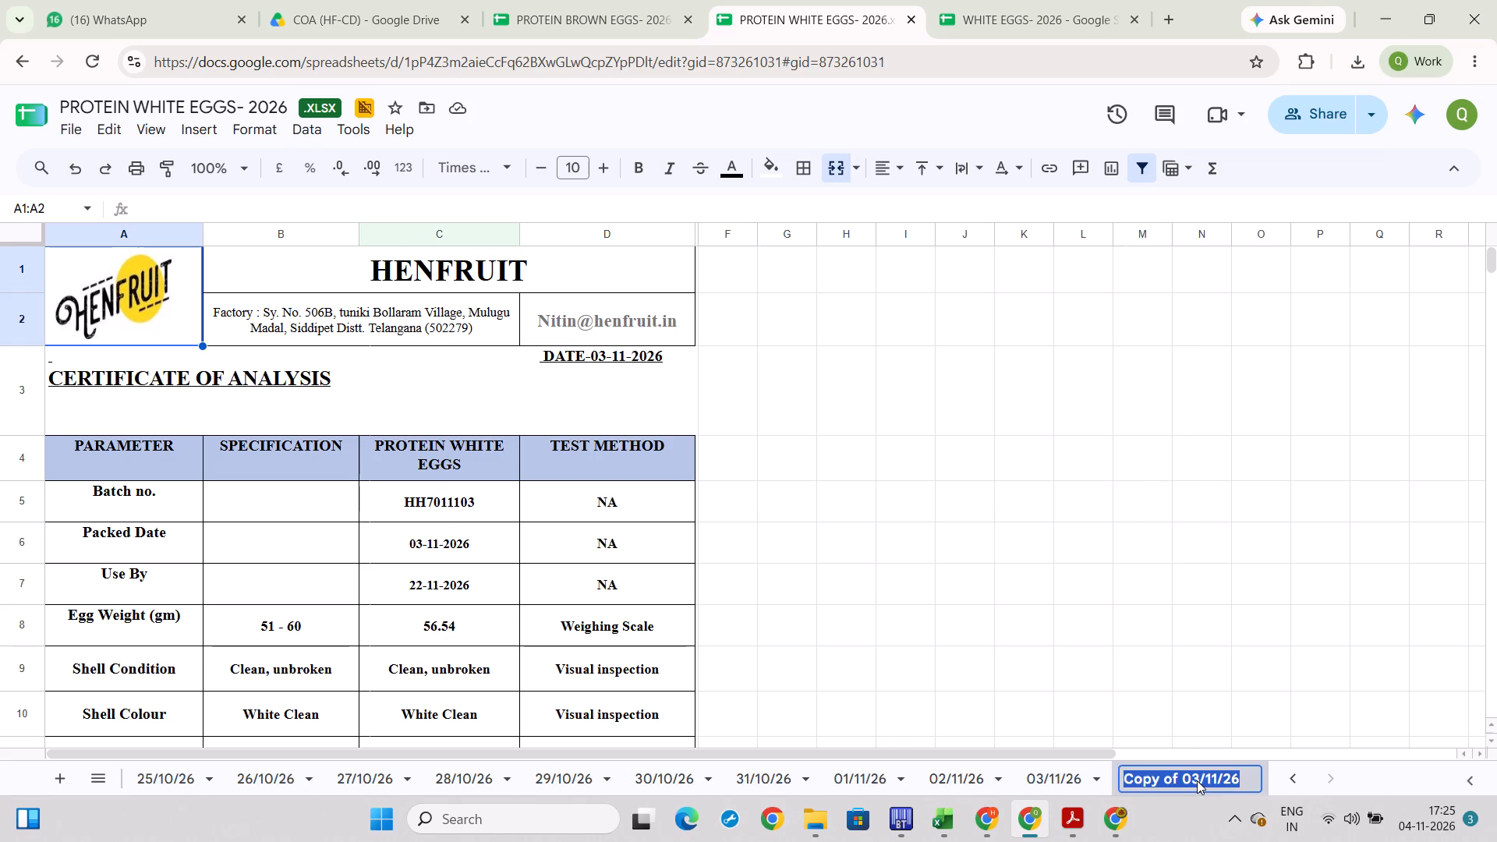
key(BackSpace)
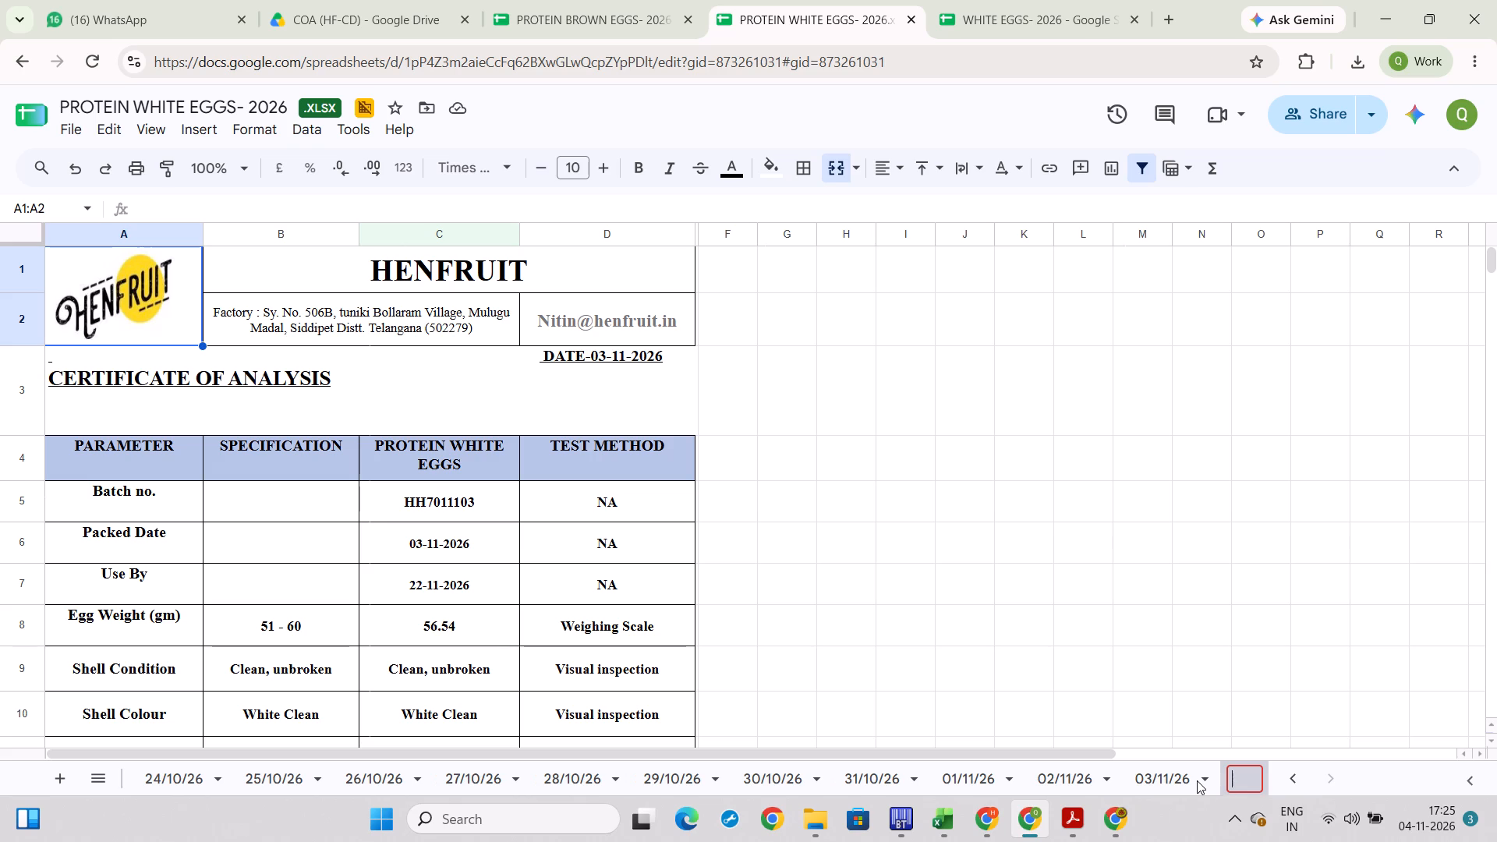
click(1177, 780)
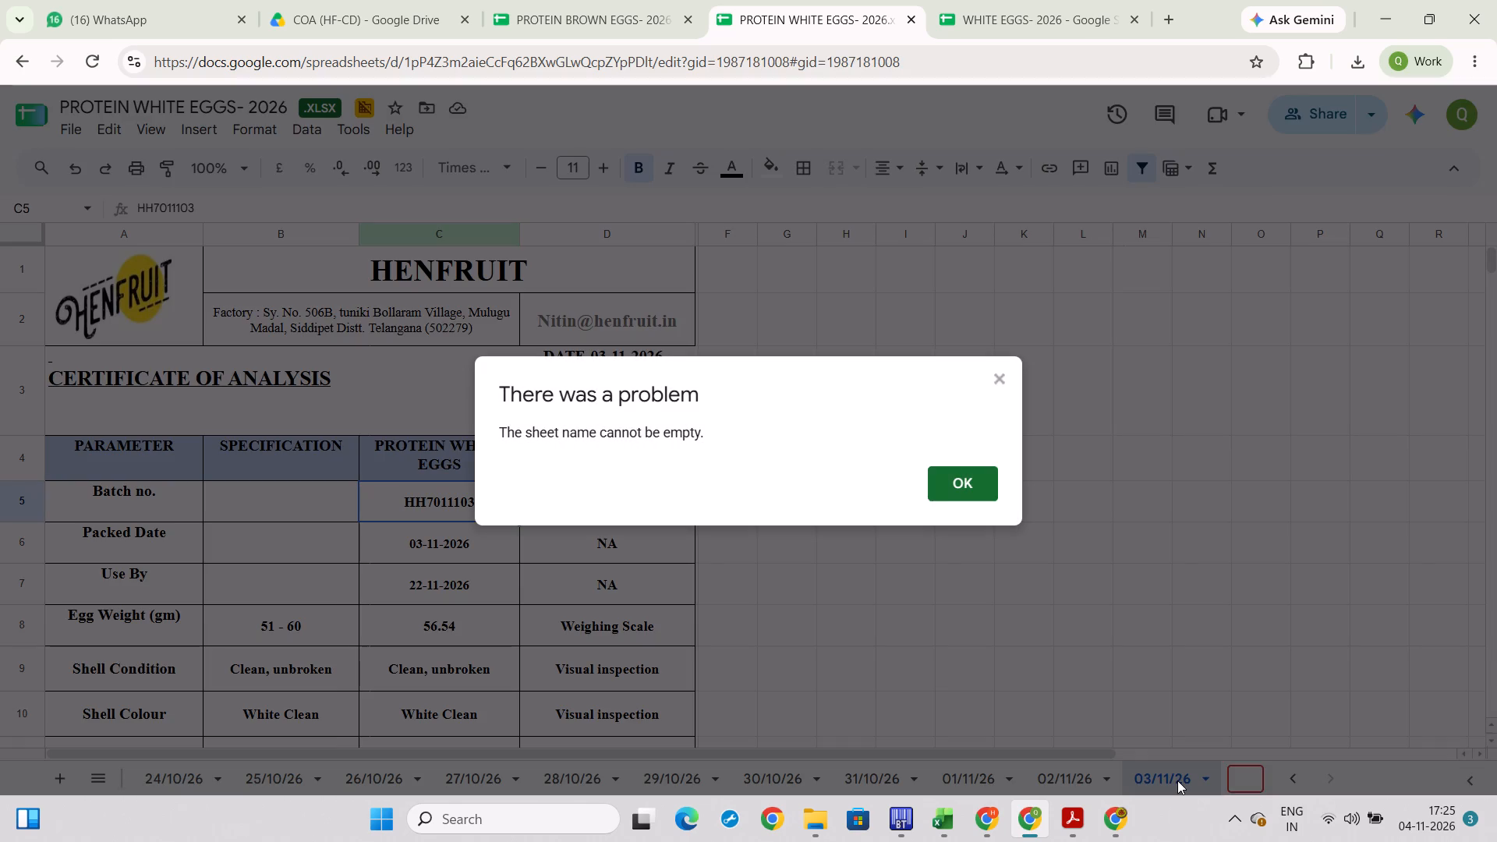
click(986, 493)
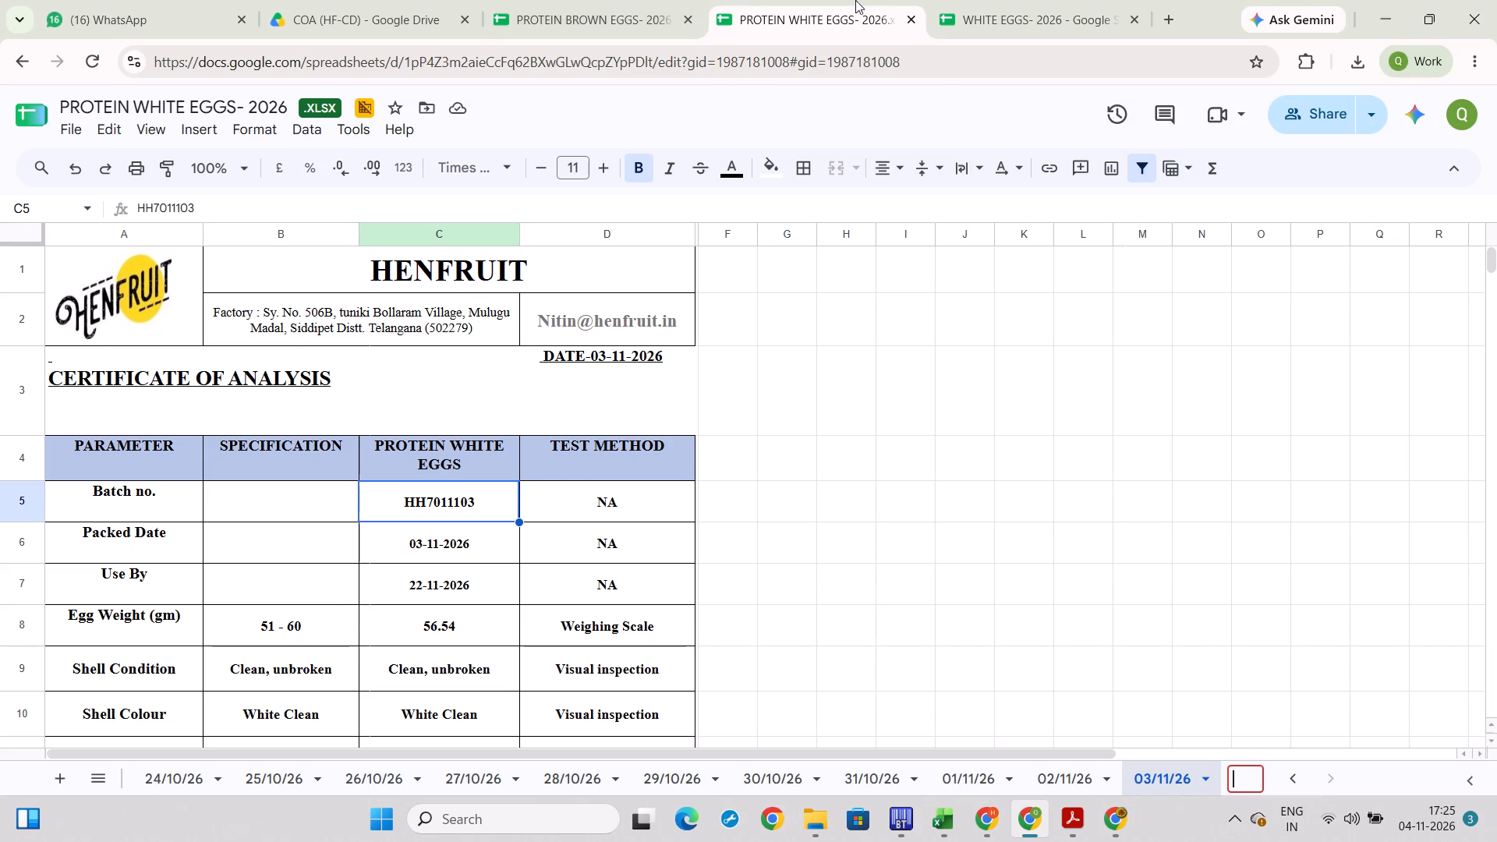
Switch to the WHITE EGGS- 2026 workbook.
click(975, 8)
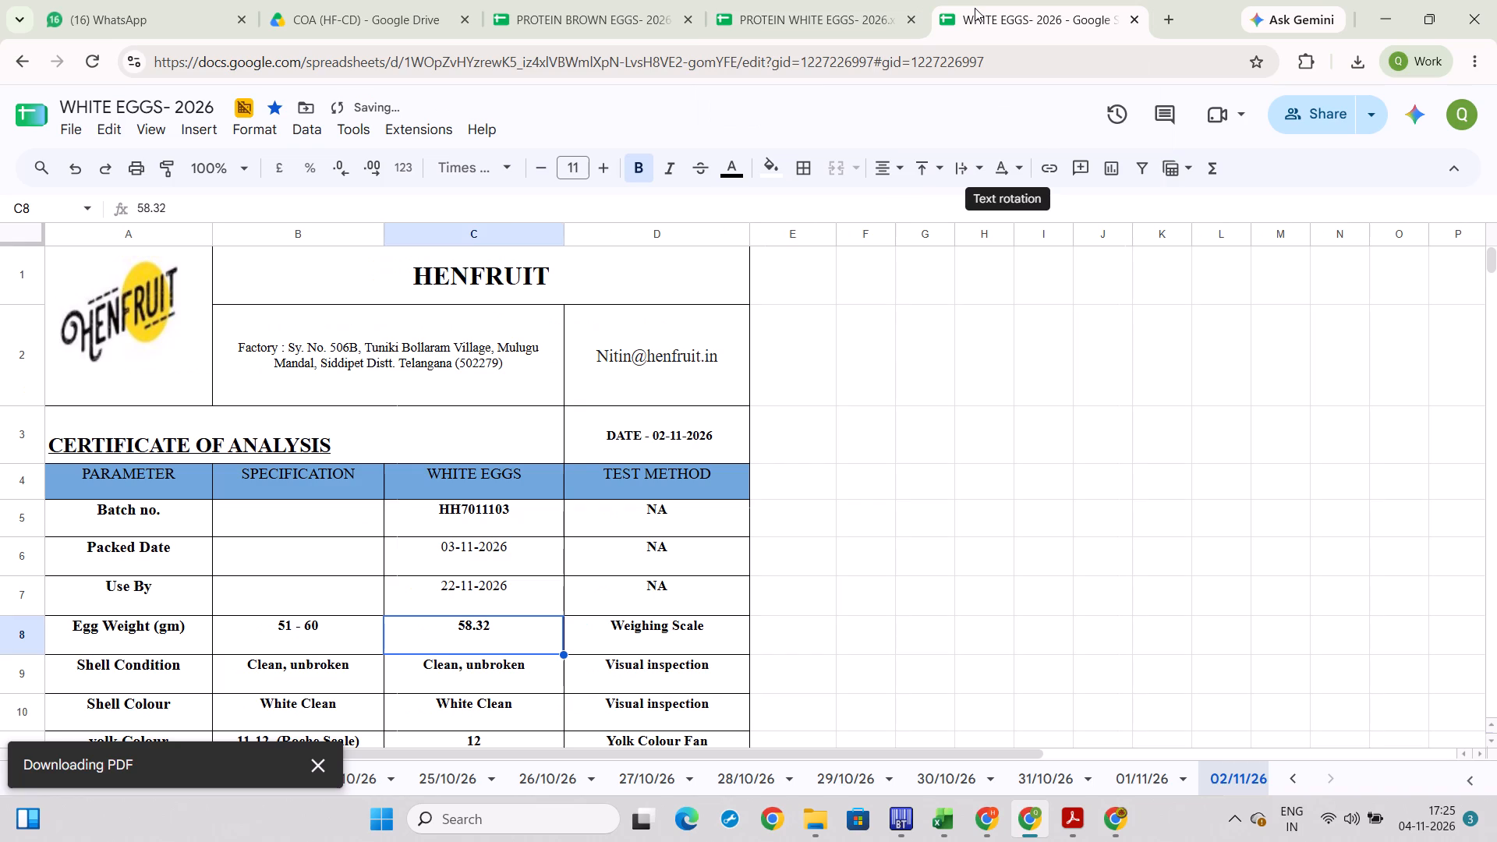
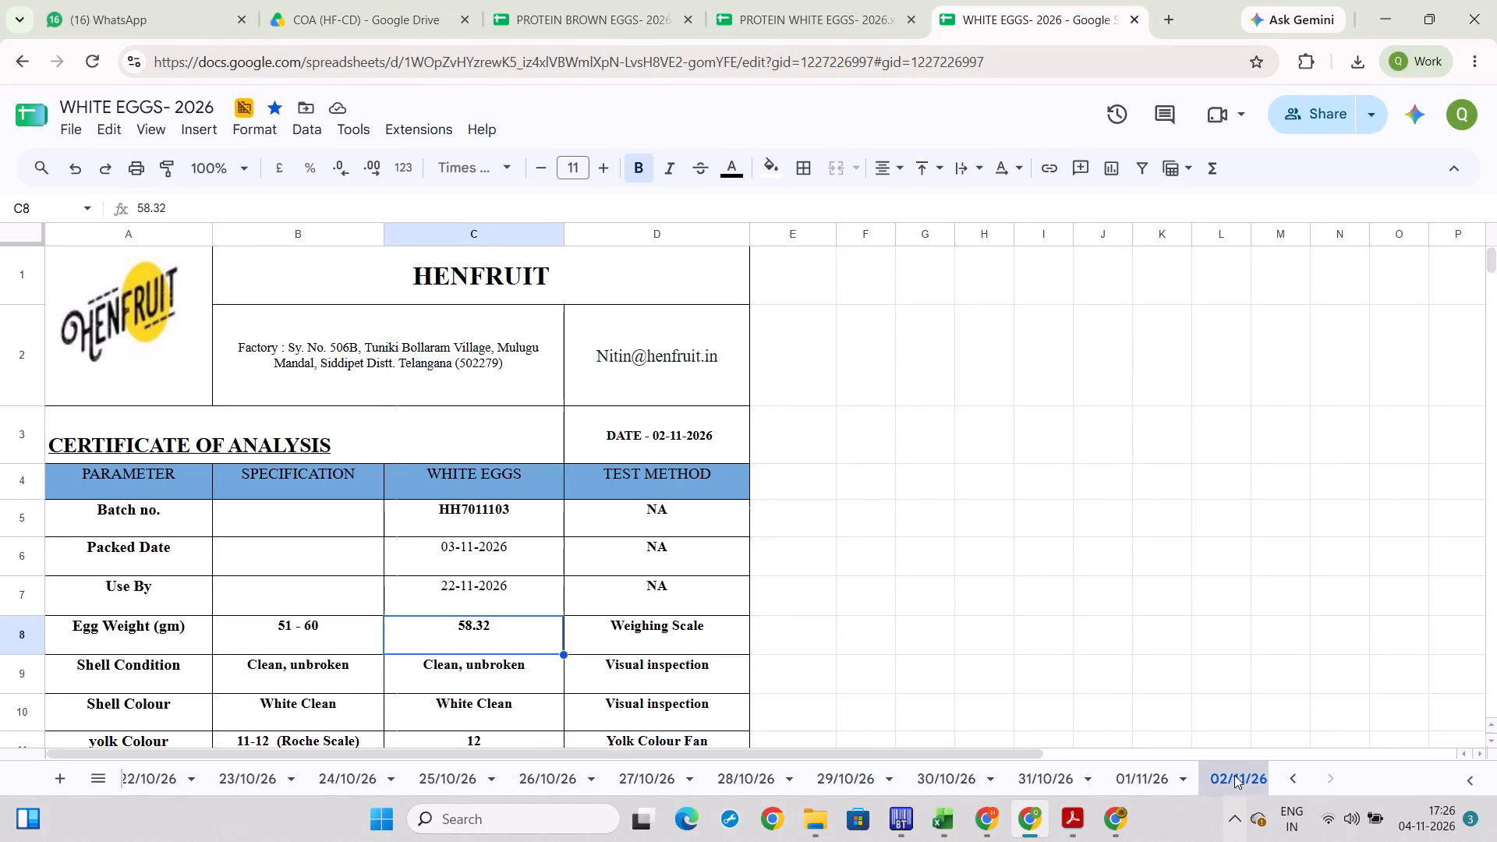
Duplicate the 02/11/26 sheet in the white eggs workbook.
scroll(1234, 773, down, 3)
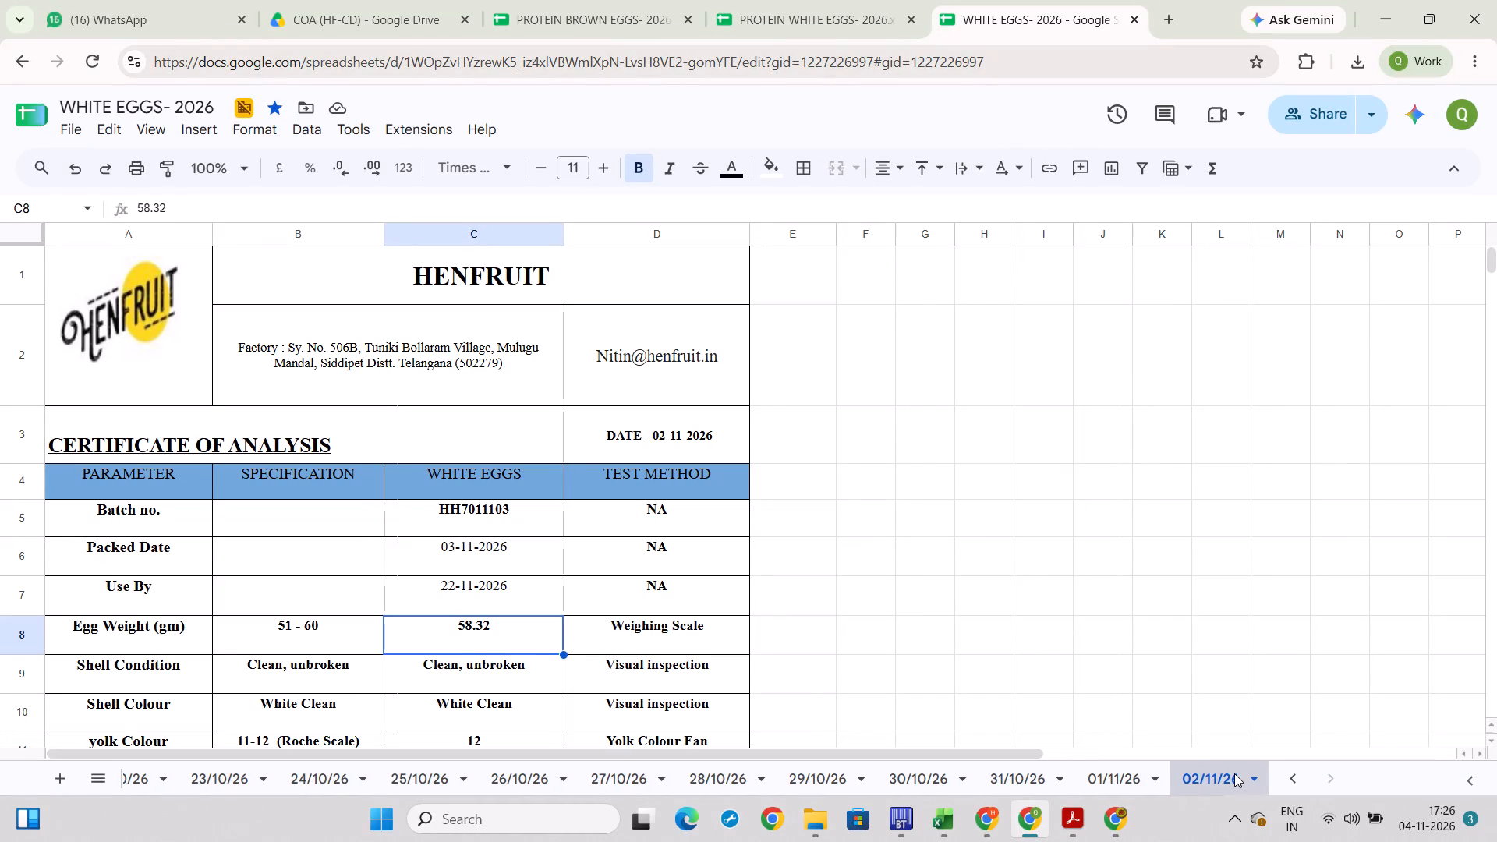
click(1258, 780)
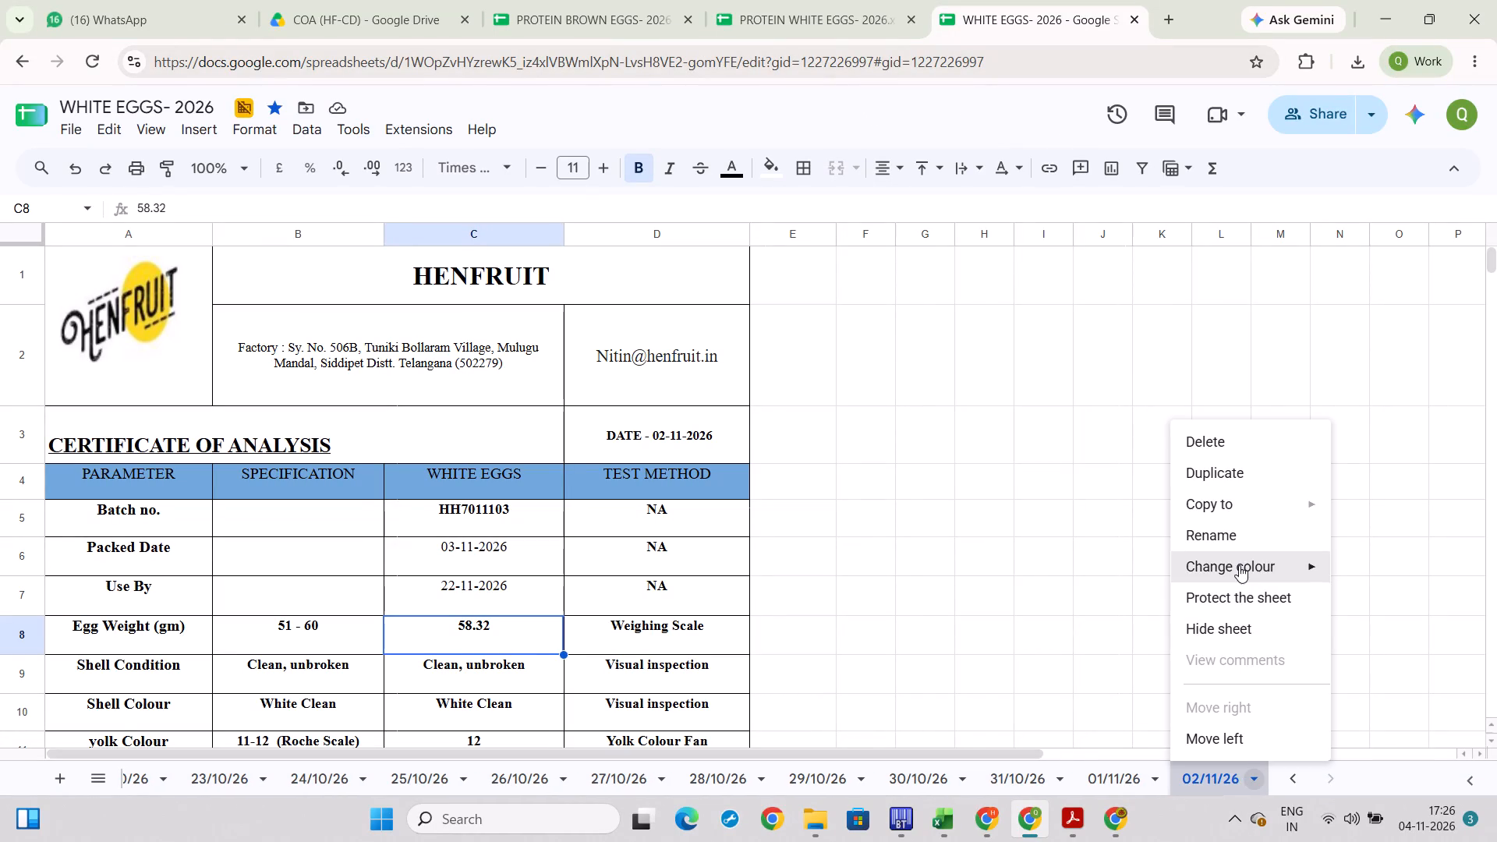
click(1233, 479)
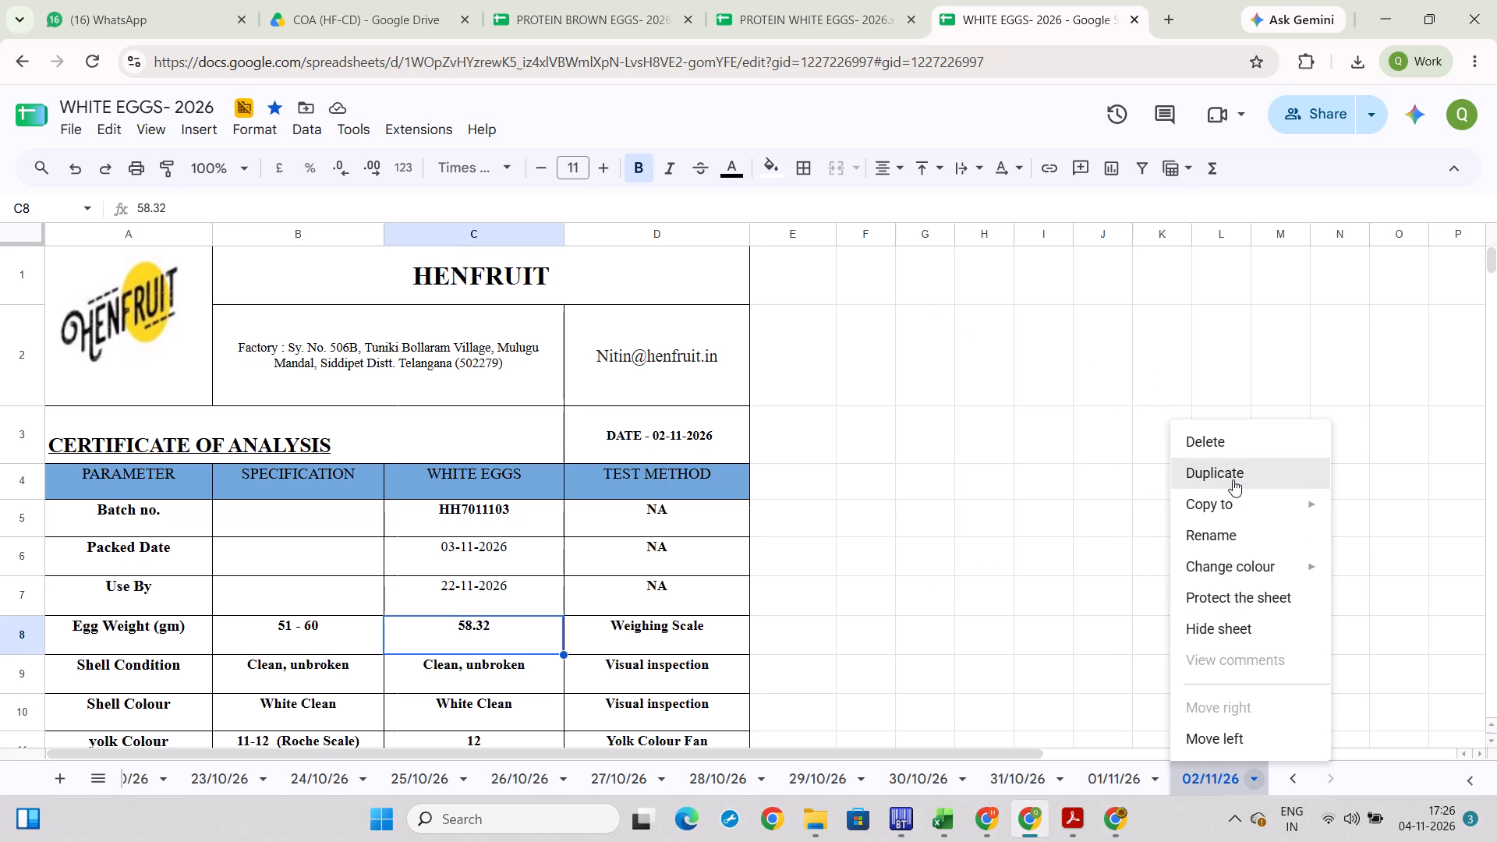
click(1233, 479)
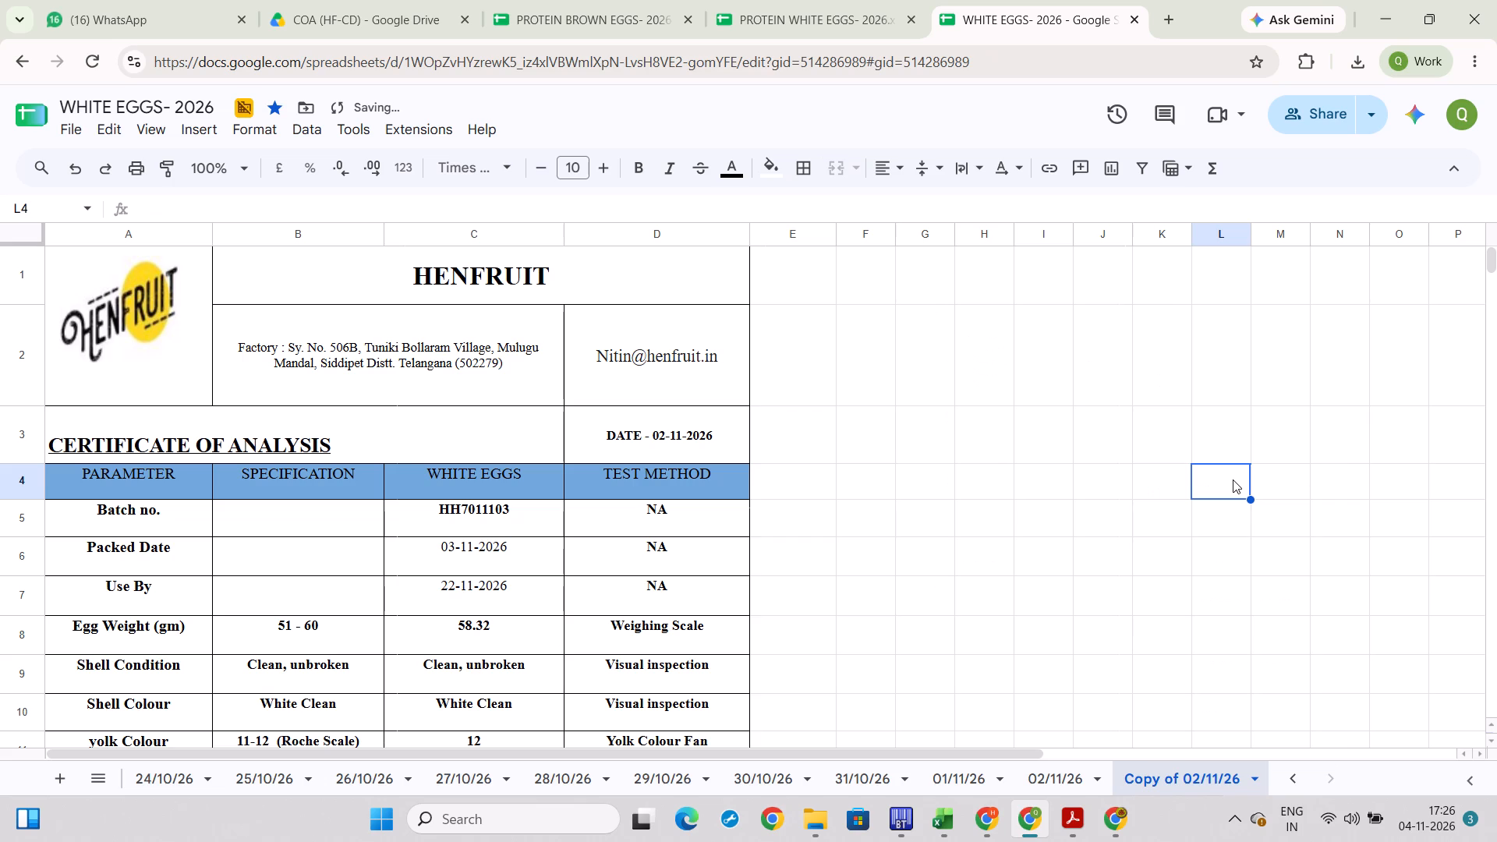
Rename the copied 02/11/26 sheet as 04/11/26.
double_click(1210, 773)
key(BackSpace)
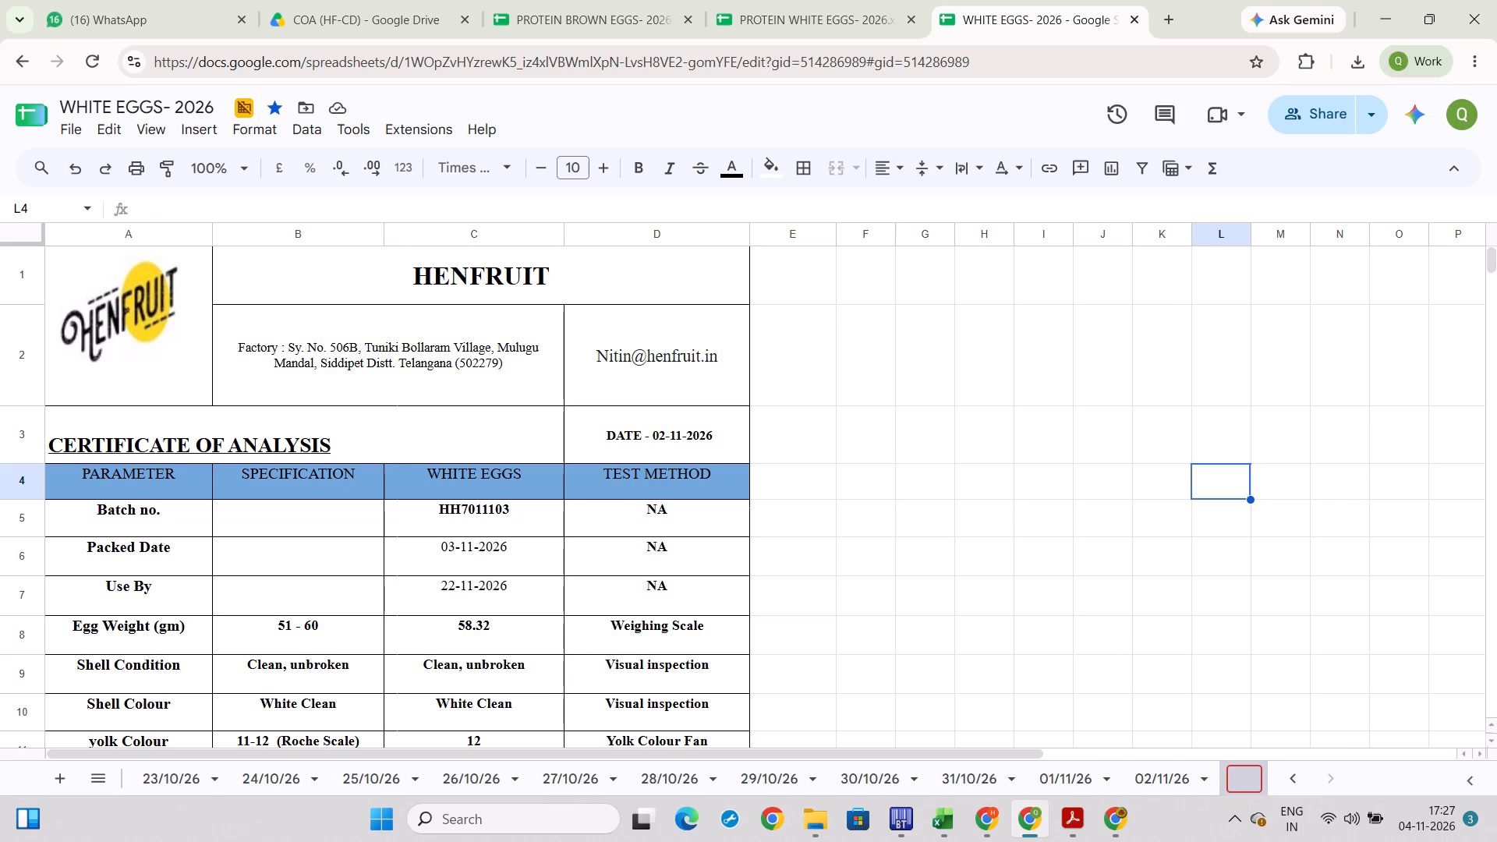
text(04)
key(slash)
text(11/26)
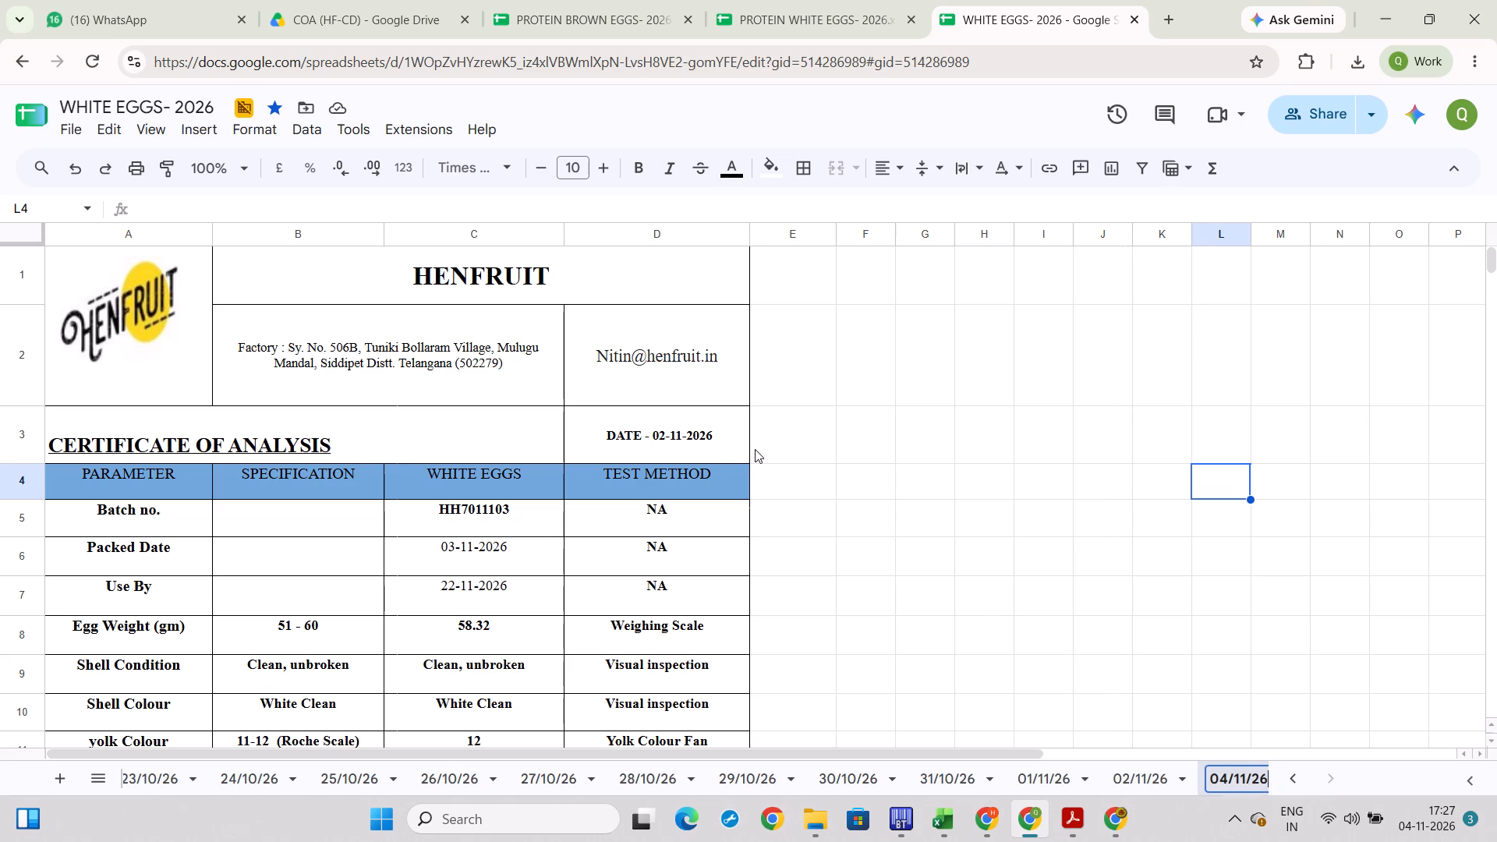
Change the certificate date on the 04/11/26 white eggs sheet to 04-11-2026.
double_click(680, 431)
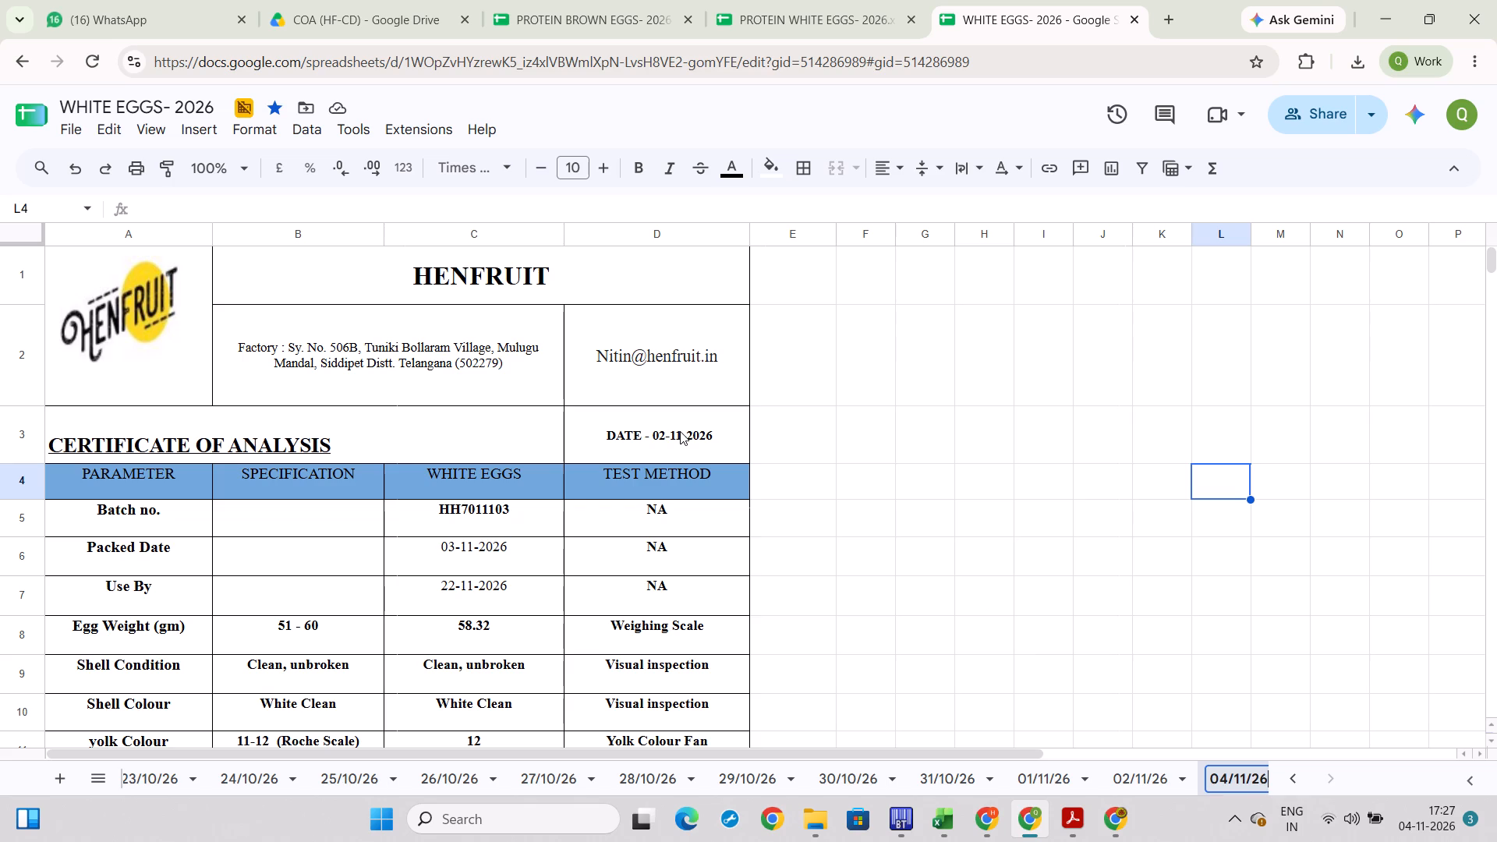
click(671, 425)
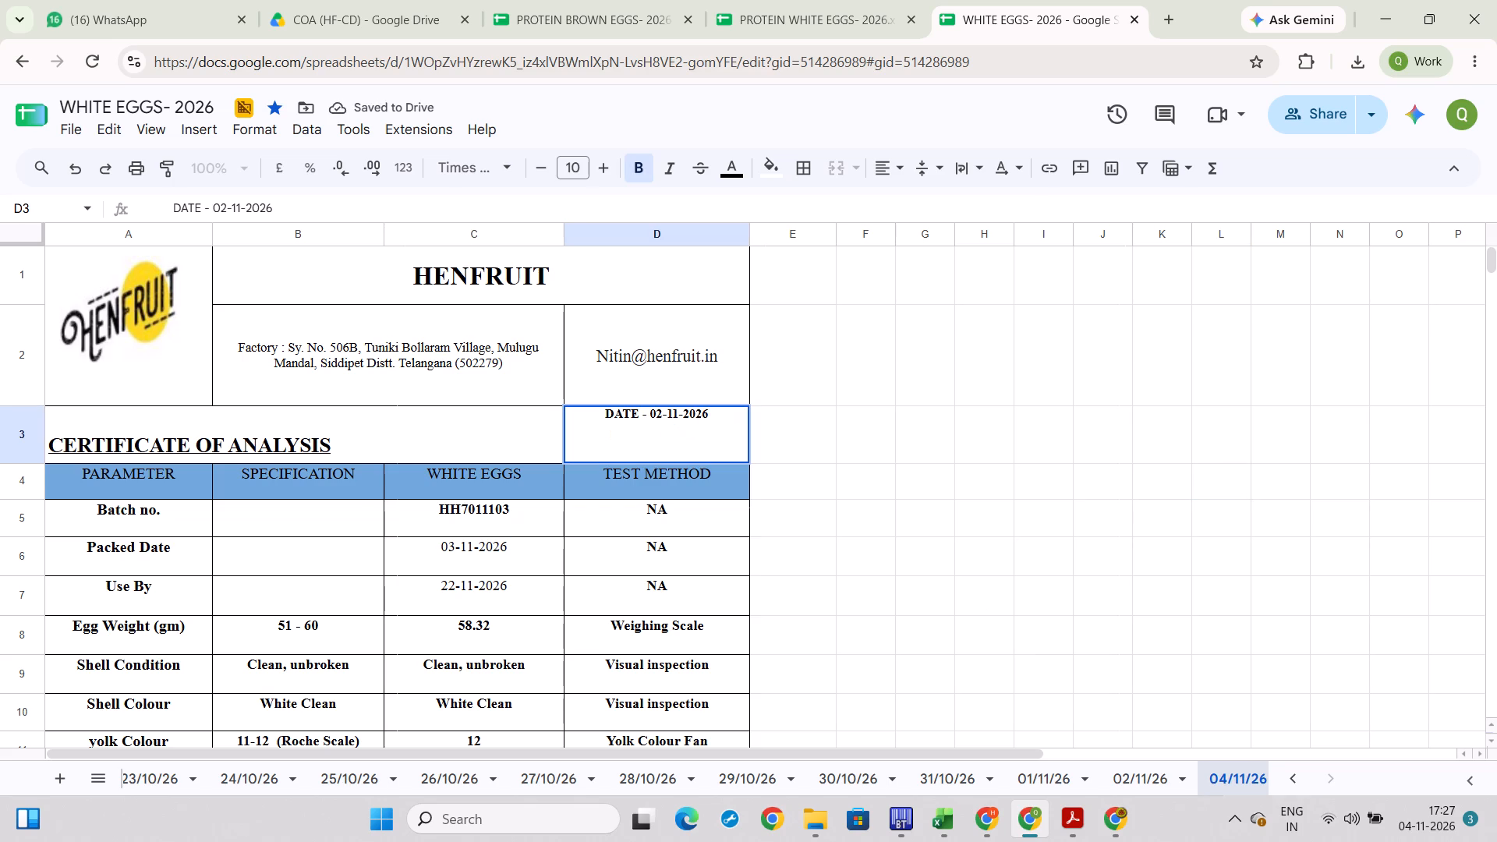
click(661, 408)
key(BackSpace)
key(4)
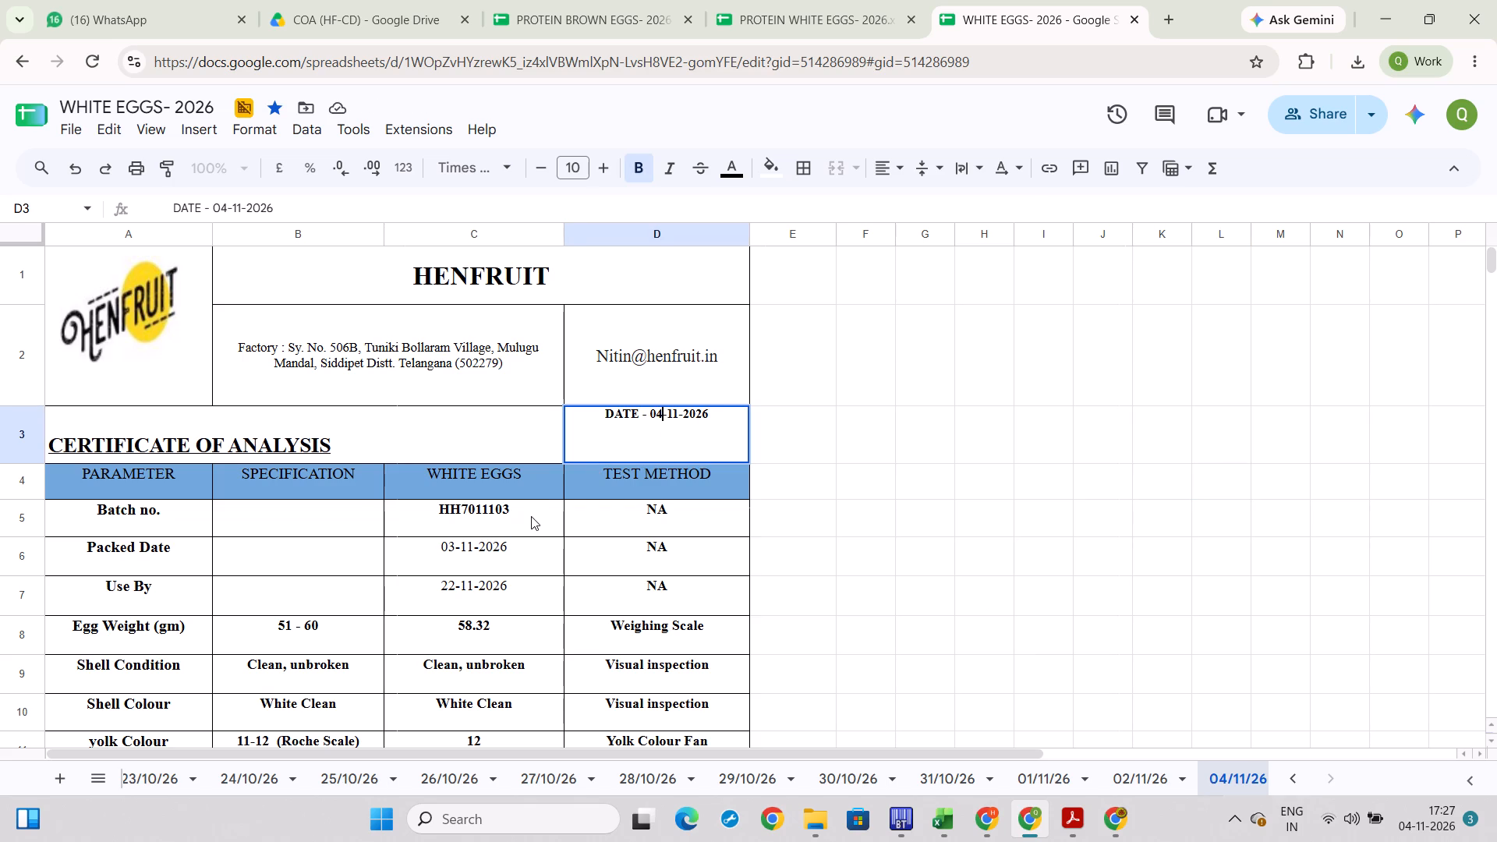
Set the white eggs batch number on the 04/11/26 sheet to HH15031105.
double_click(531, 516)
key(BackSpace)
key(BackSpace)
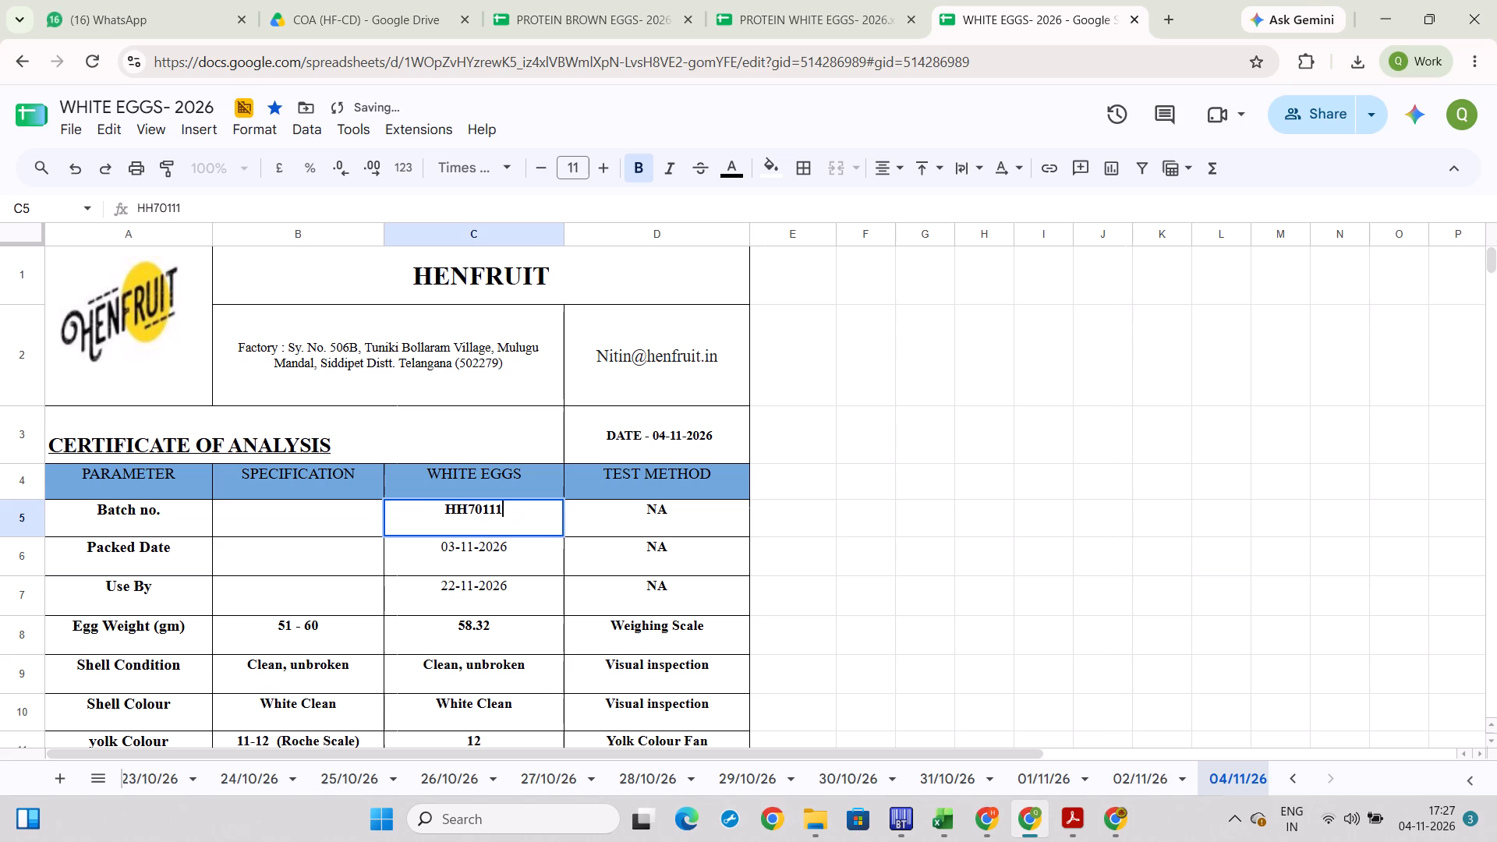
key(BackSpace)
key(BackSpace)
key(BackSpace)
key(BackSpace)
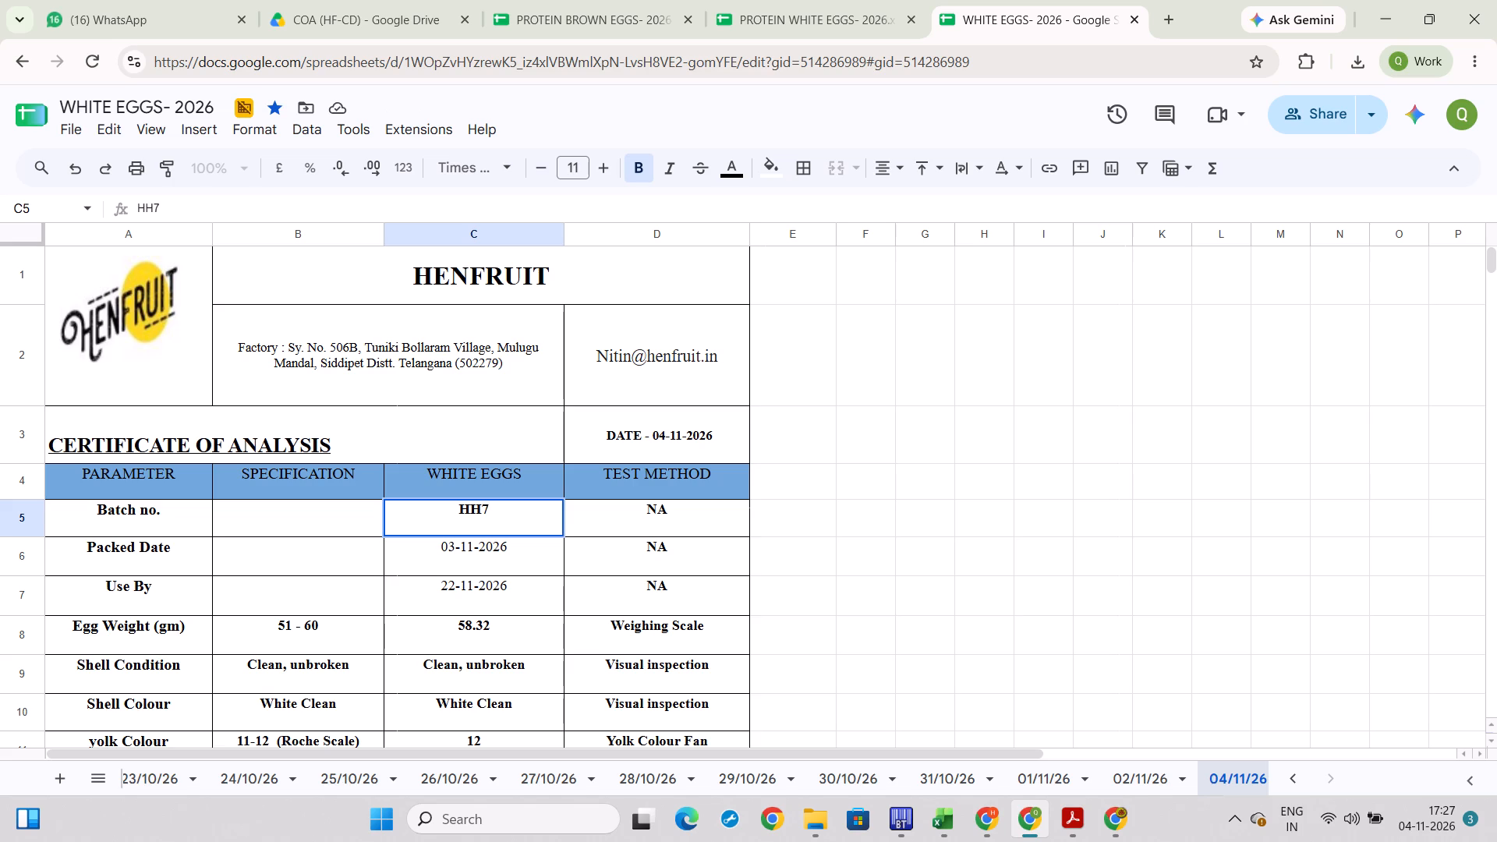
key(BackSpace)
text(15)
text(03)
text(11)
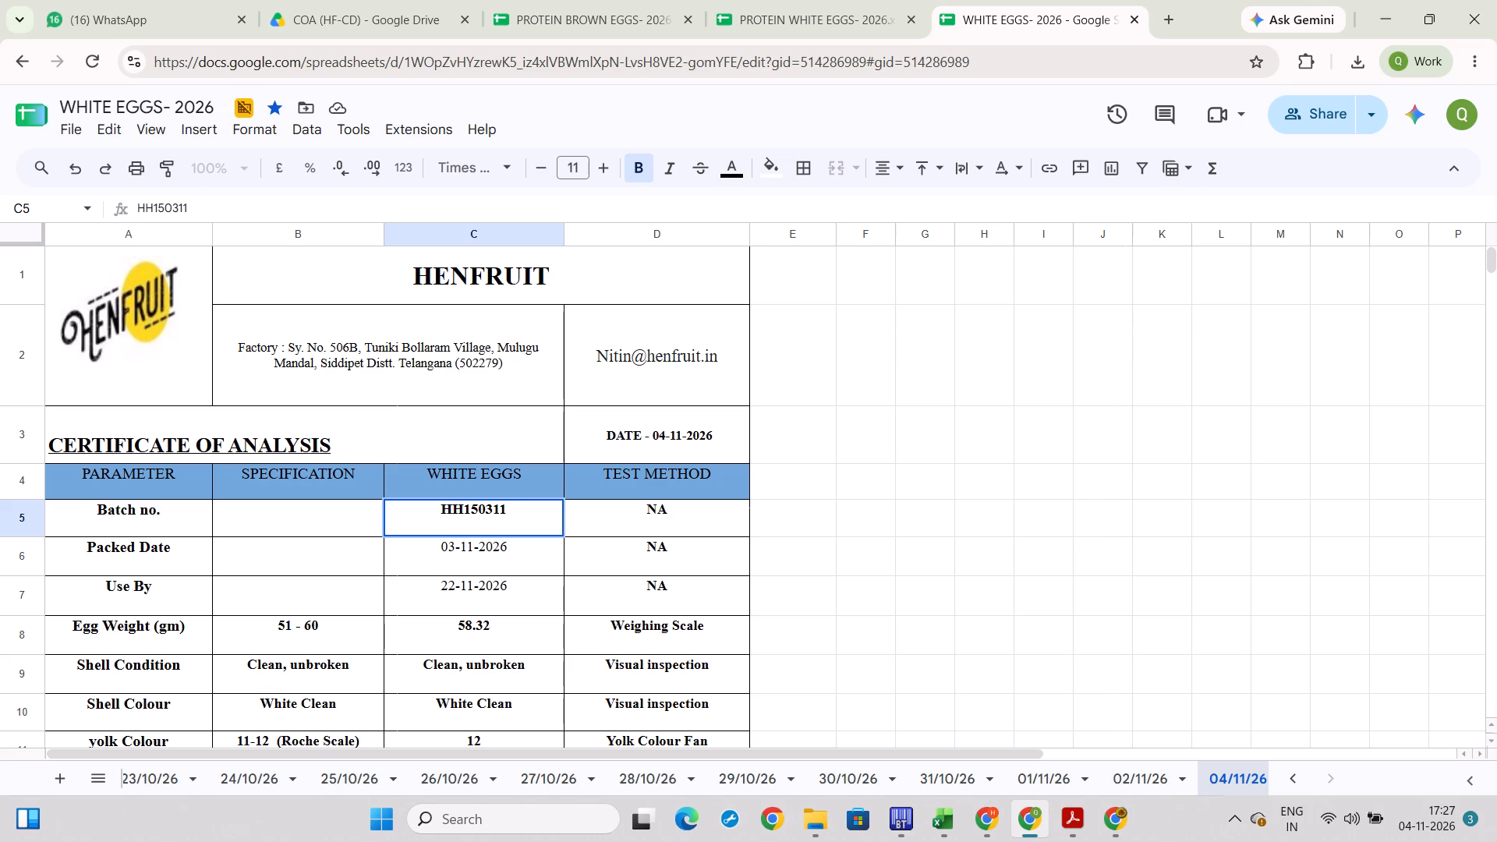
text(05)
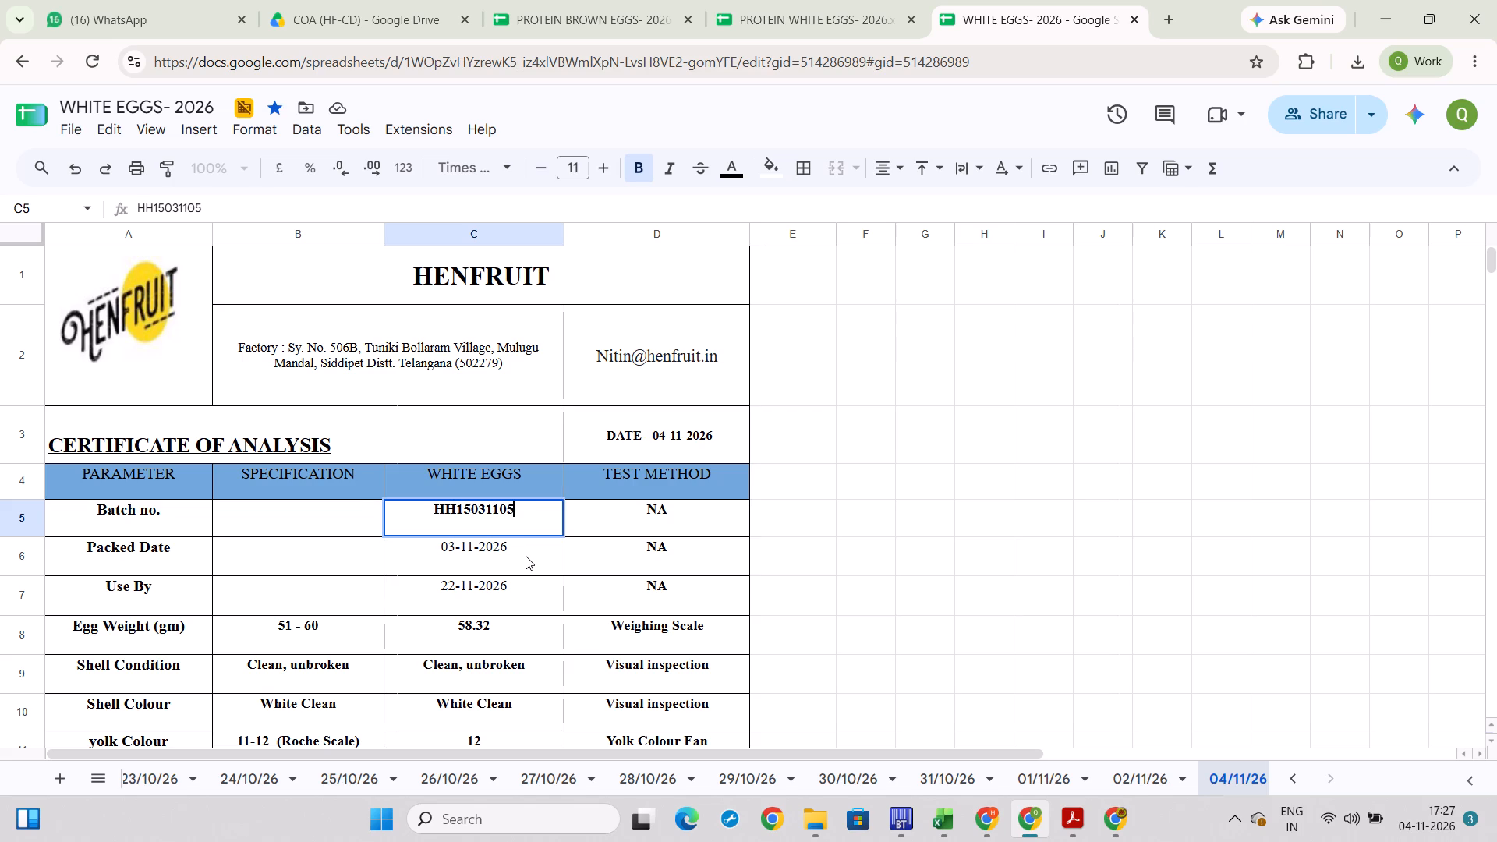
Set the white eggs packed date to 05-11-2026 and the use-by date to 24-11-2026.
double_click(526, 556)
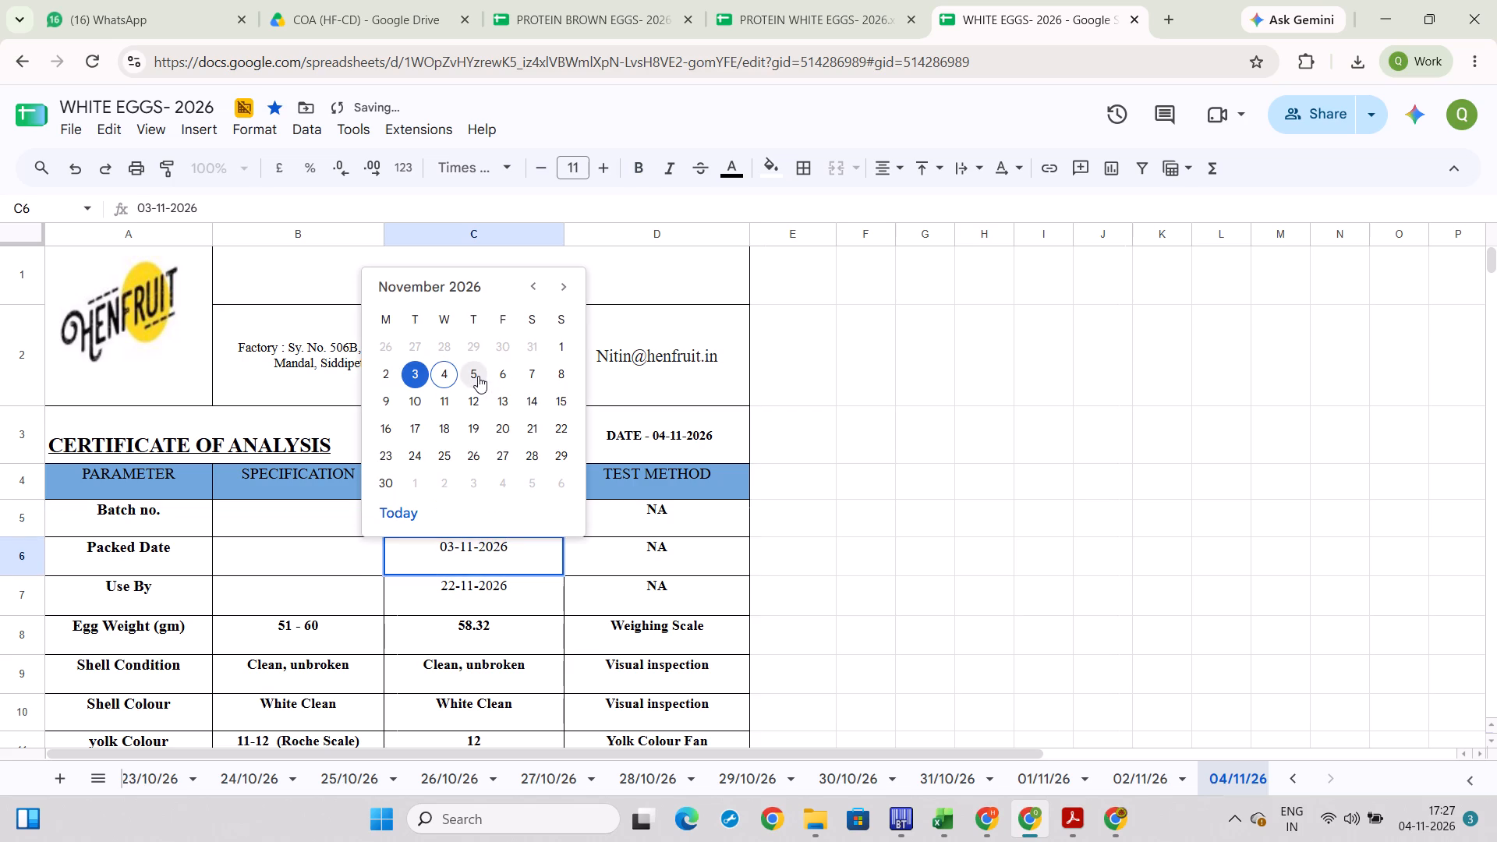
click(472, 380)
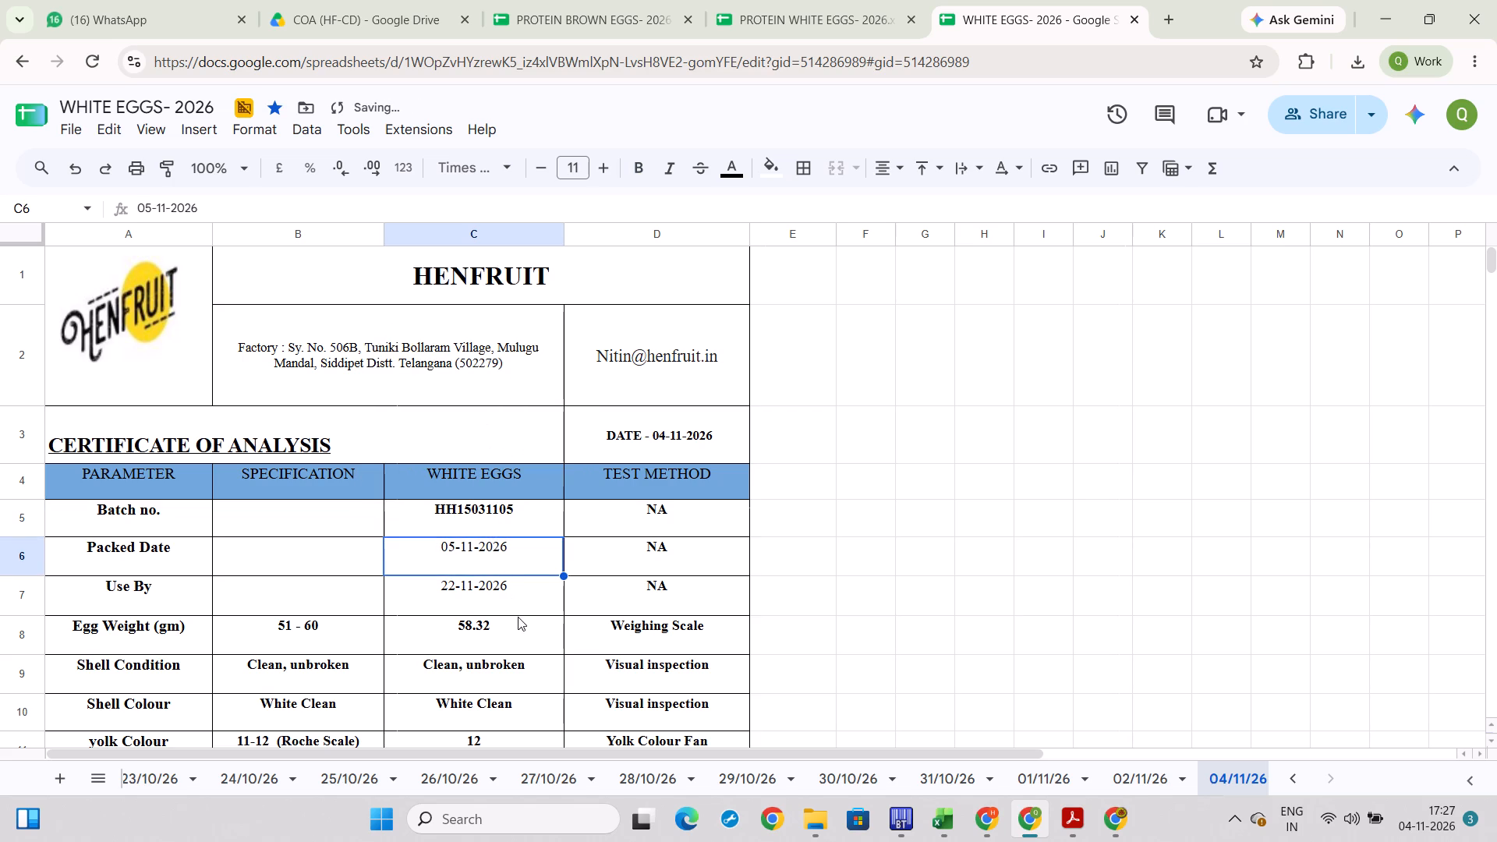
double_click(518, 596)
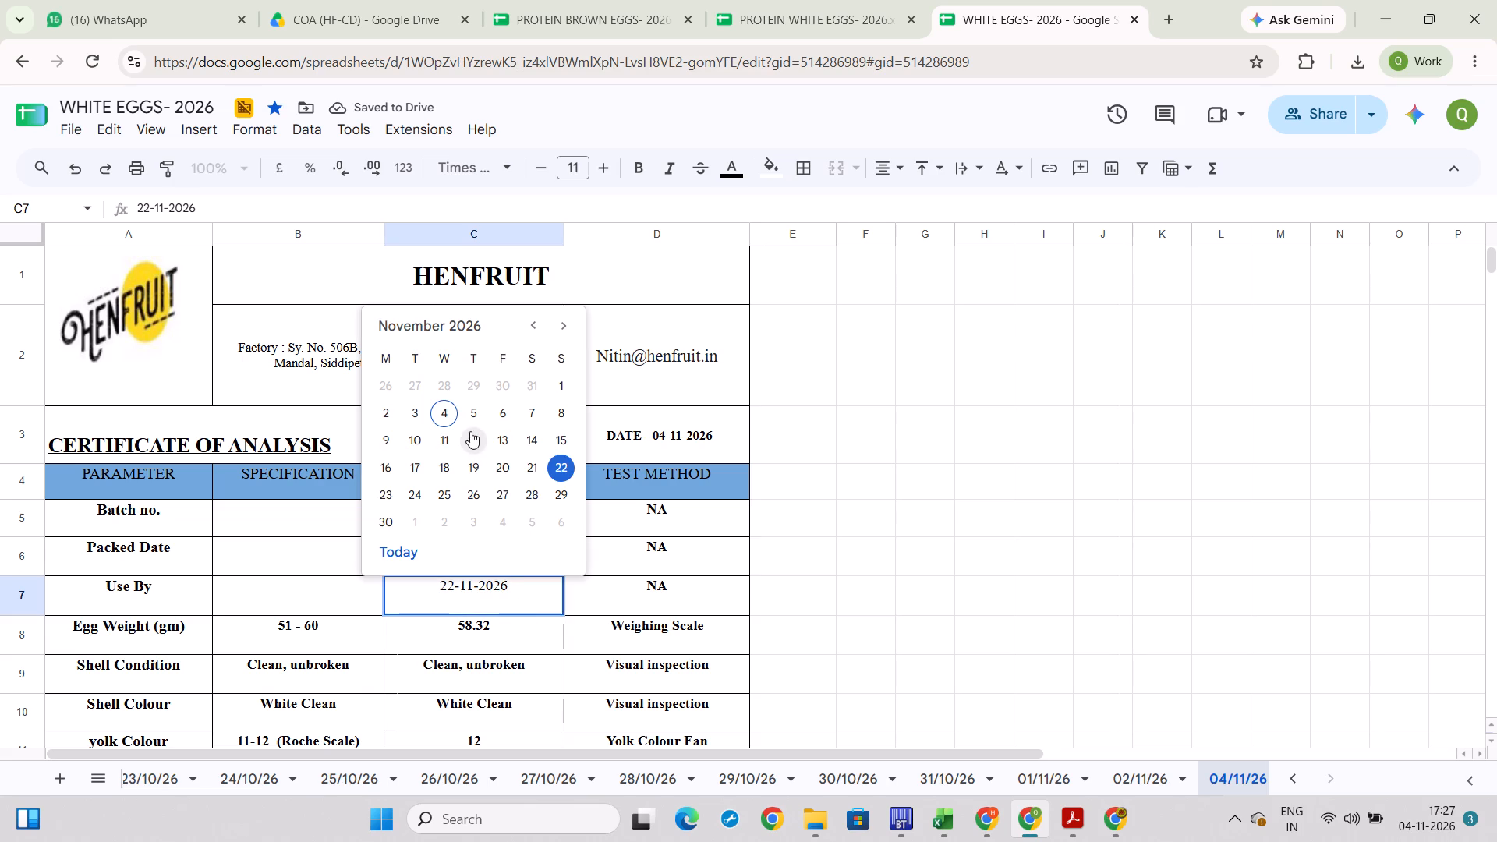
click(406, 501)
Set the white eggs' egg weight on the 04/11/26 sheet to 55.78.
double_click(521, 630)
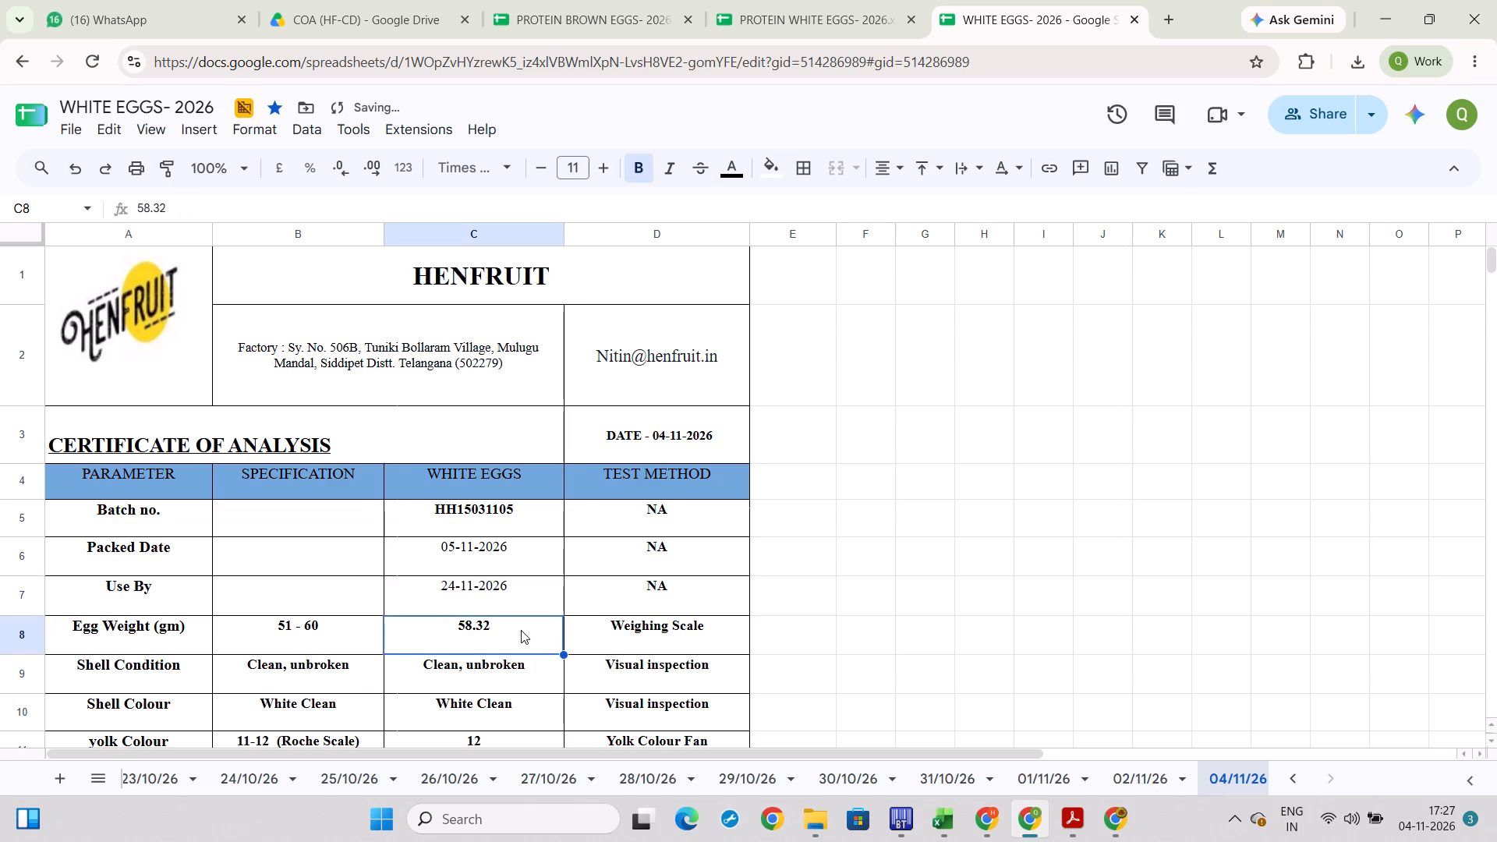
key(BackSpace)
key(BackSpace)
key(BackSpace)
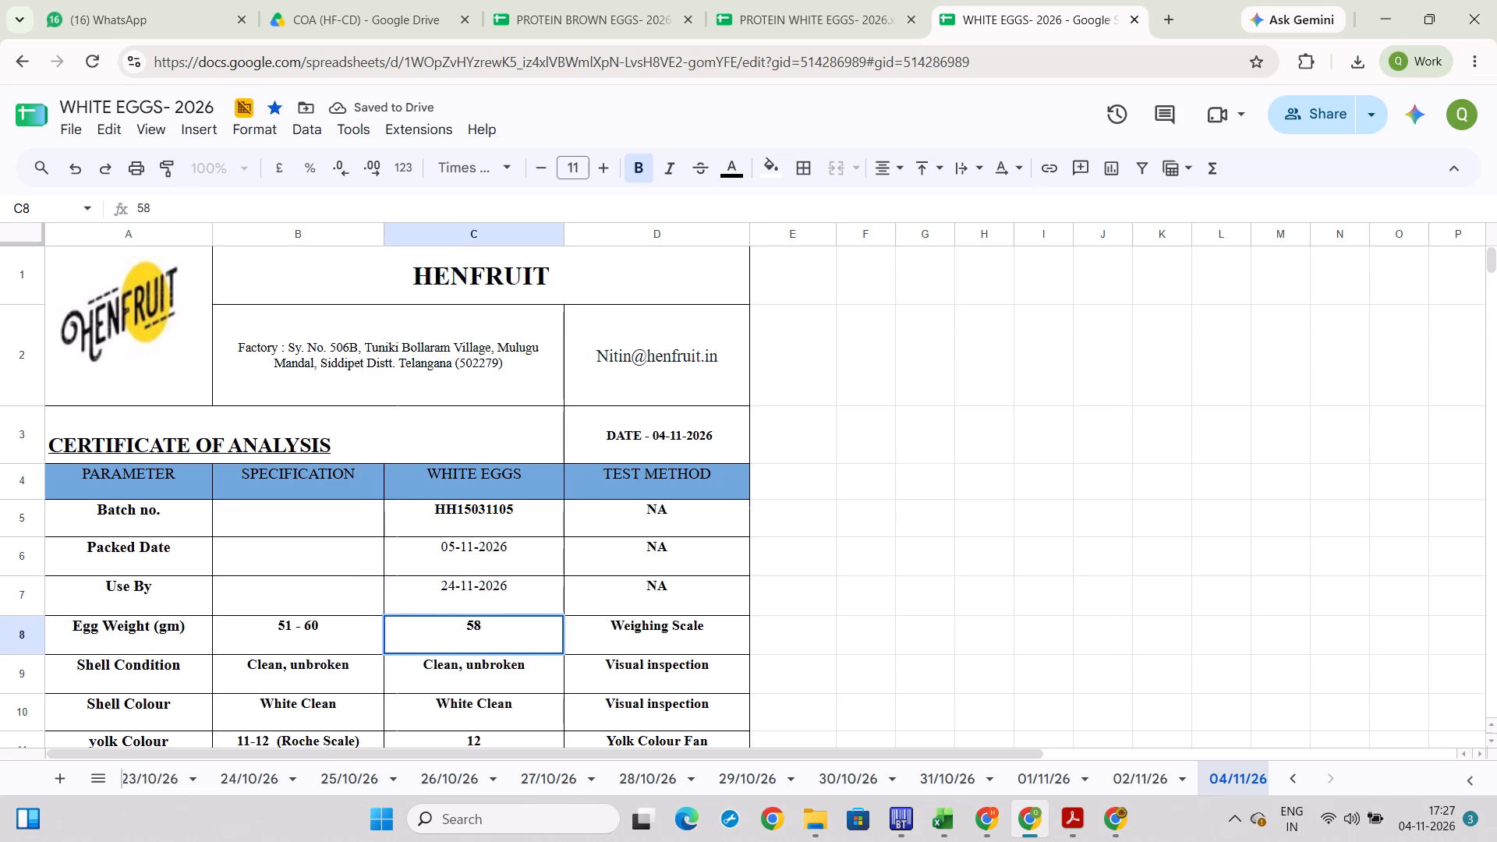
key(BackSpace)
key(5)
key(period)
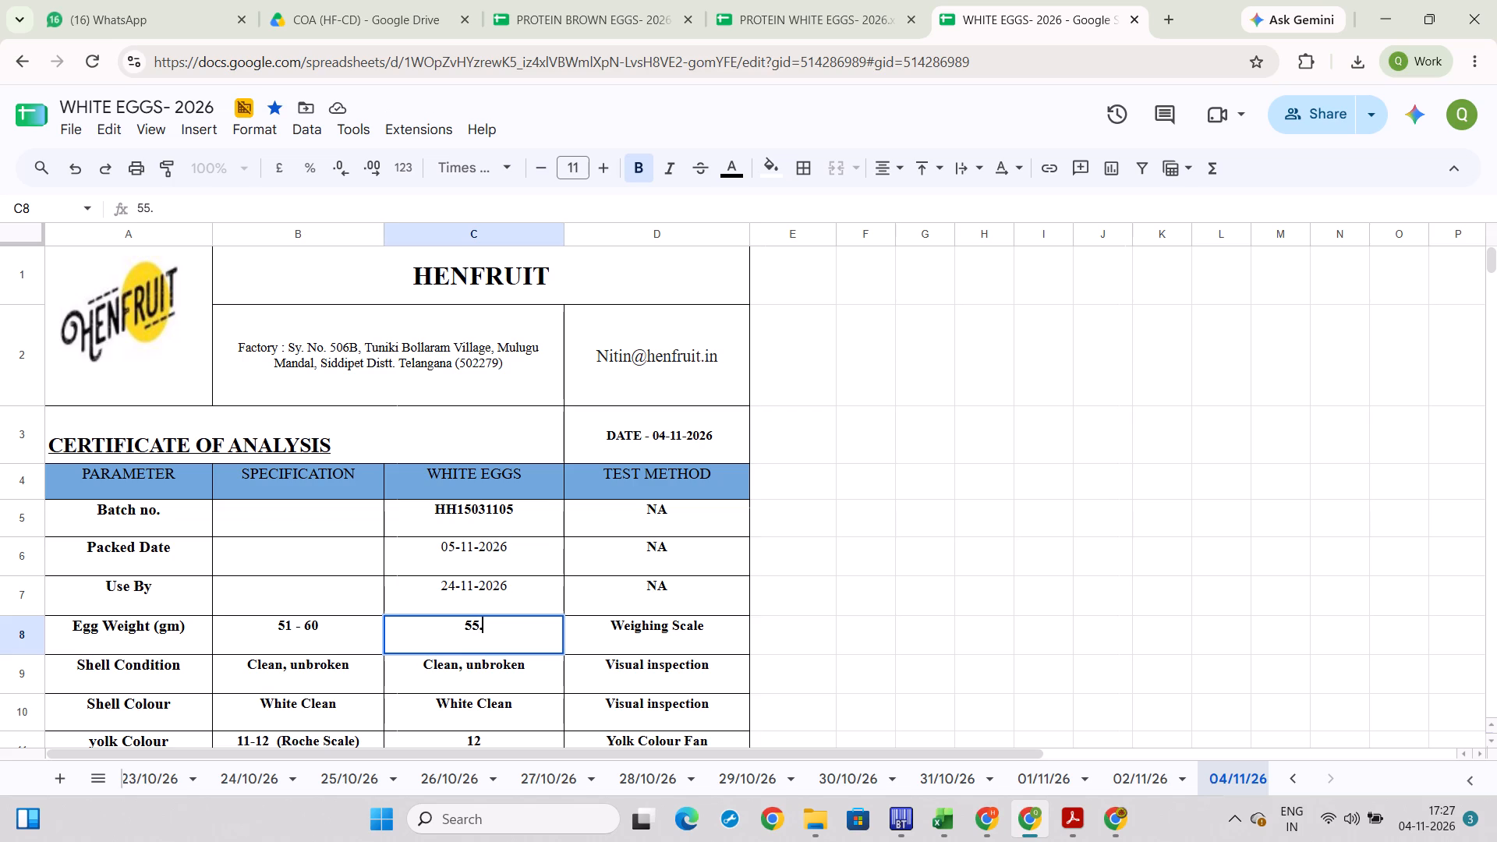
text(78)
Export the current 04/11/26 white eggs sheet as a PDF in Letter size, landscape orientation.
click(80, 130)
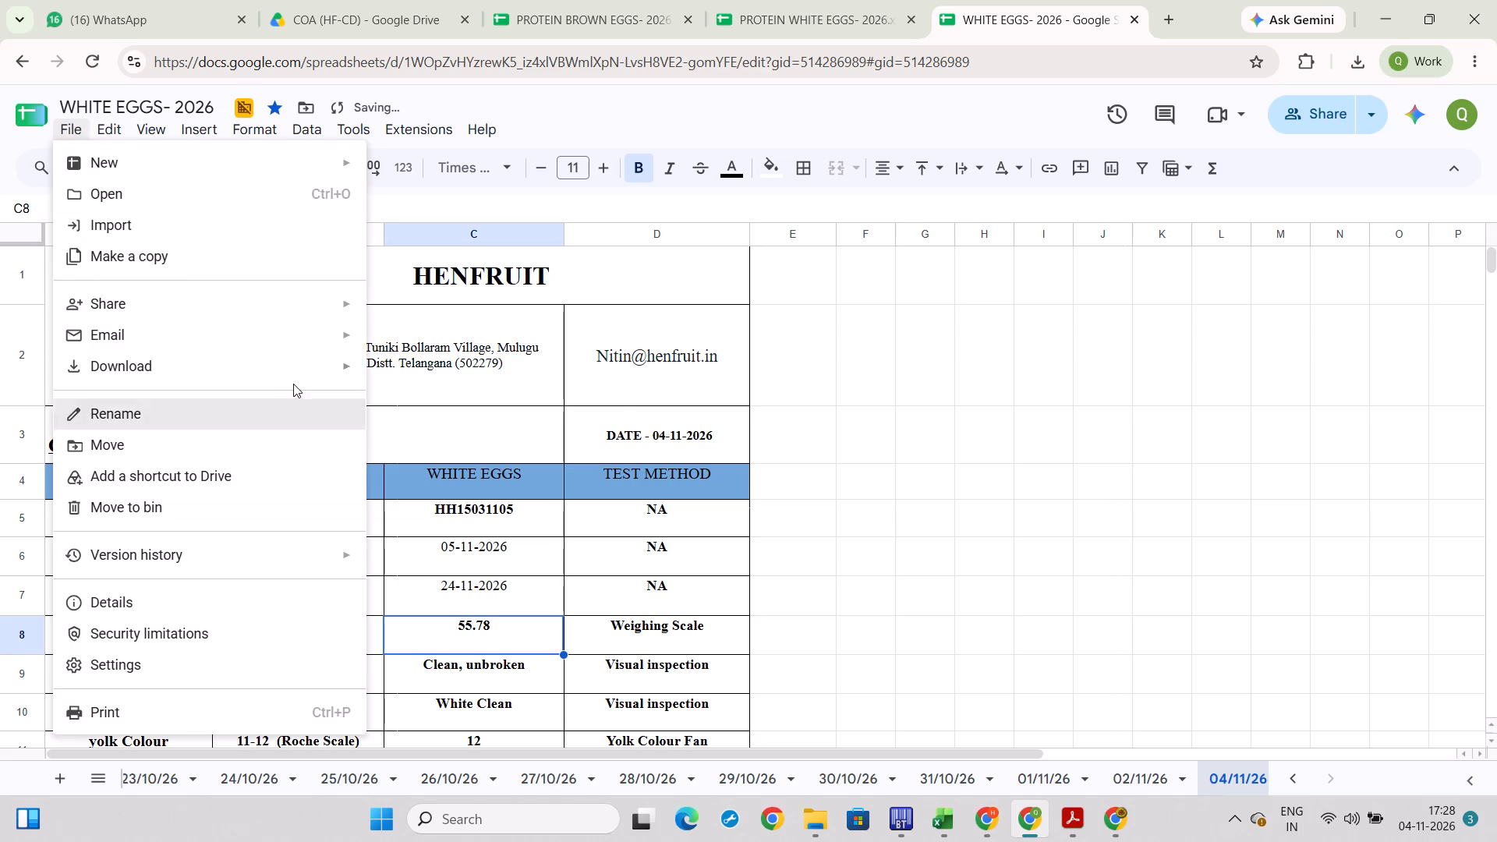
click(436, 436)
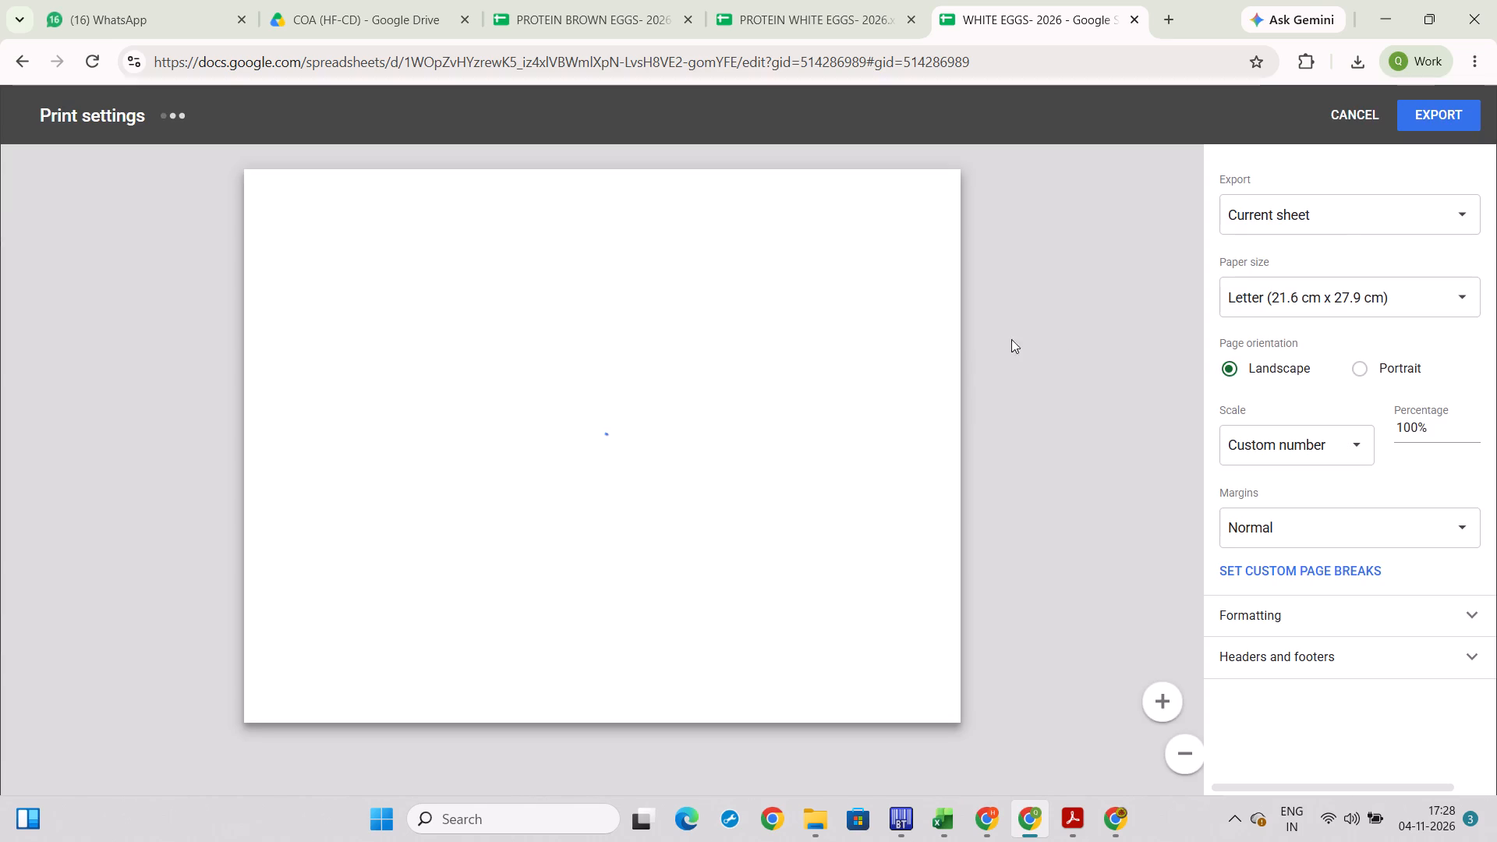
click(1460, 110)
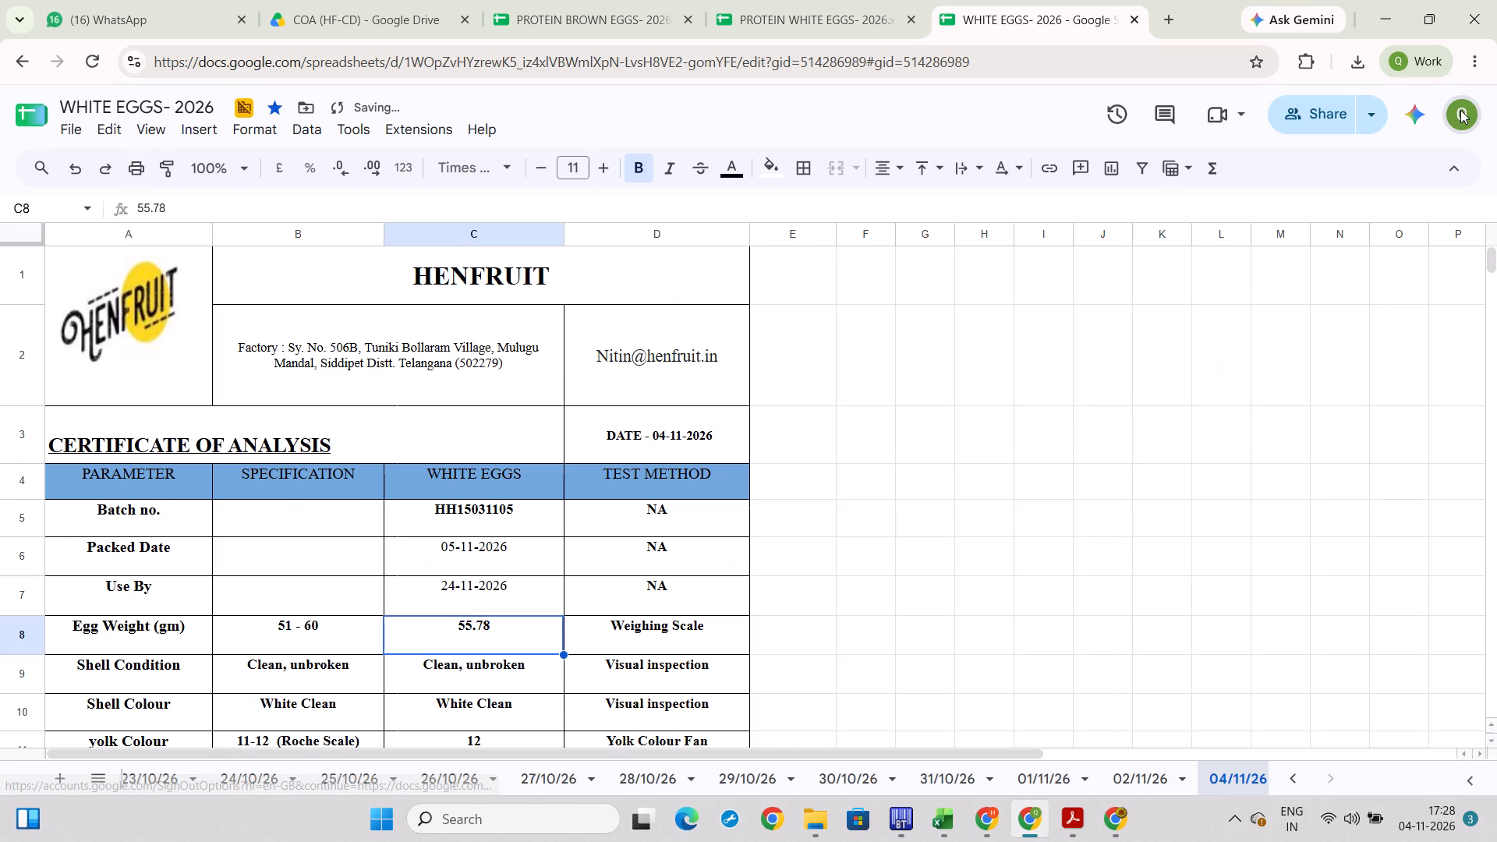
Switch to the PROTEIN WHITE EGGS- 2026 workbook.
click(780, 1)
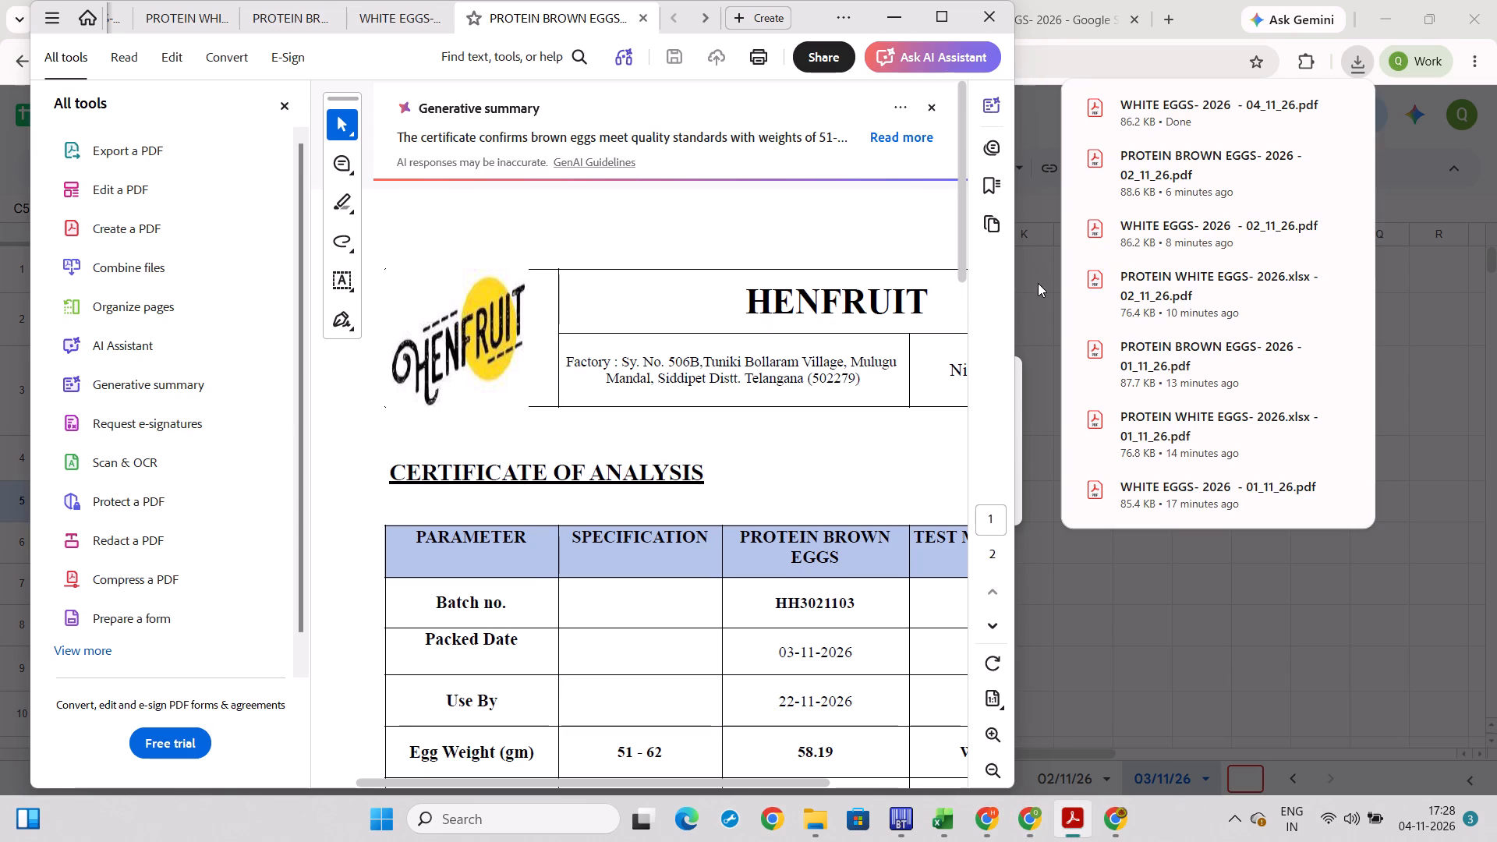
click(1038, 283)
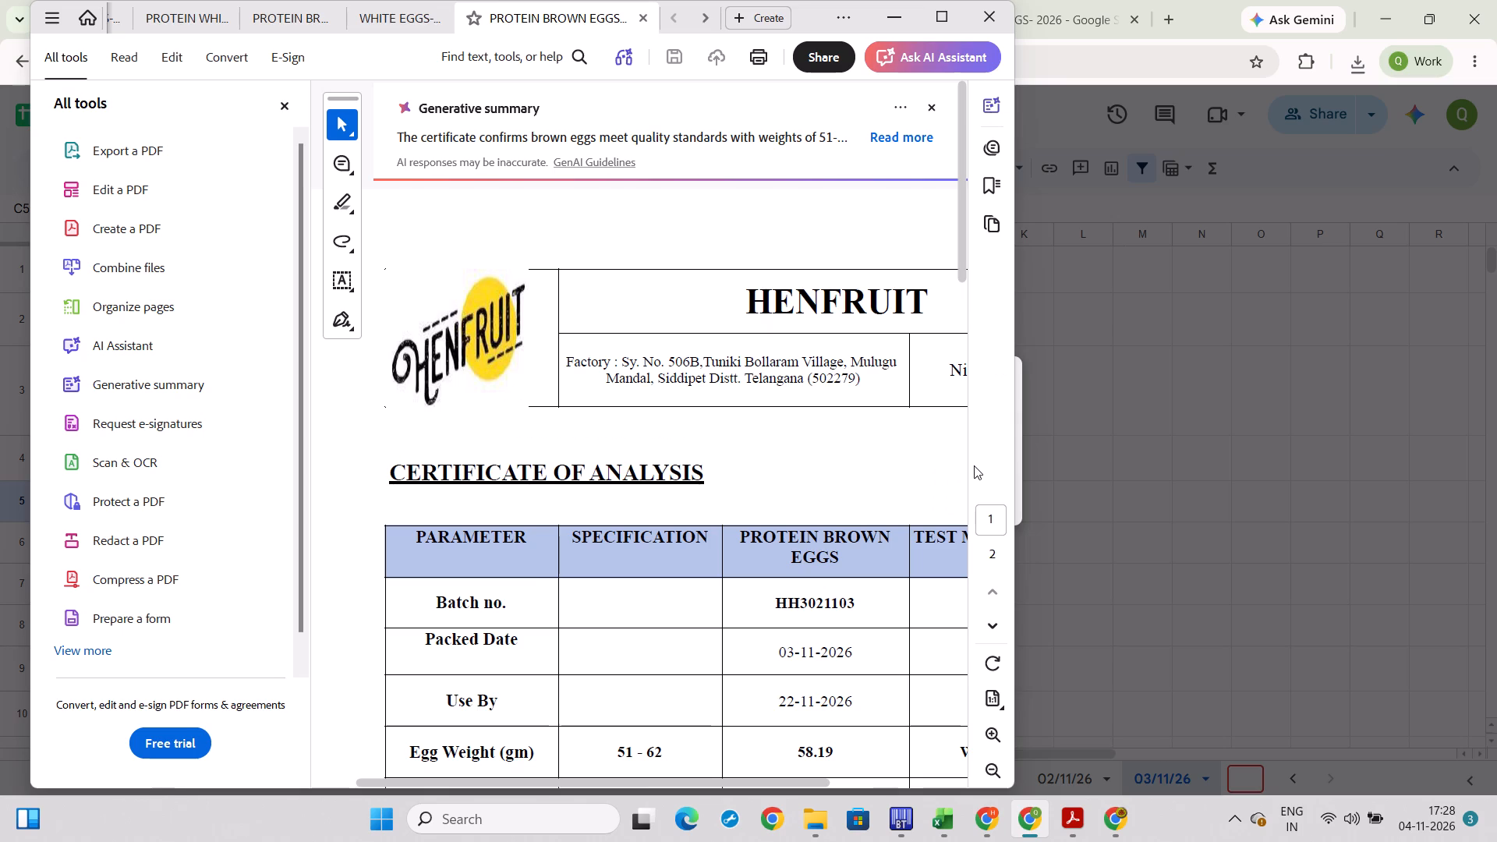
click(1066, 362)
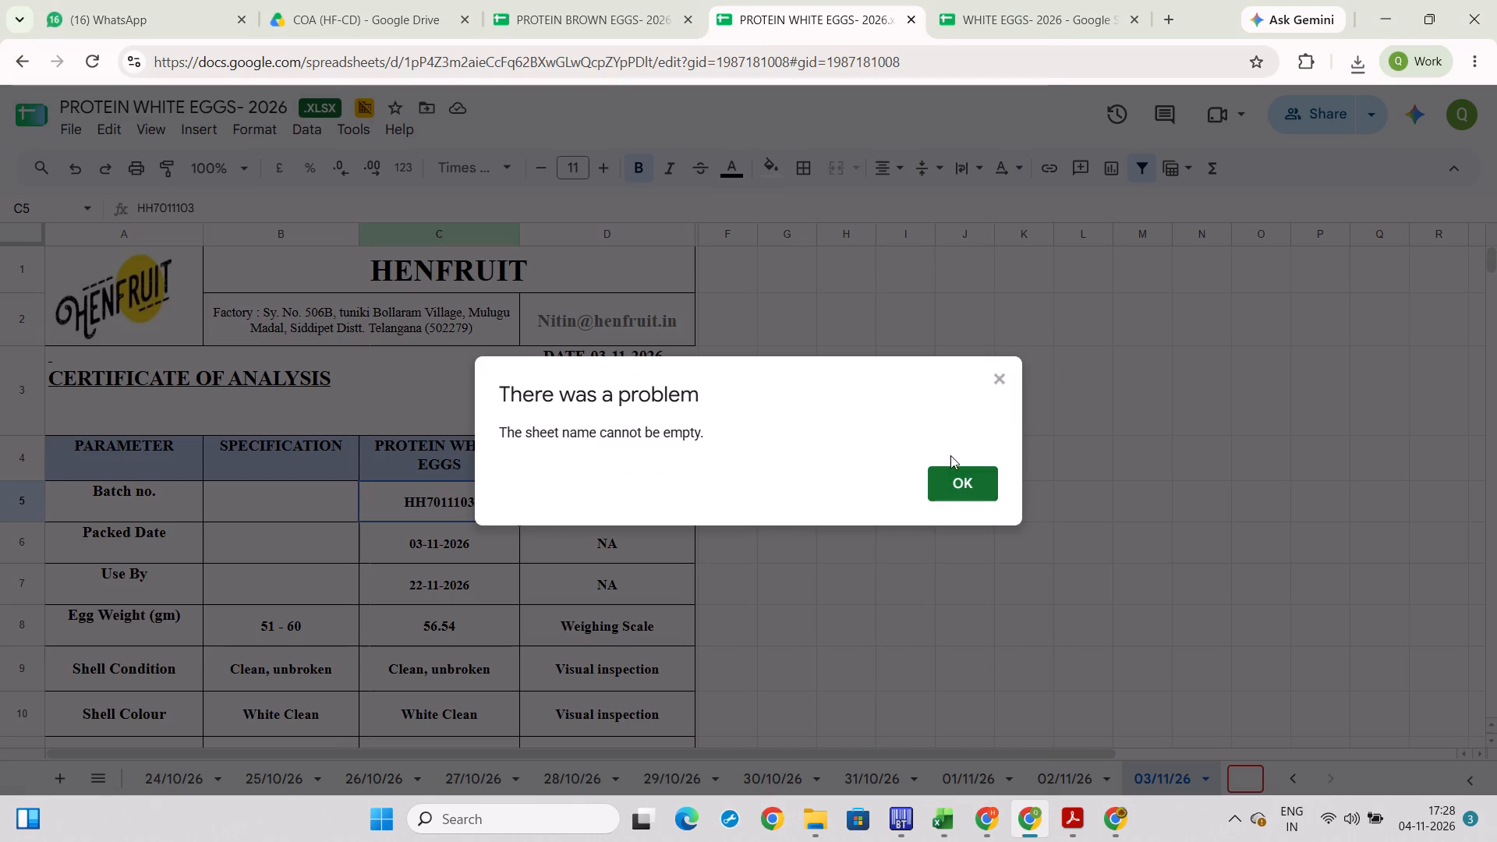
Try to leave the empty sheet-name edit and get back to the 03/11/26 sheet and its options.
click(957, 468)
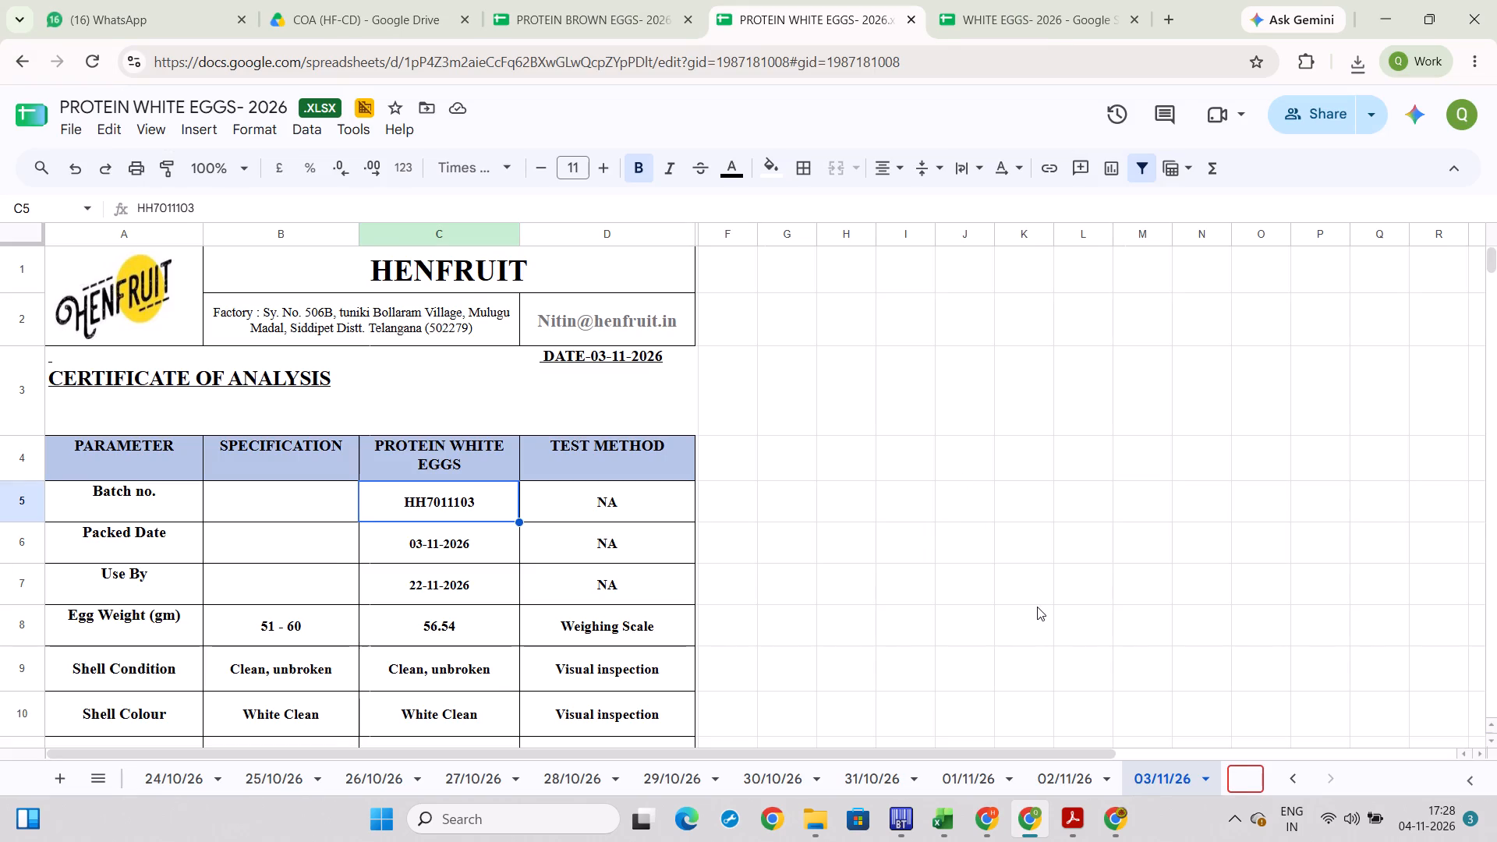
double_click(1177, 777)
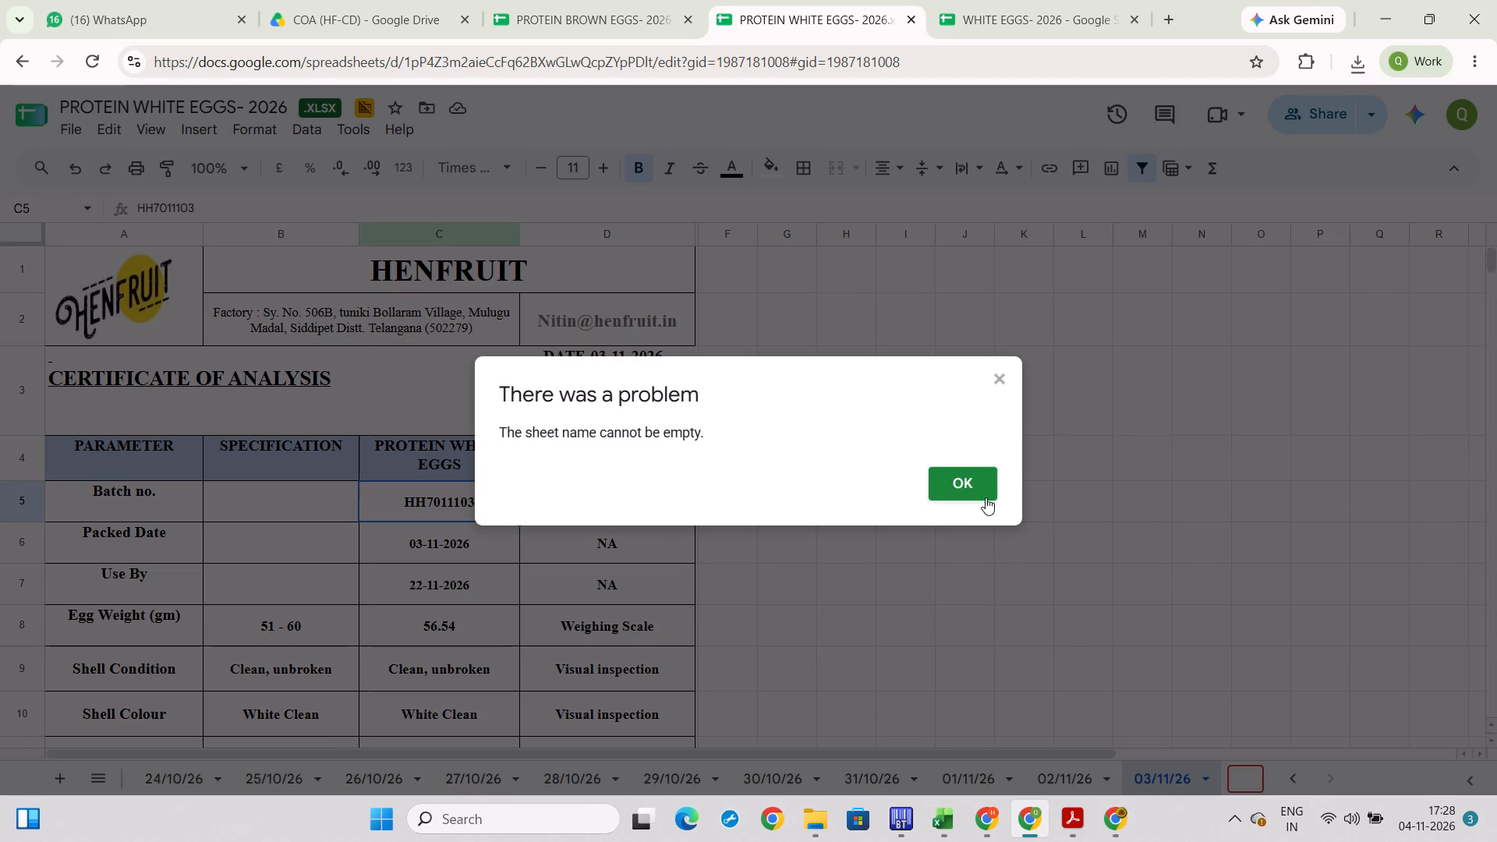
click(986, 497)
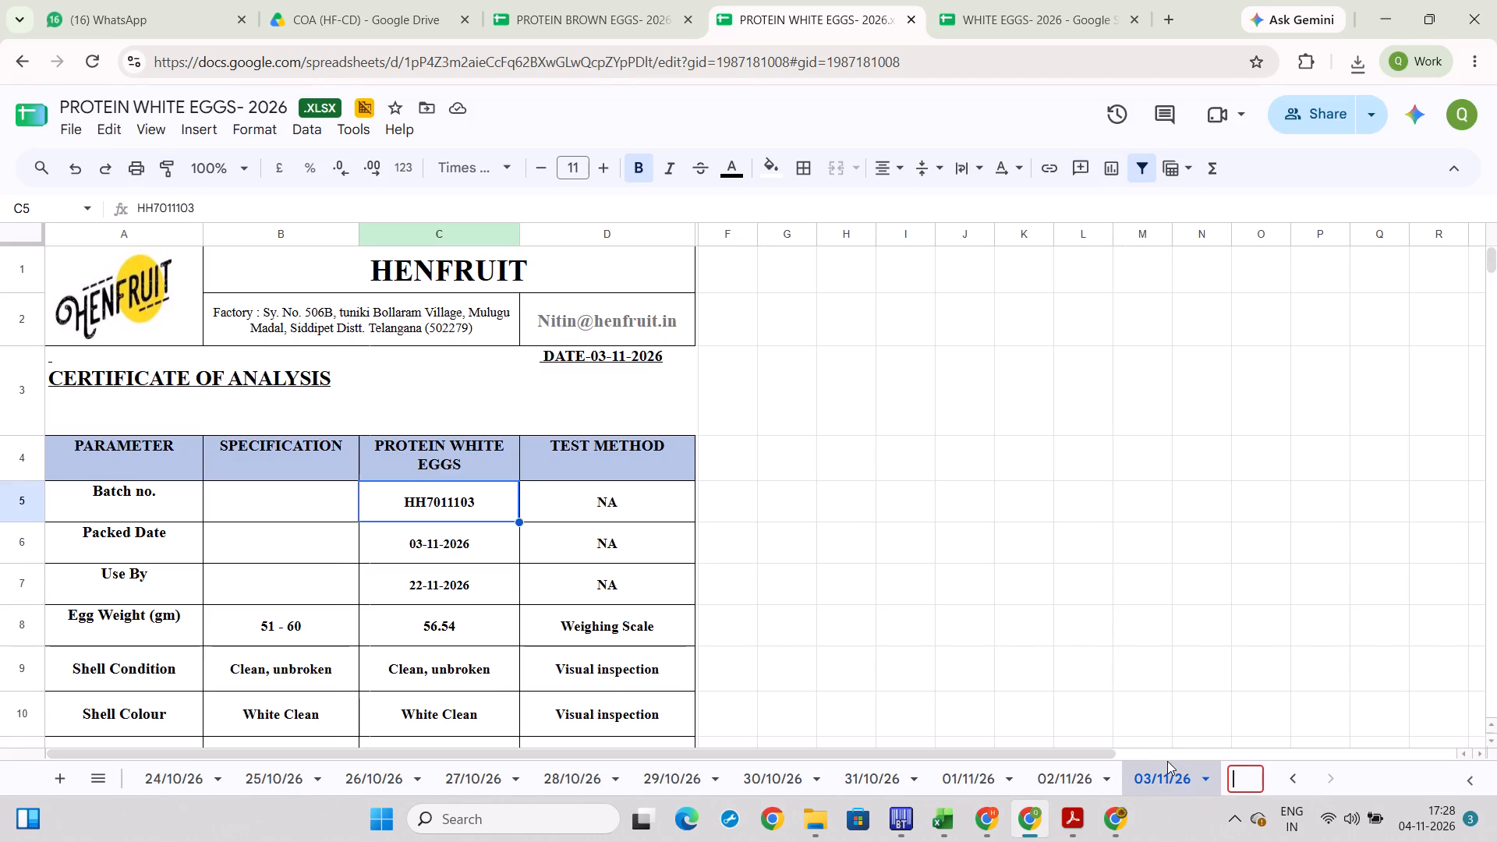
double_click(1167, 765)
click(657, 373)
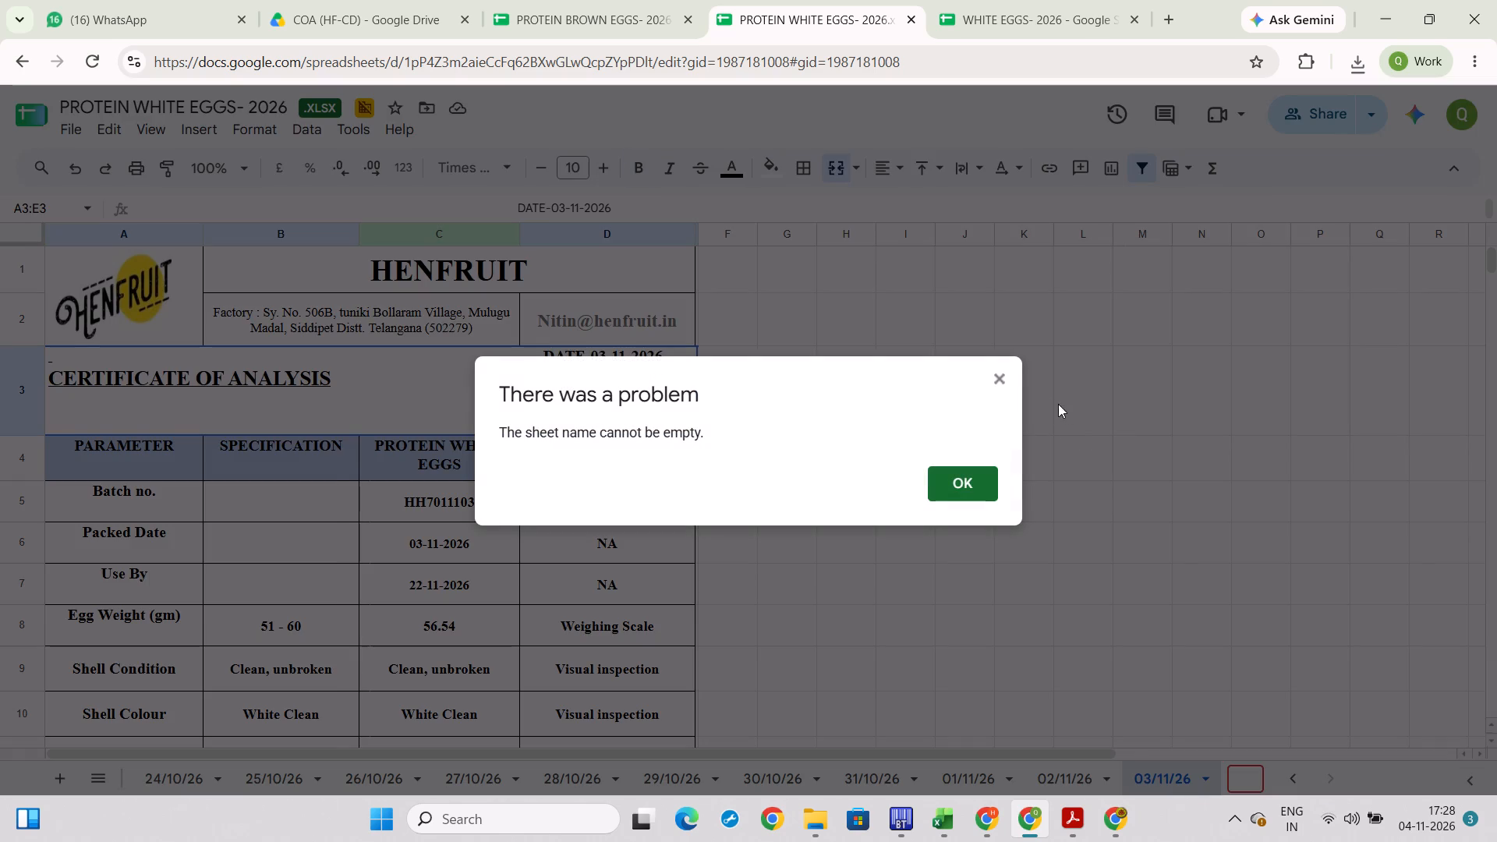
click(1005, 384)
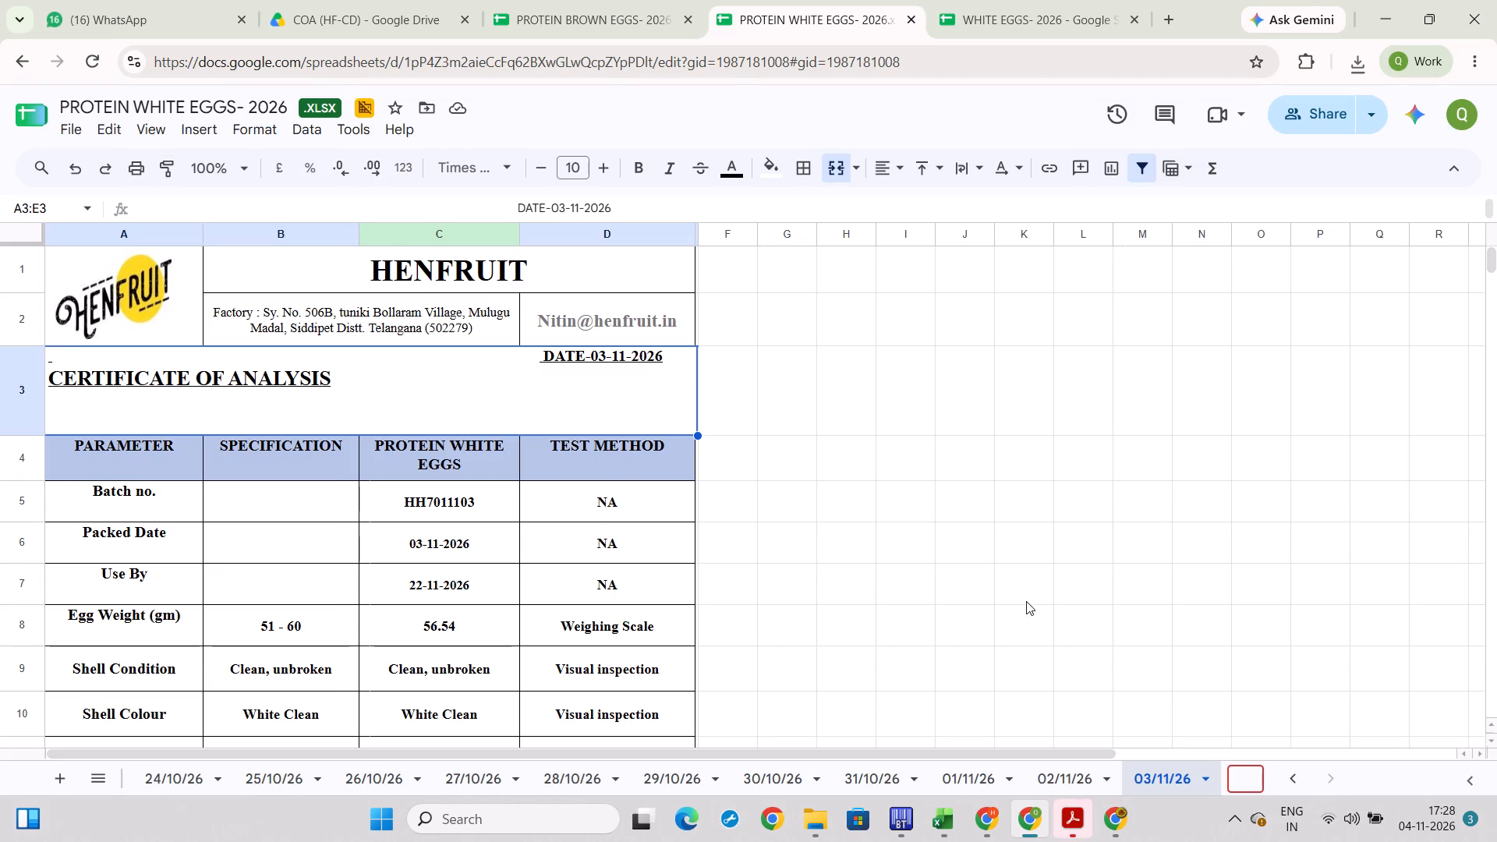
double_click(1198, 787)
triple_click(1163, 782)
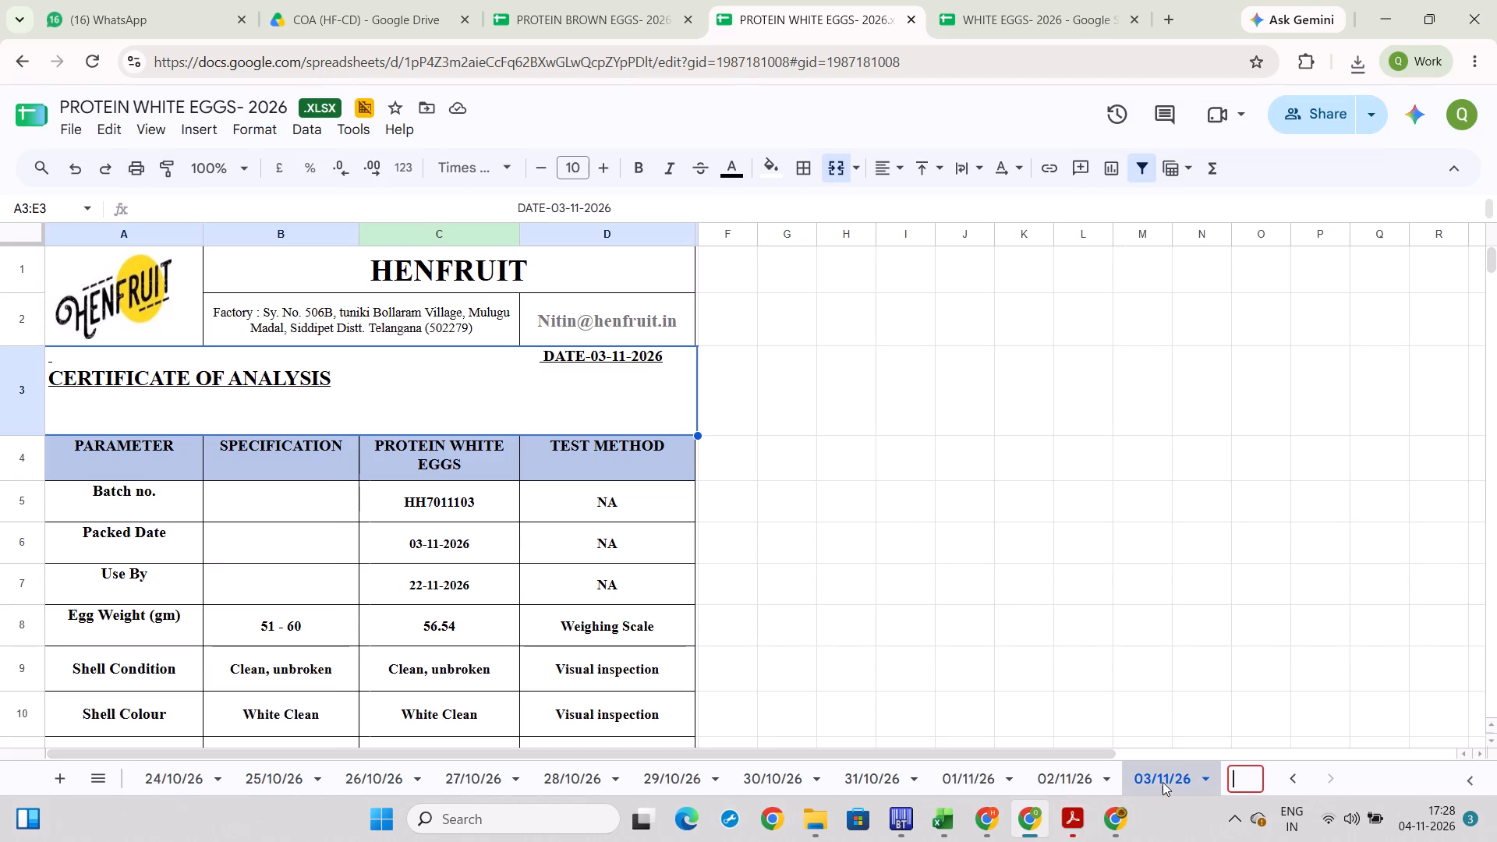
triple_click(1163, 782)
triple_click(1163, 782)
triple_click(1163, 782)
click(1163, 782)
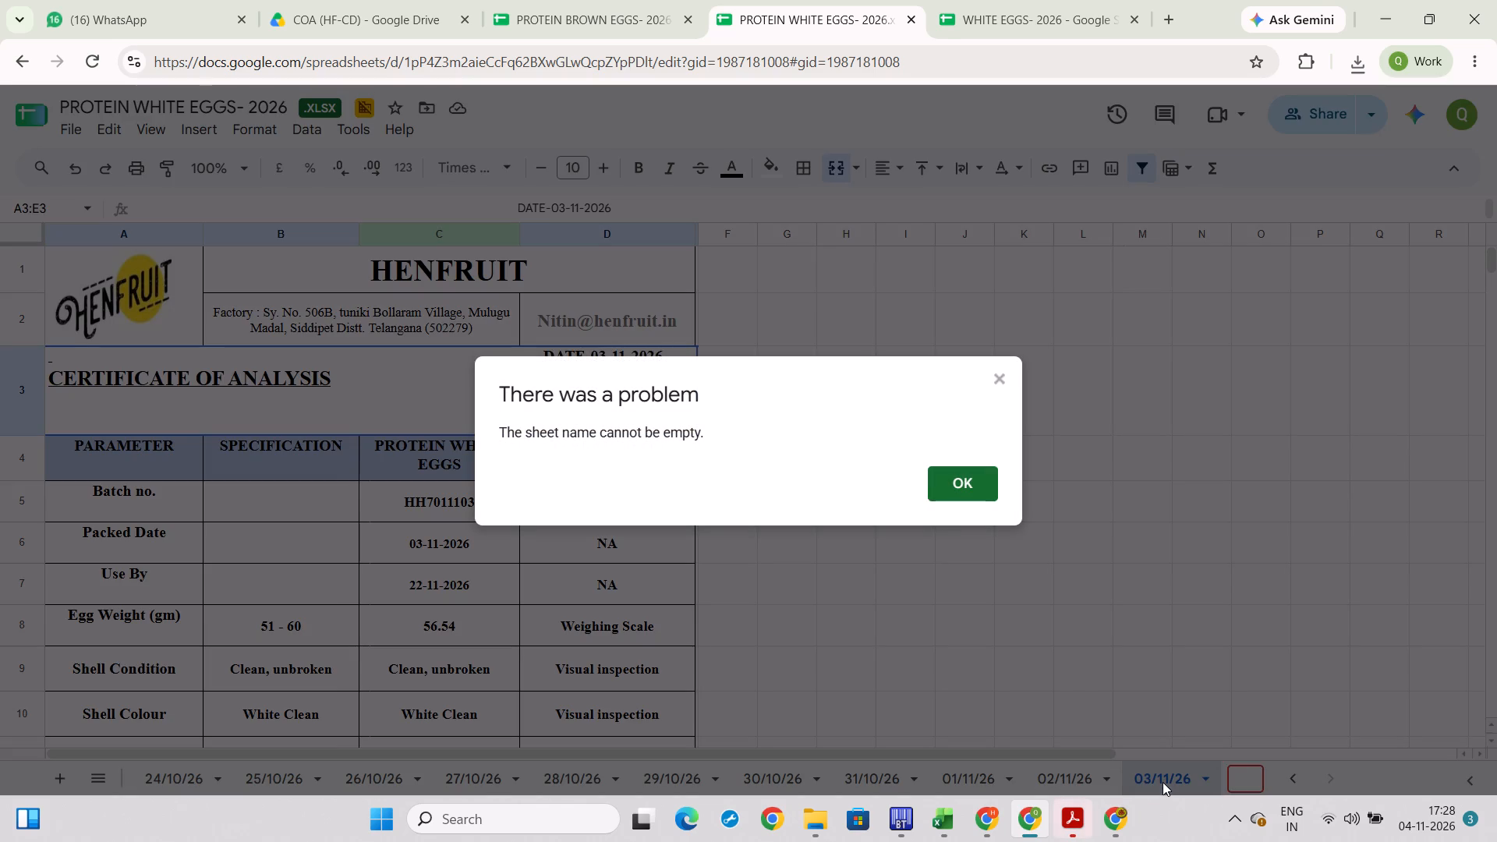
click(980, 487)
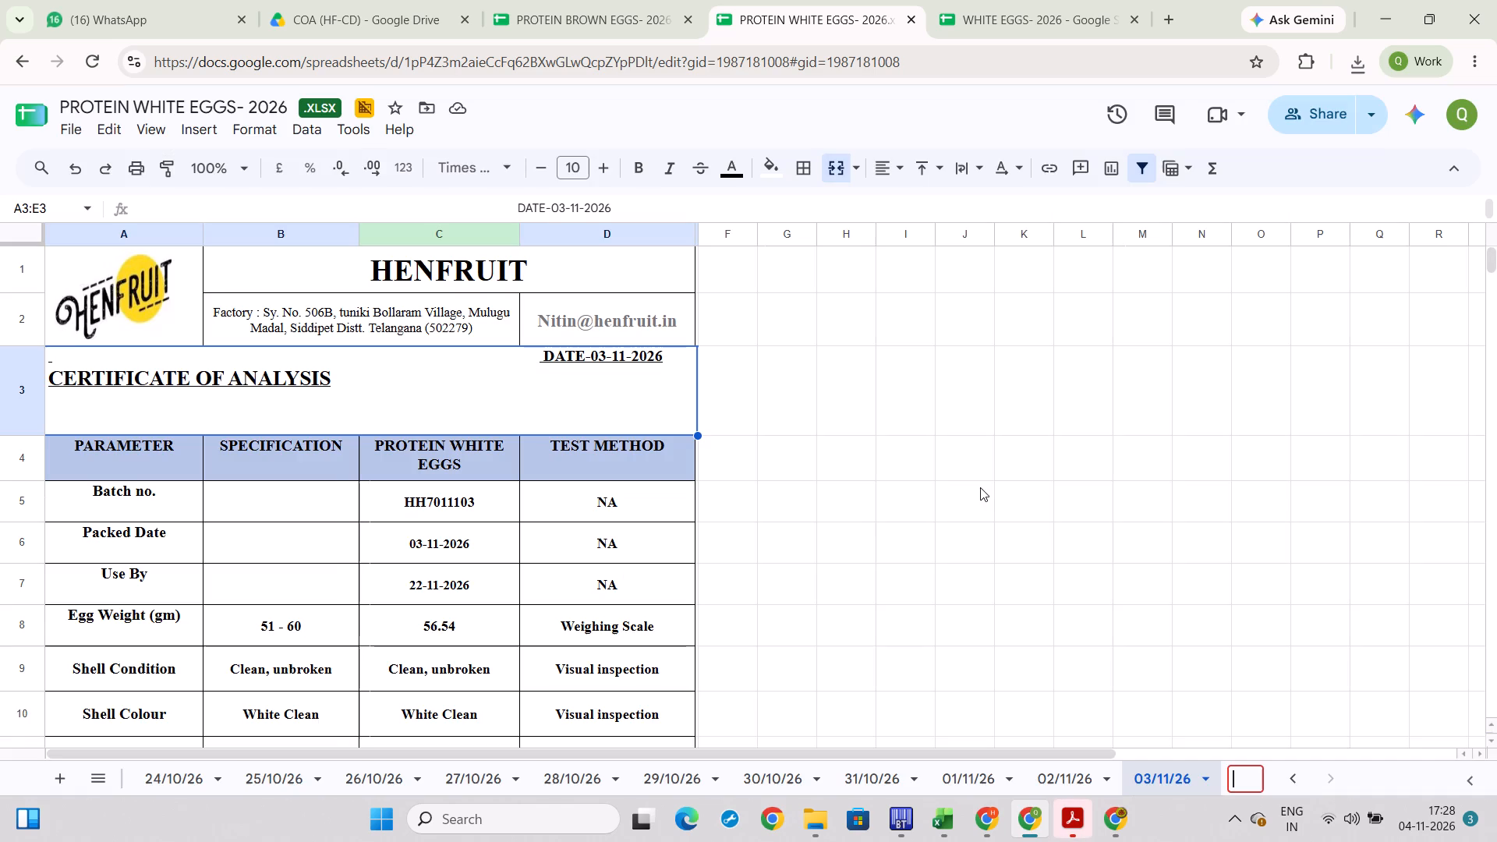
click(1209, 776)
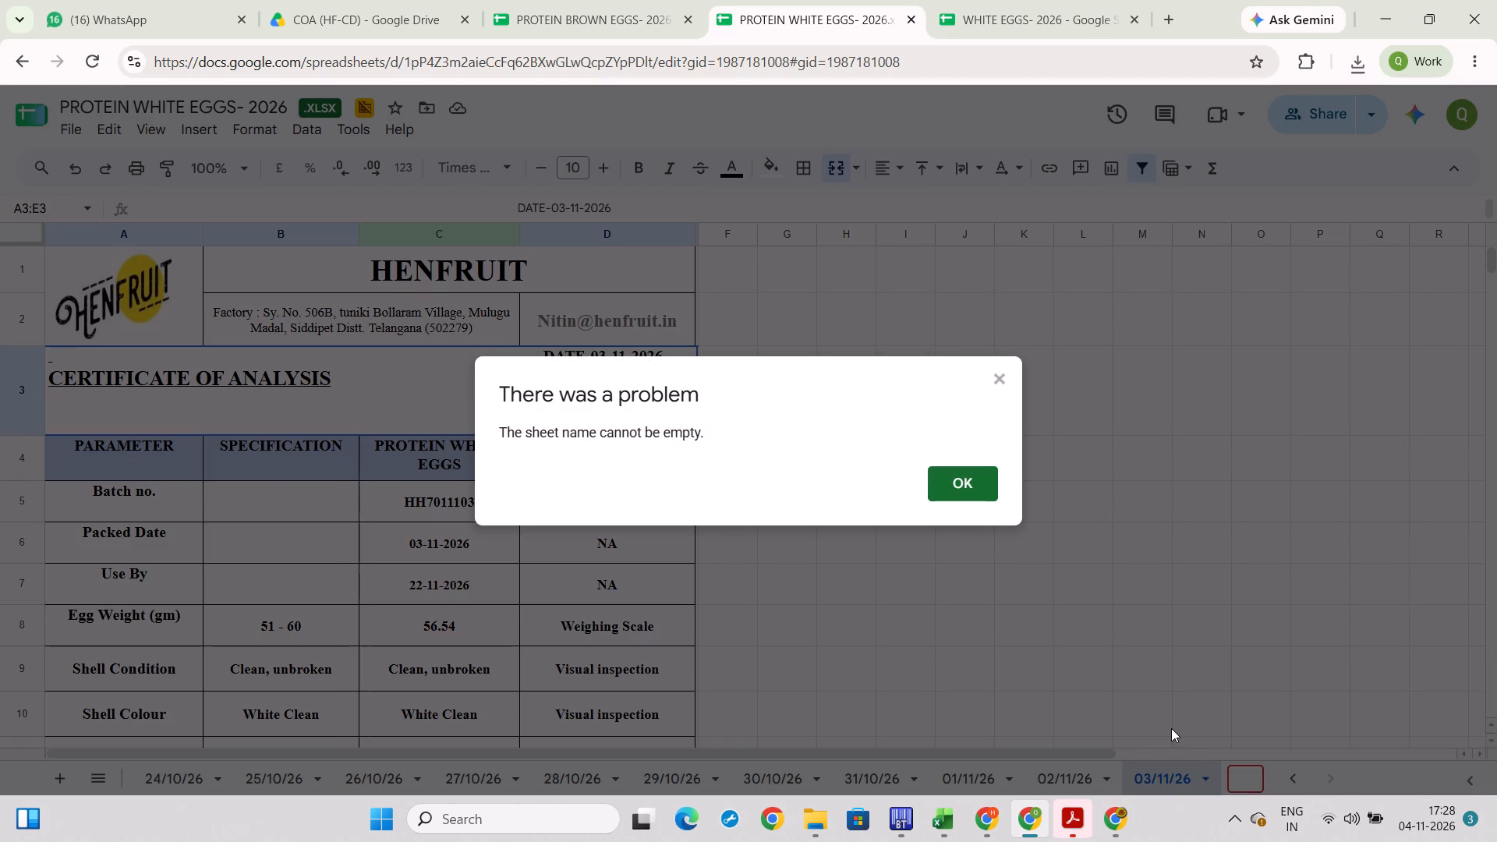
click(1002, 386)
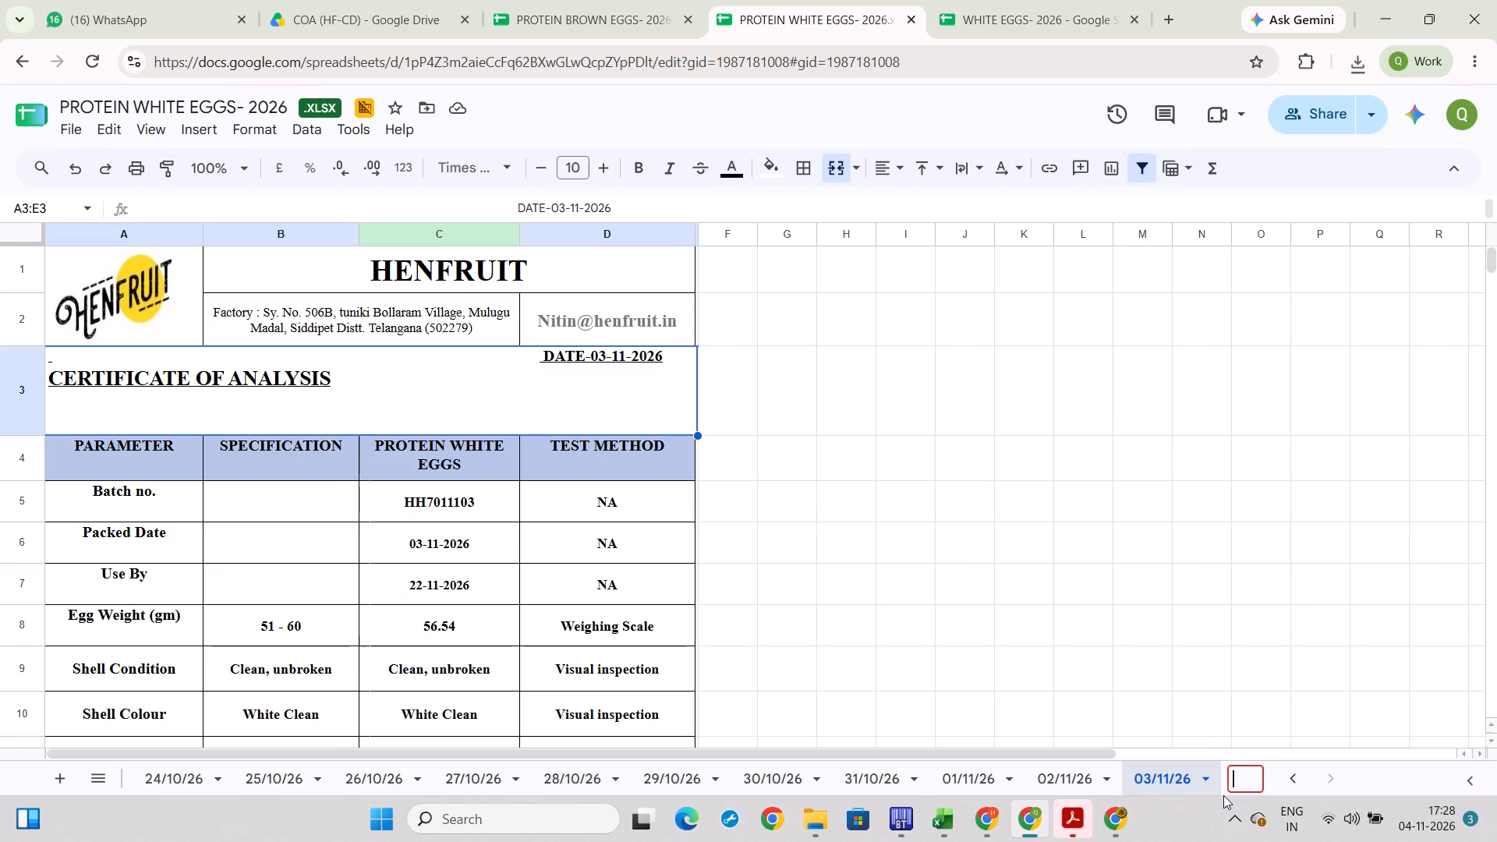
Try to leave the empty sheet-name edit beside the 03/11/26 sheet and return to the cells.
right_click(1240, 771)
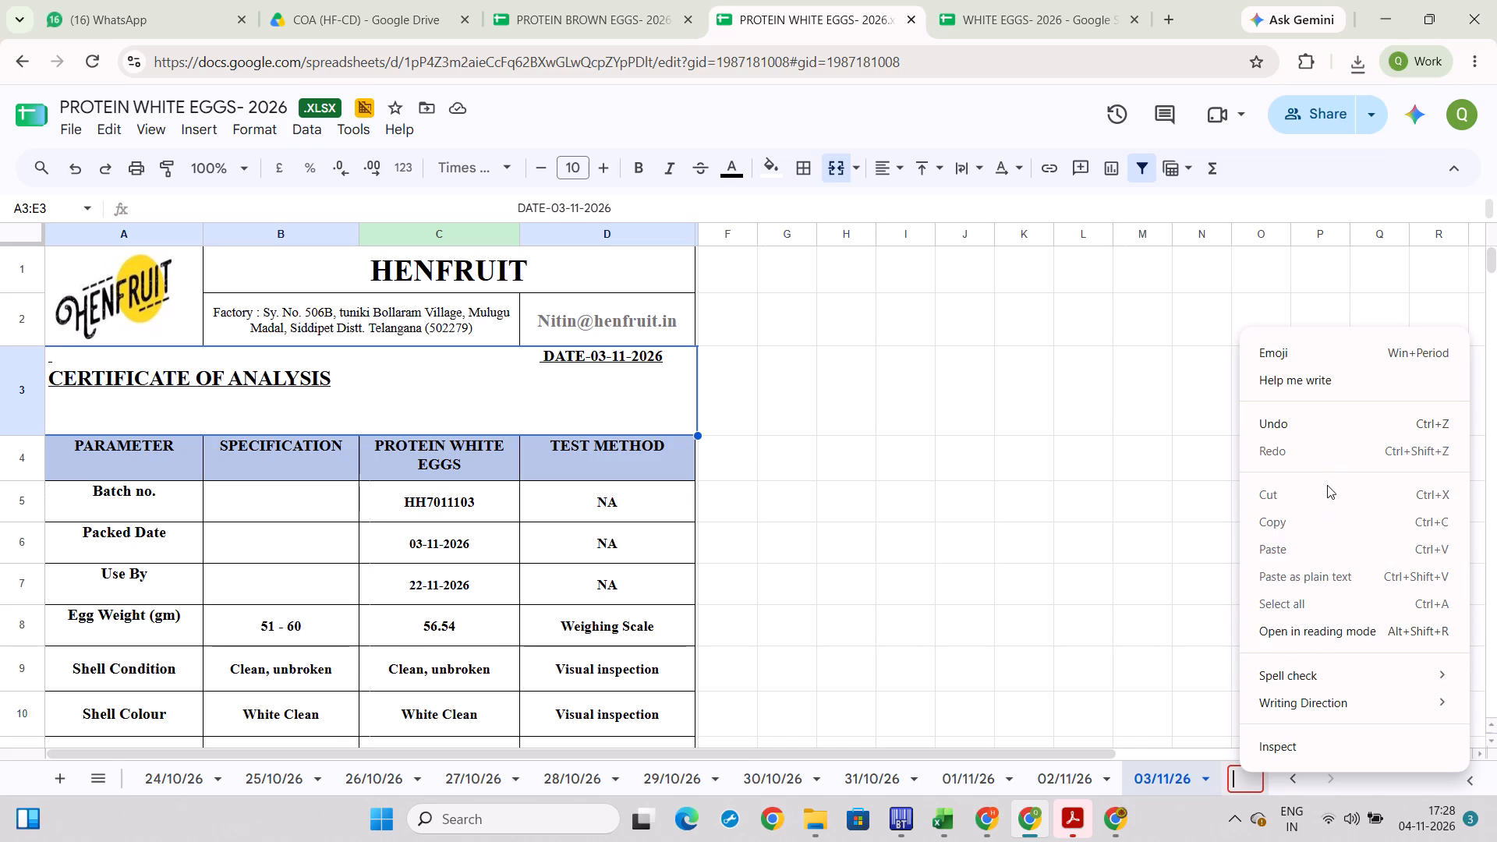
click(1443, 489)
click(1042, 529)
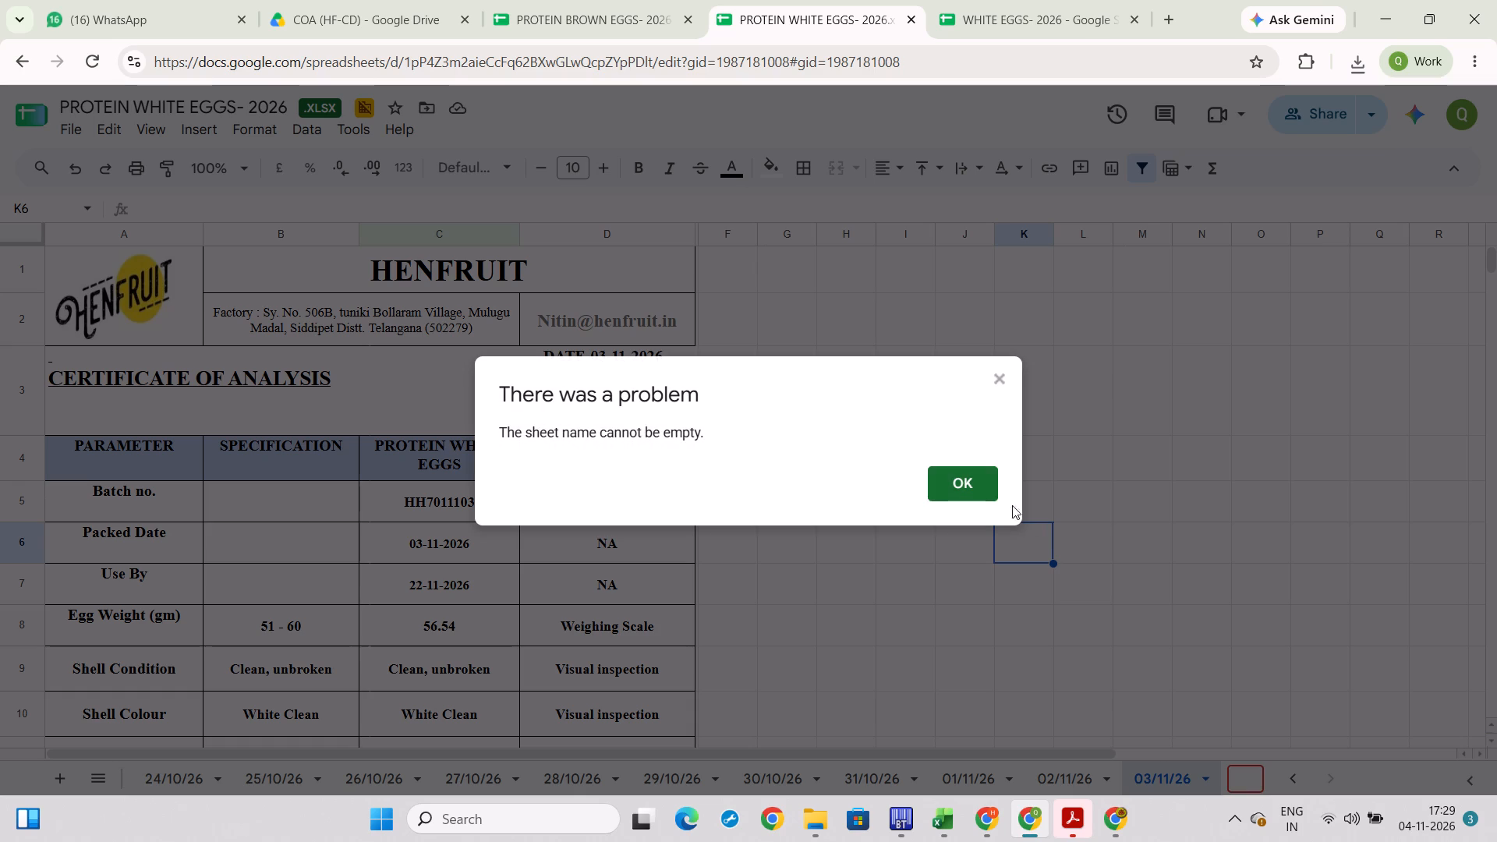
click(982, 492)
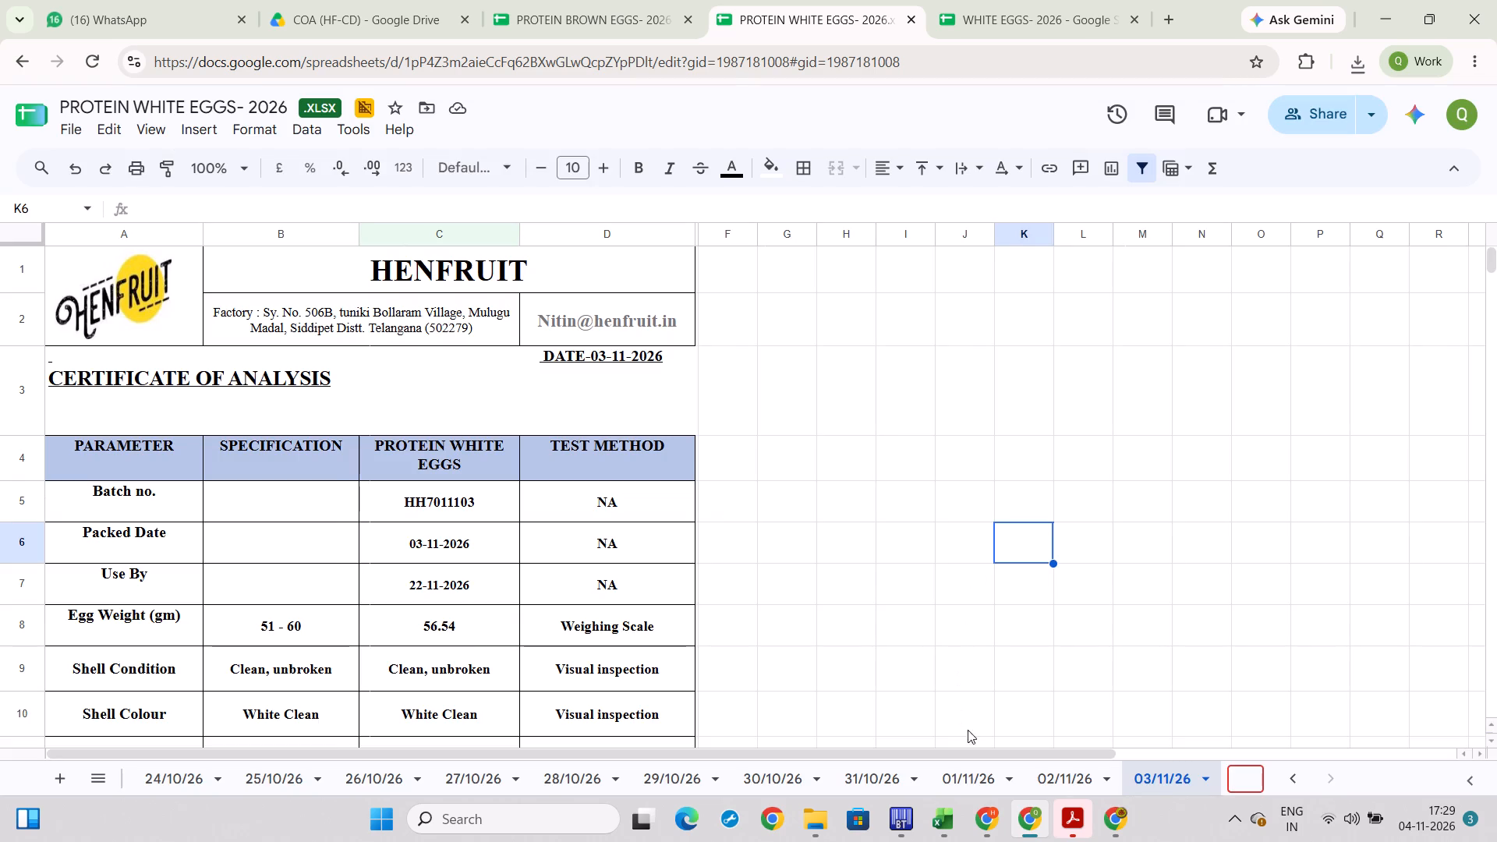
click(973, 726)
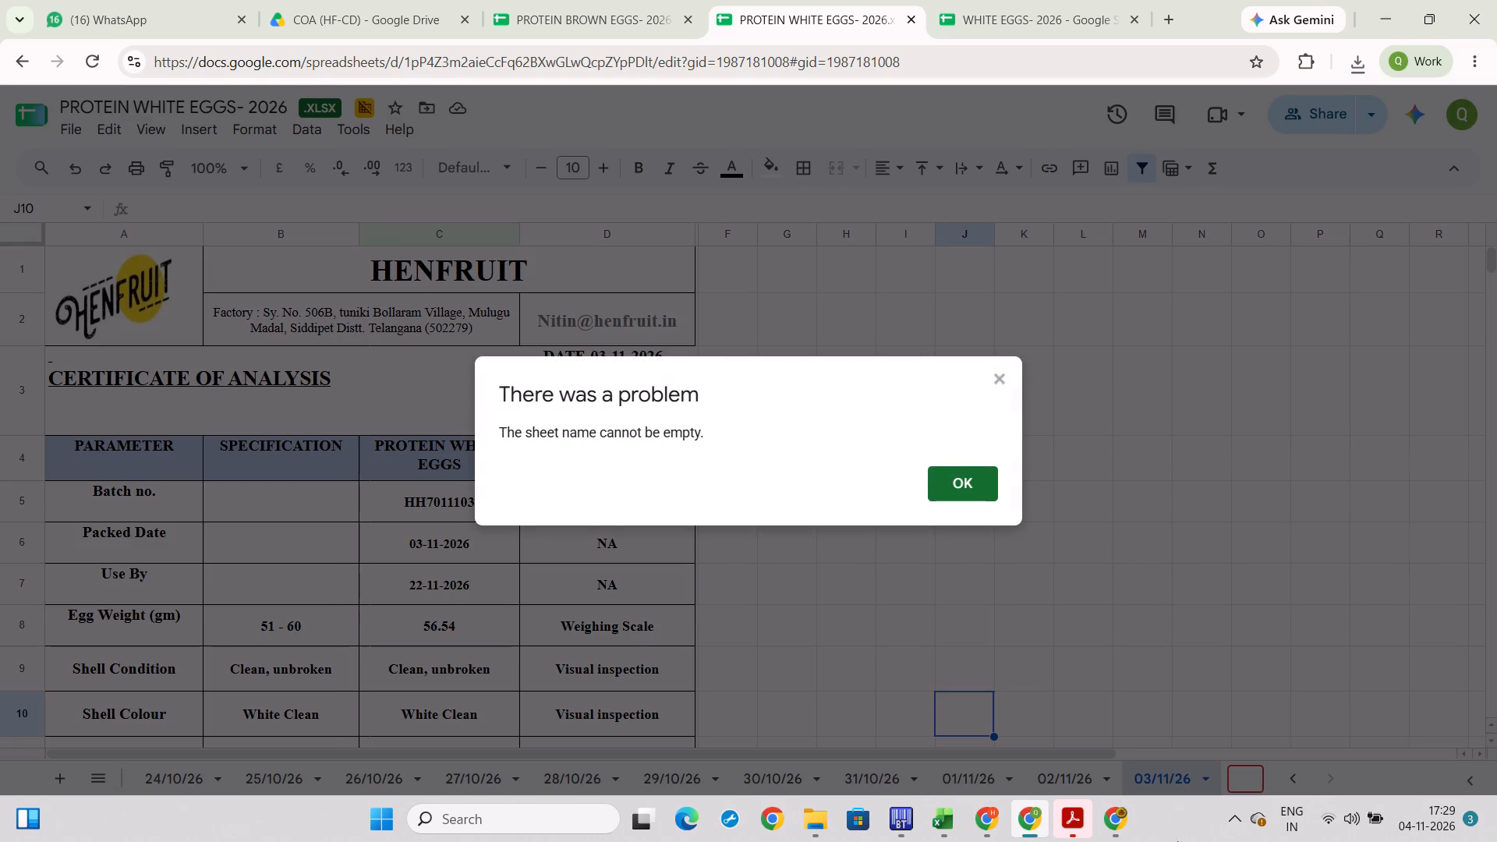
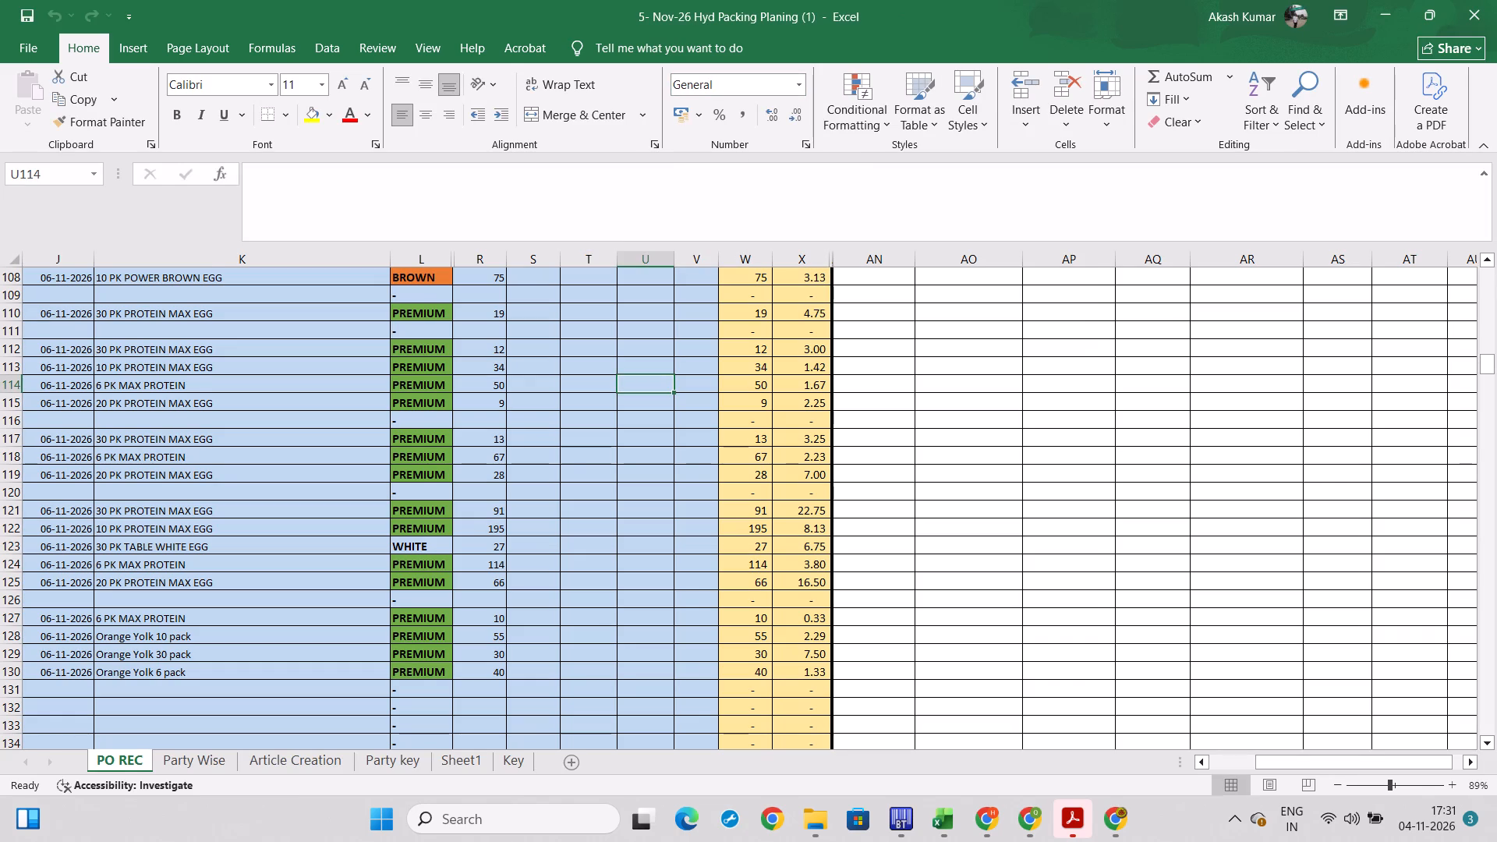
Print only the PO REC order table from Purchase Order Number to To Dispatch Boxes, rows 1 to 130, on the Brother DCP-T520W printer.
scroll(590, 377, down, 3)
scroll(590, 377, up, 2)
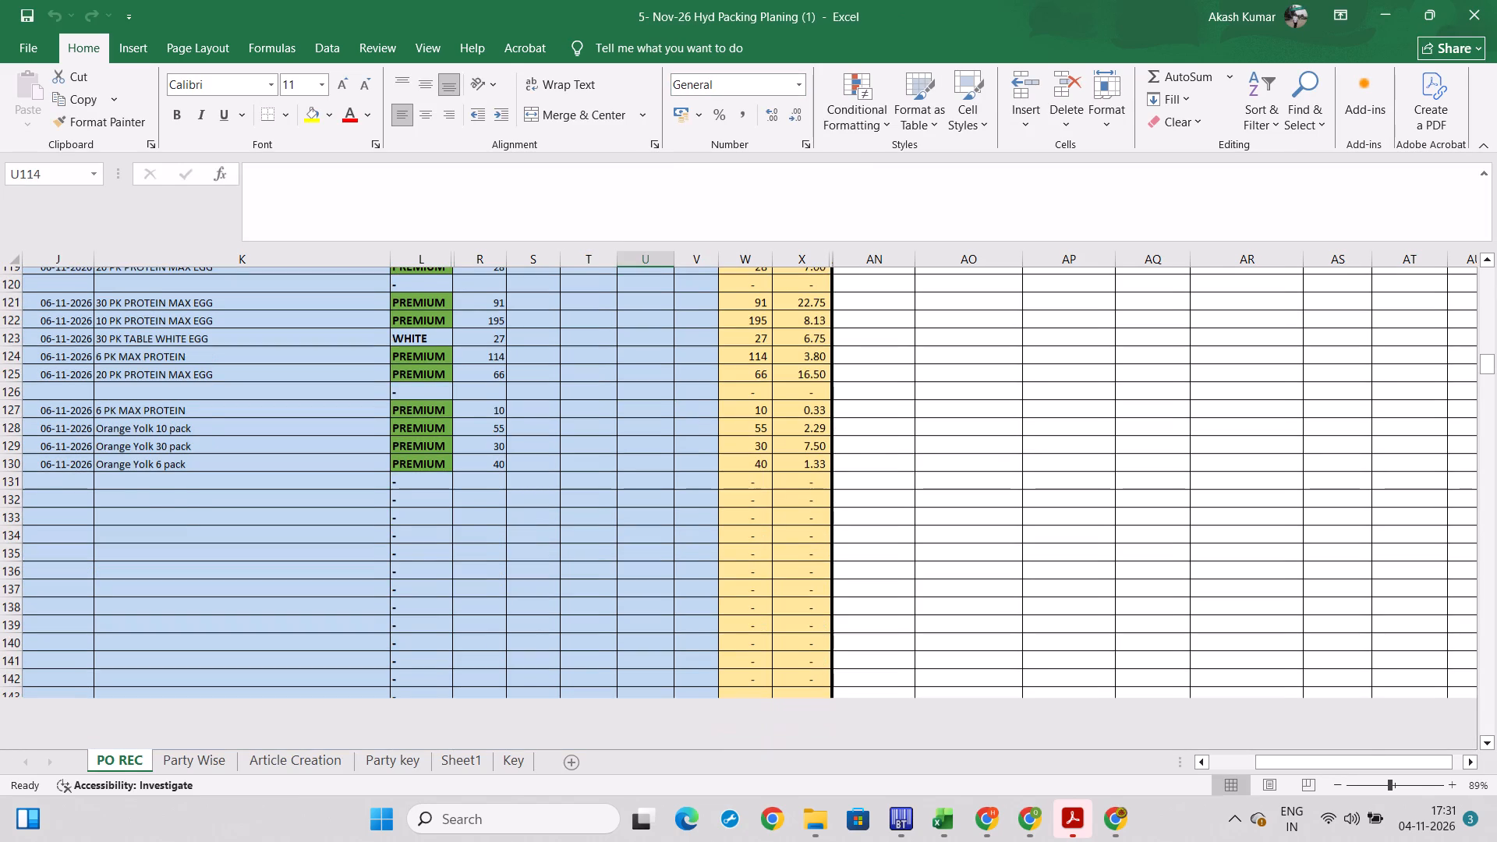
scroll(578, 388, up, 11)
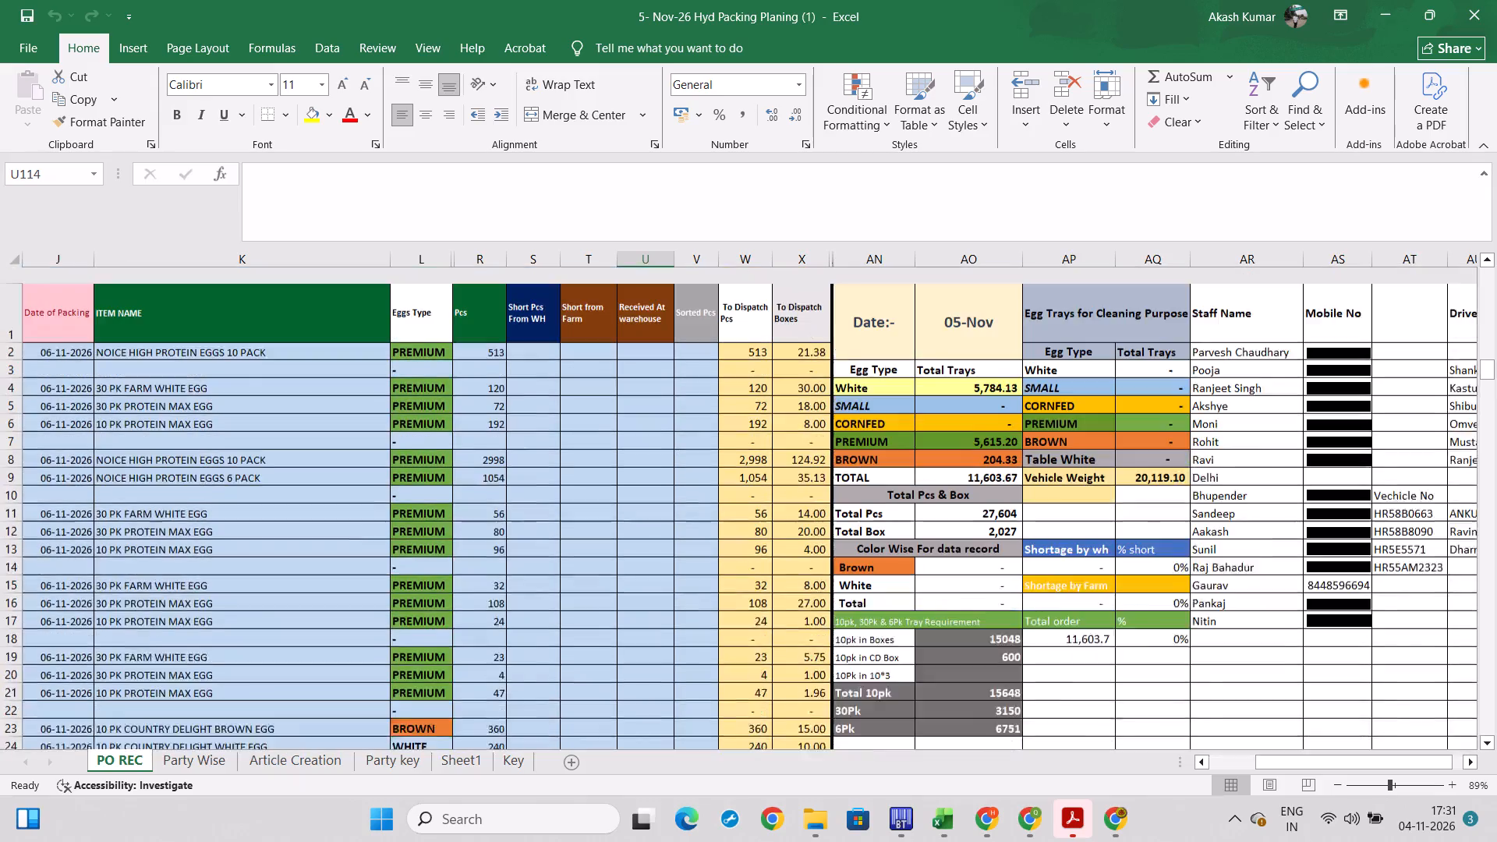
scroll(578, 388, right, 5)
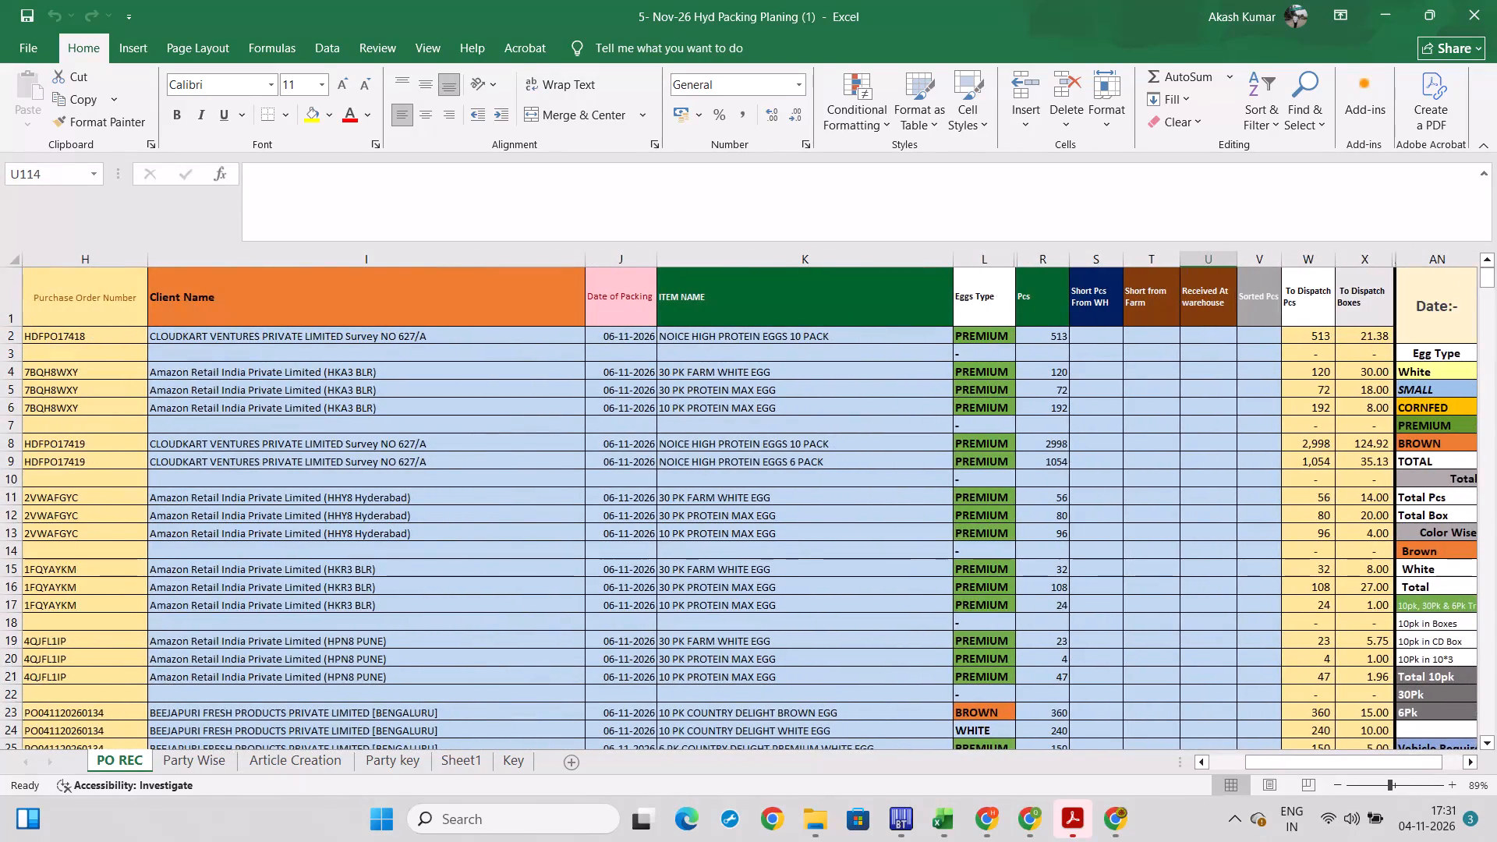
click(104, 310)
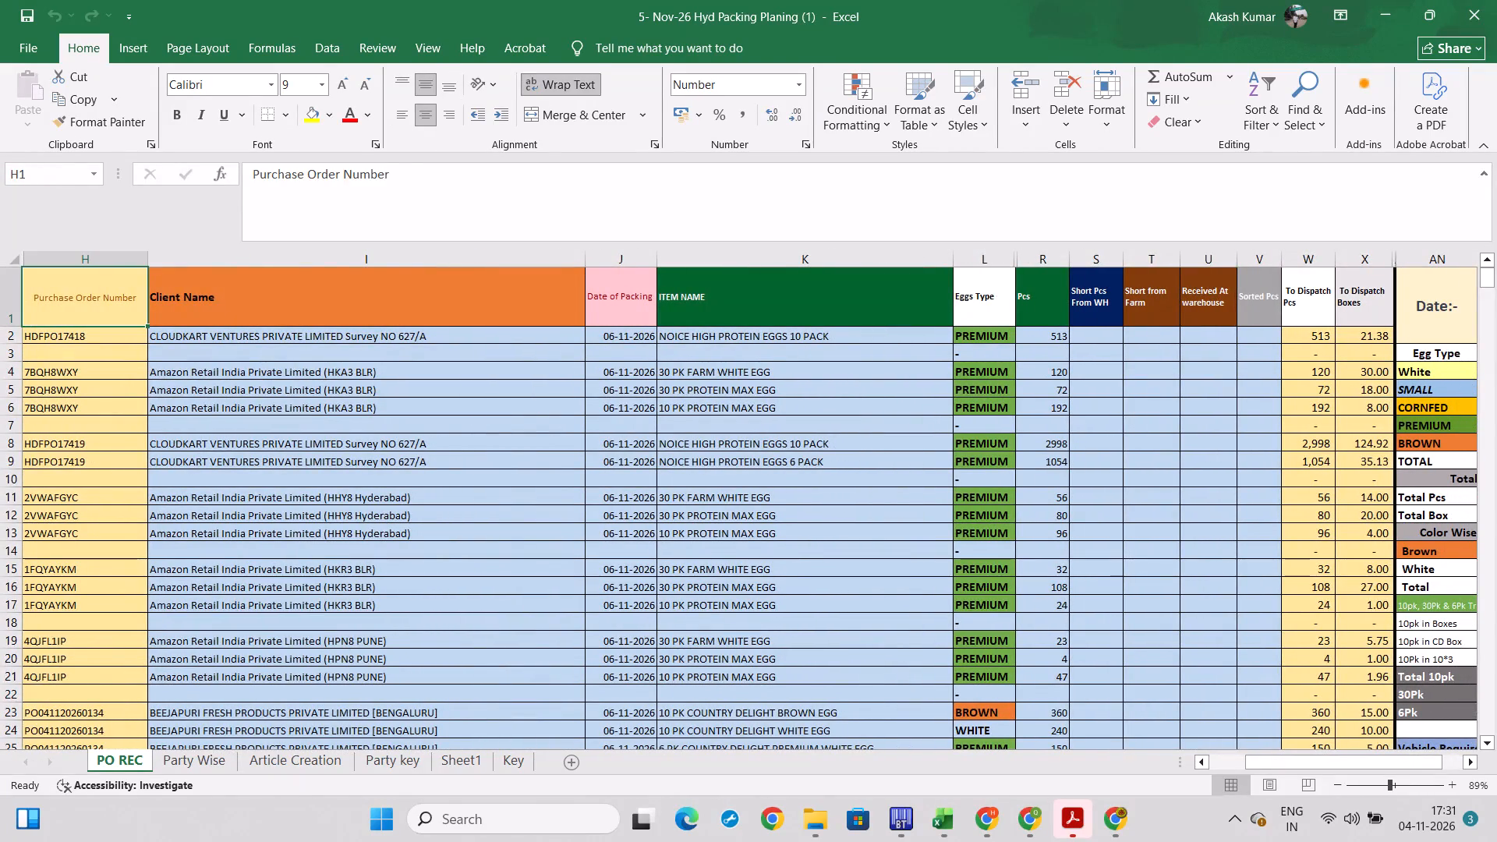
key(shift+Right)
key(shift+Right)
key(shift+Right)
key(shift+Right)
key(shift+Right)
key(shift+Right)
key(shift+Right)
key(shift+Right)
key(shift+Right)
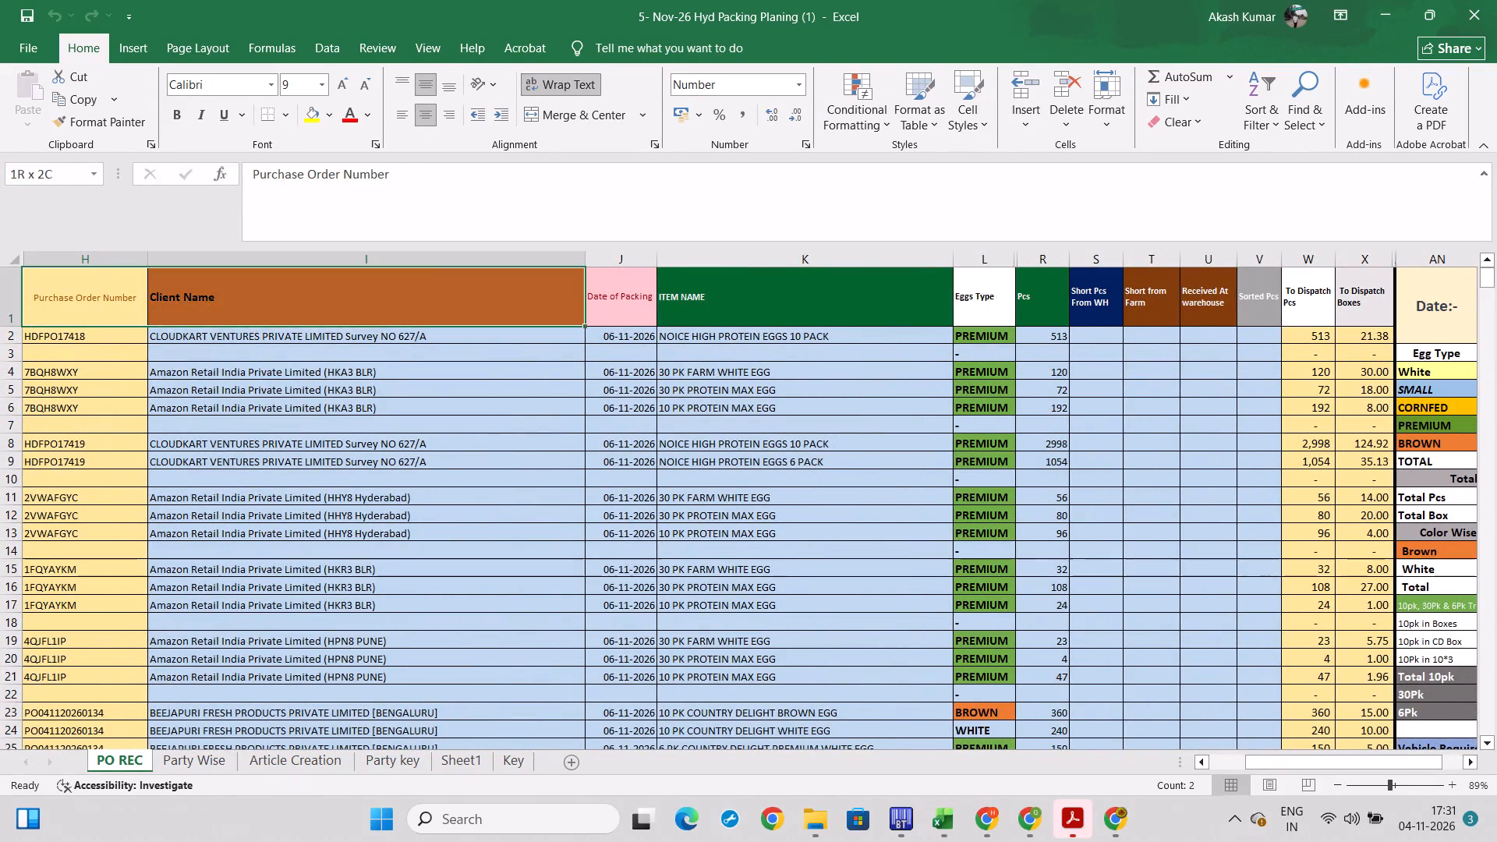
key(shift+Right)
key(shift+Right)
key(shift+Down)
key(shift+Down)
key(shift+Down)
key(shift+Down)
key(shift+Down)
key(shift+Down)
key(shift+Down)
key(shift+Down)
key(shift+Down)
key(shift+Down)
key(shift+Down)
key(shift+Down)
key(shift+Down)
key(shift+Down)
key(shift+Down)
key(shift+Down)
key(shift+Down)
key(shift+Down)
key(shift+Down)
key(shift+Down)
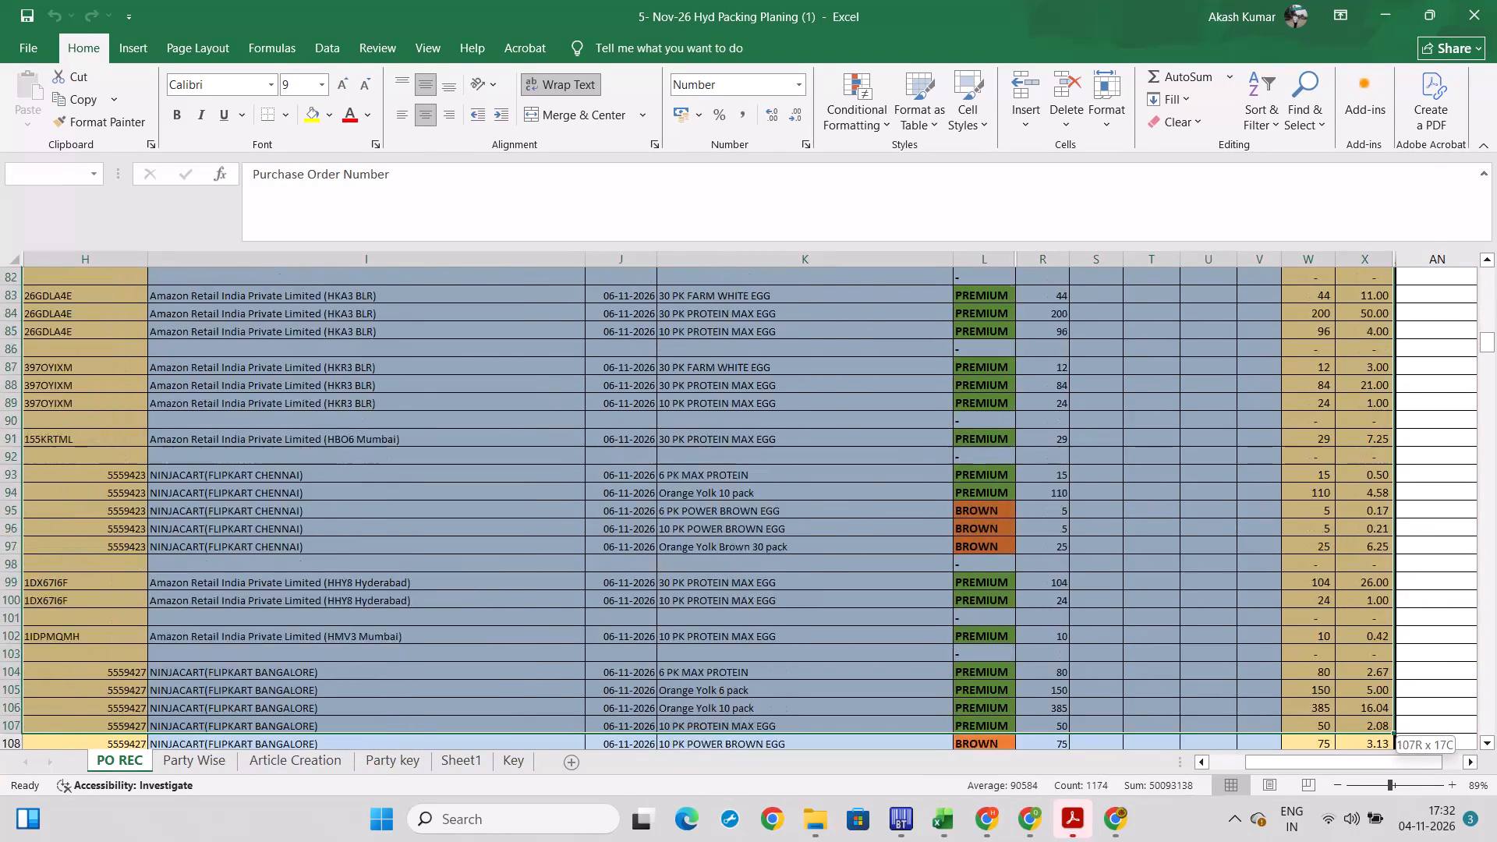
key(shift+Down)
key(shift+Up)
key(shift+Up)
key(shift+Up)
key(shift+Up)
key(shift+Up)
key(shift+Up)
key(shift+Up)
key(shift+Up)
key(shift+Up)
key(shift+Up)
key(shift+Up)
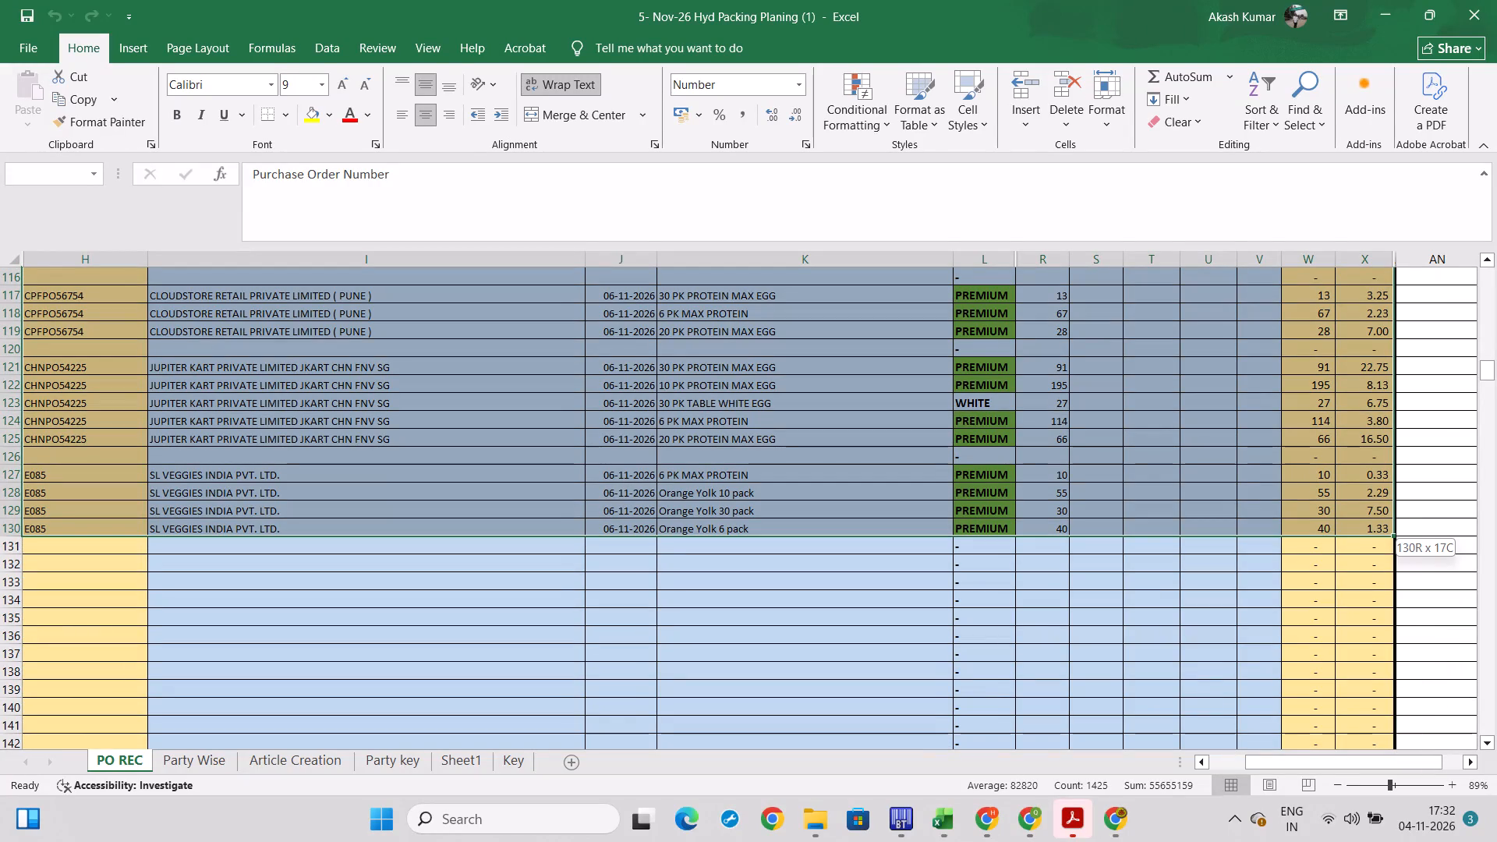
key(ctrl+p)
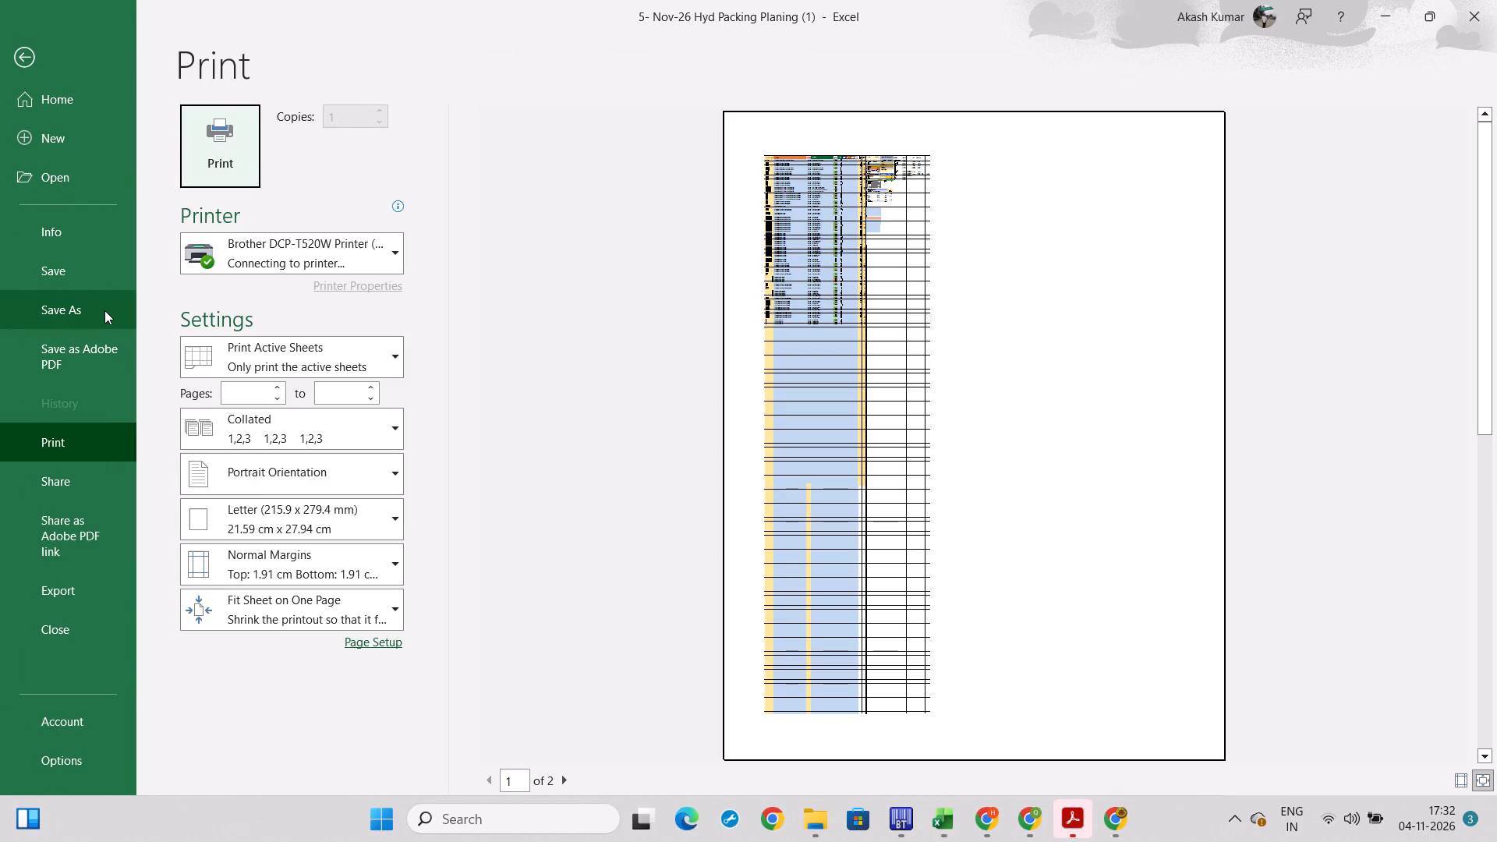
click(319, 354)
click(327, 490)
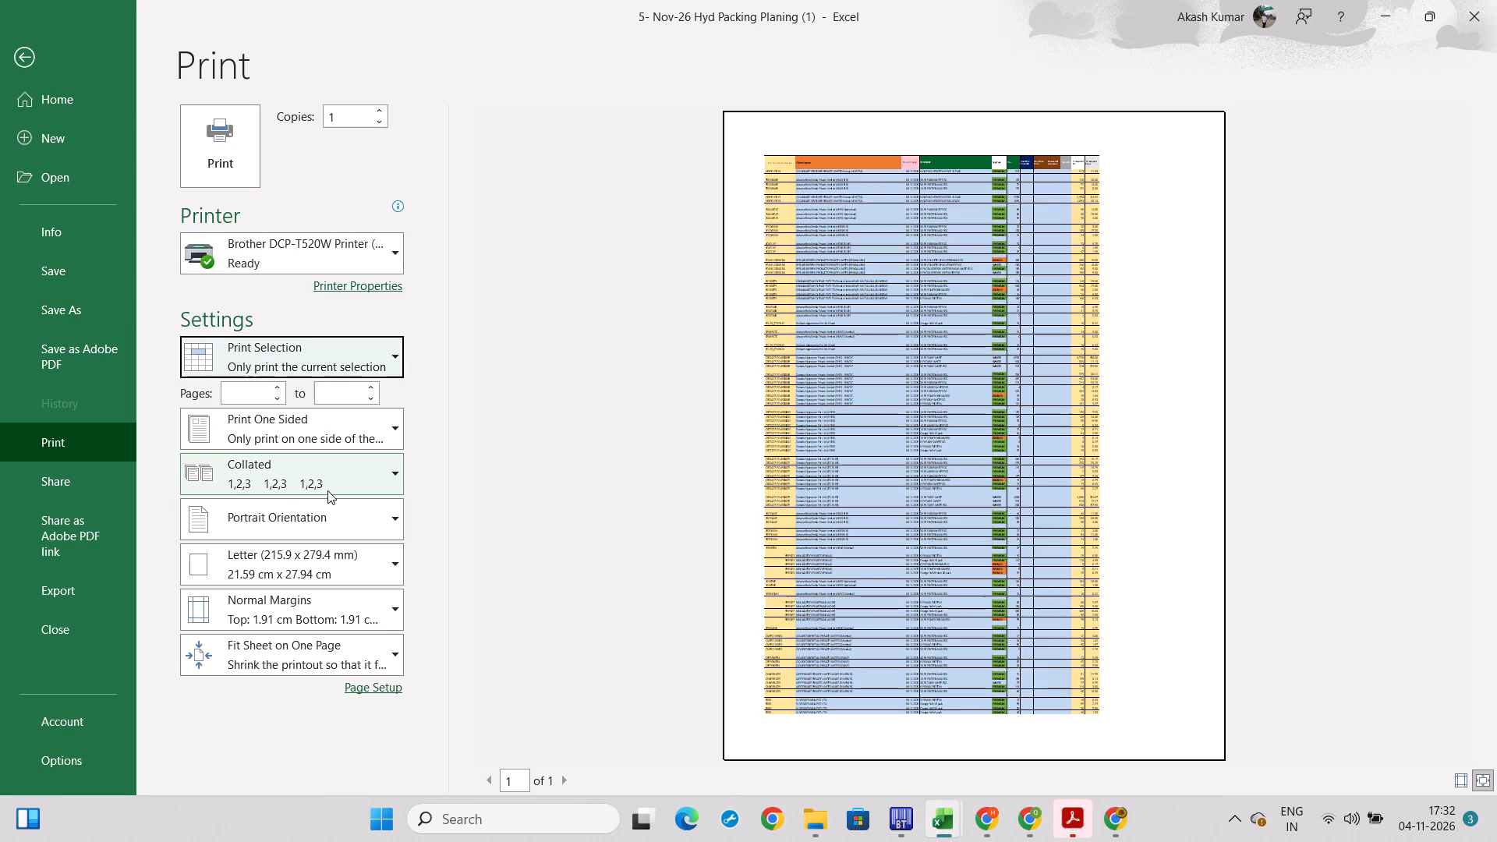
click(211, 144)
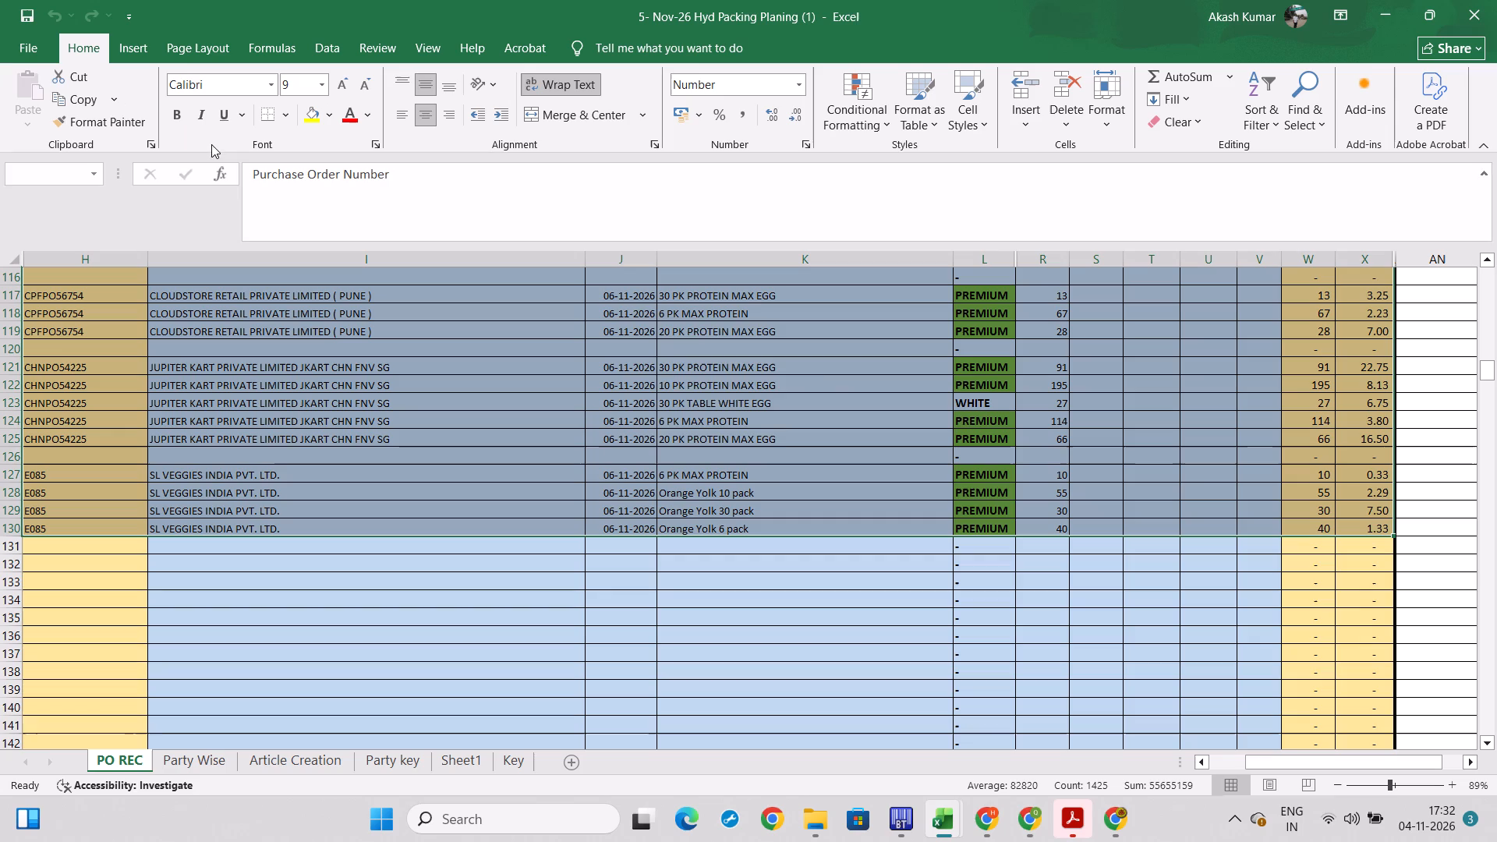
Print one more copy of the same selected PO REC order table.
key(ctrl+p)
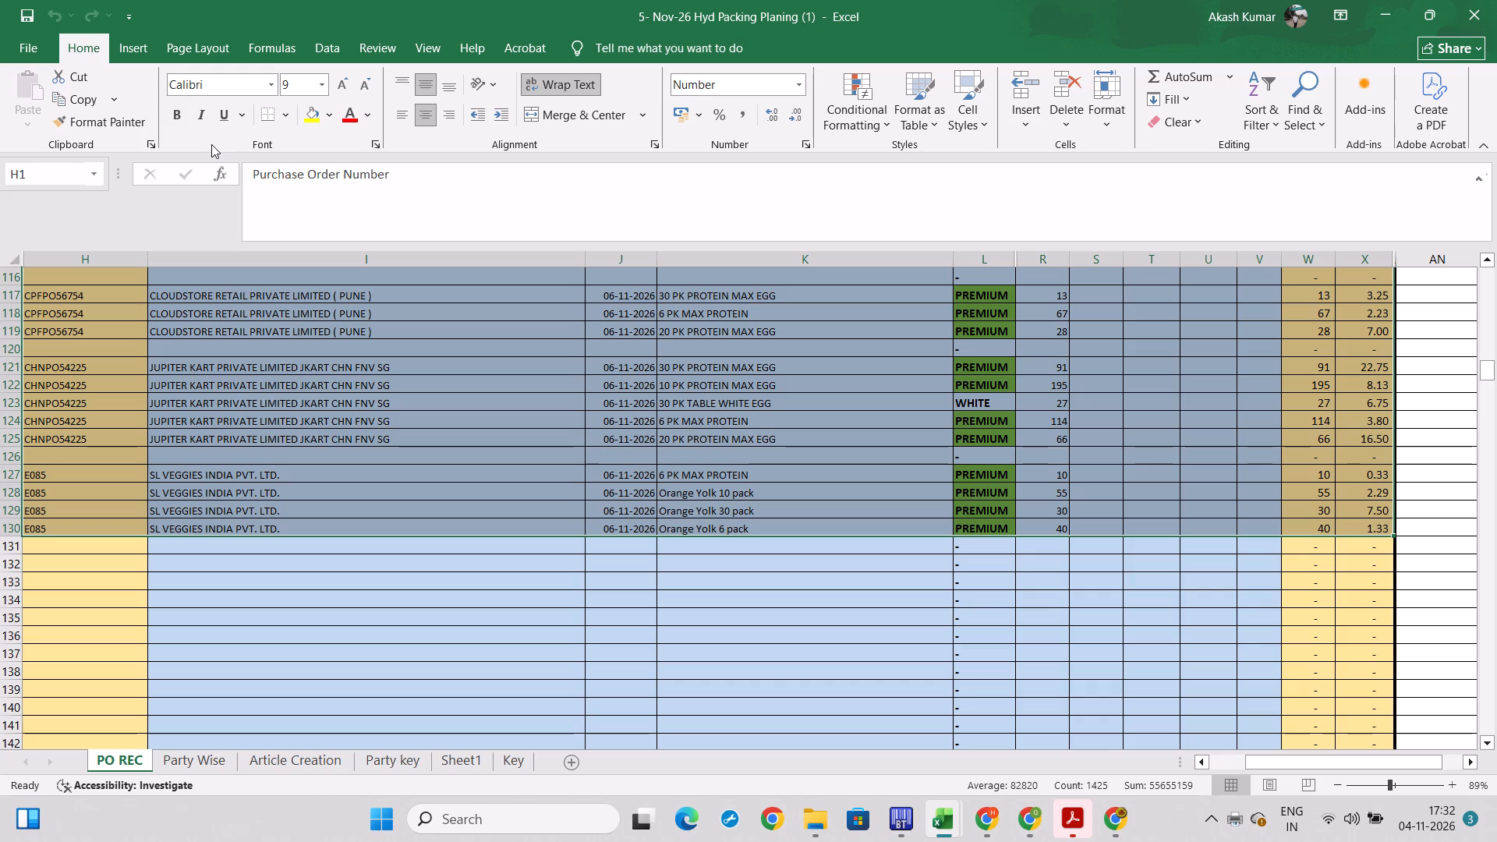
key(ctrl+p)
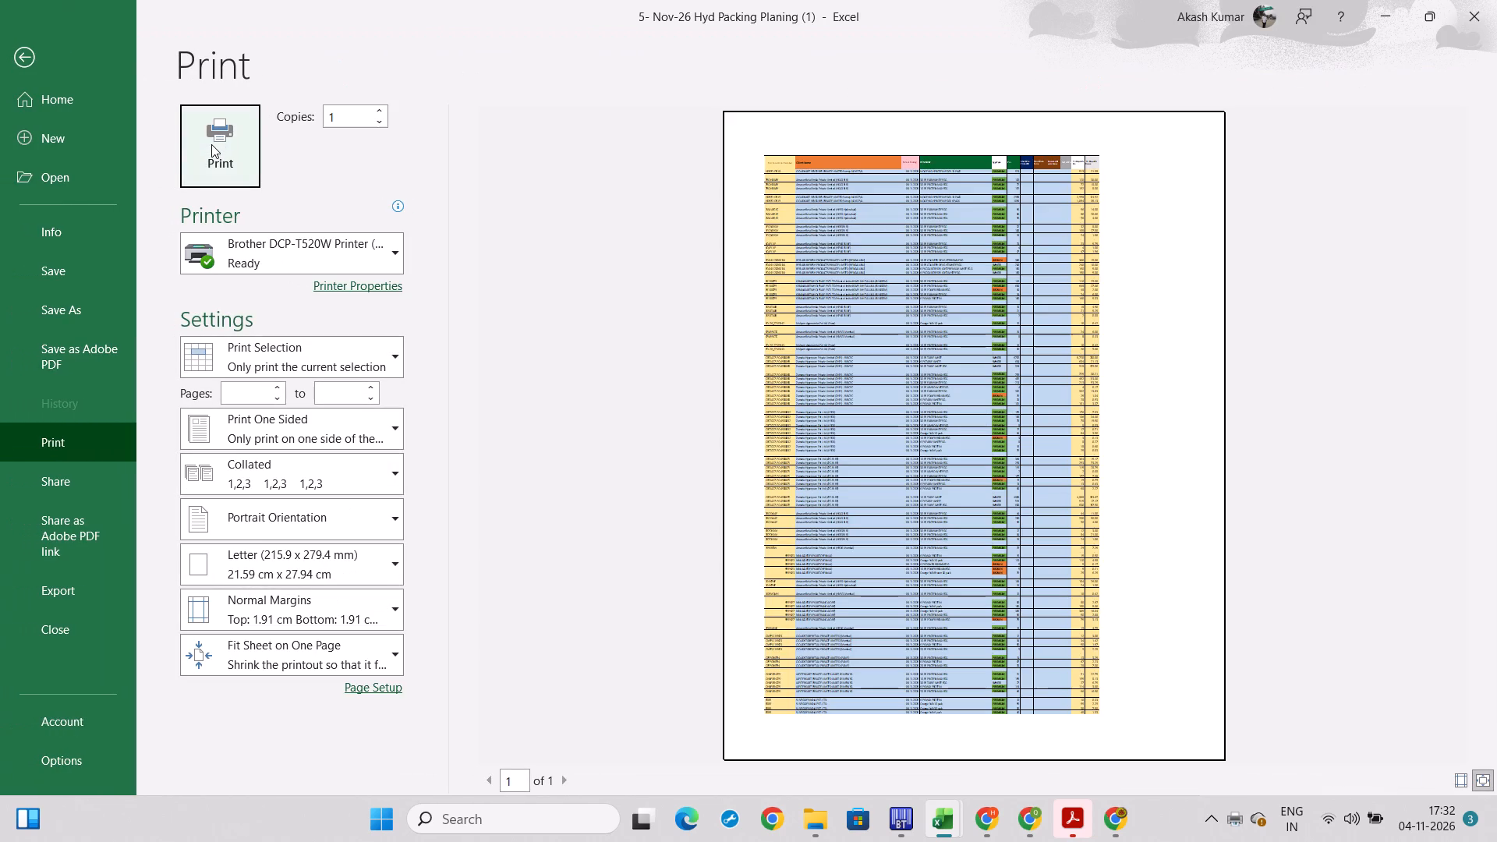
click(211, 144)
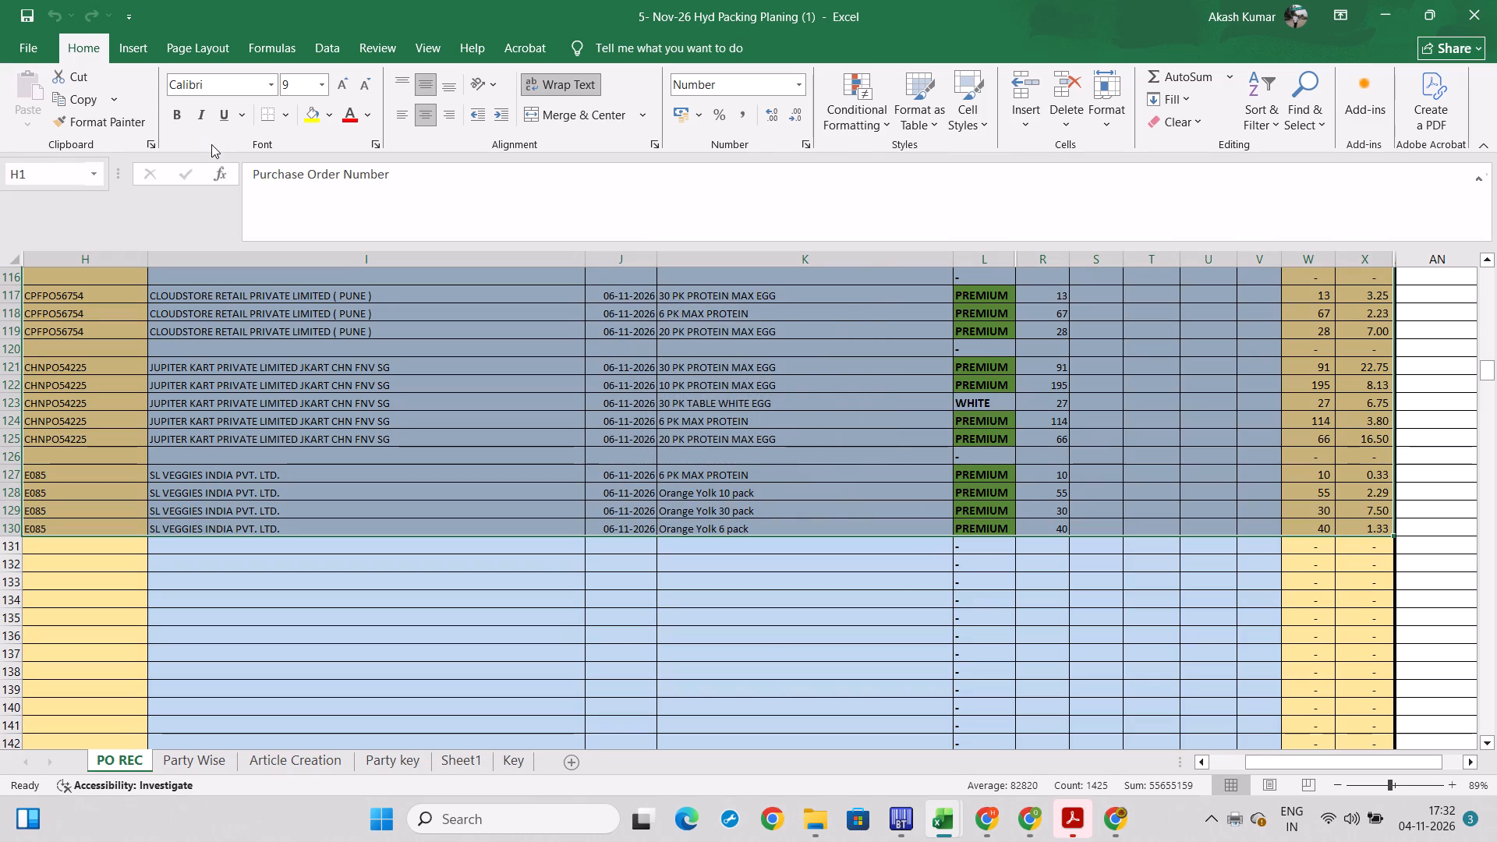
Print the Party Wise sheet's Total Dispatch table for 05-Nov, columns A to H through the Grand Total row, as a selection.
click(202, 758)
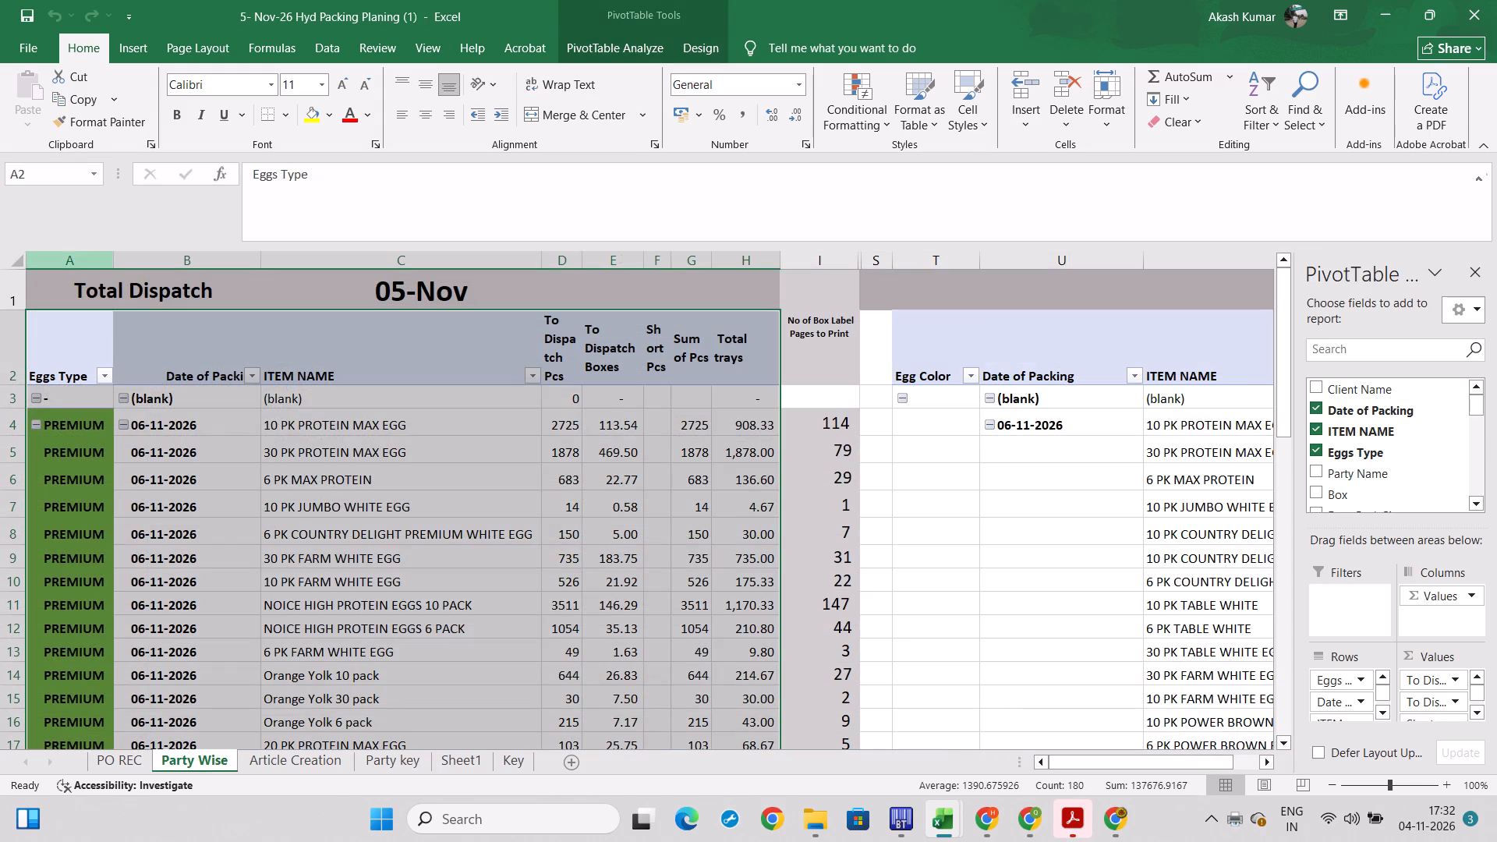
click(56, 291)
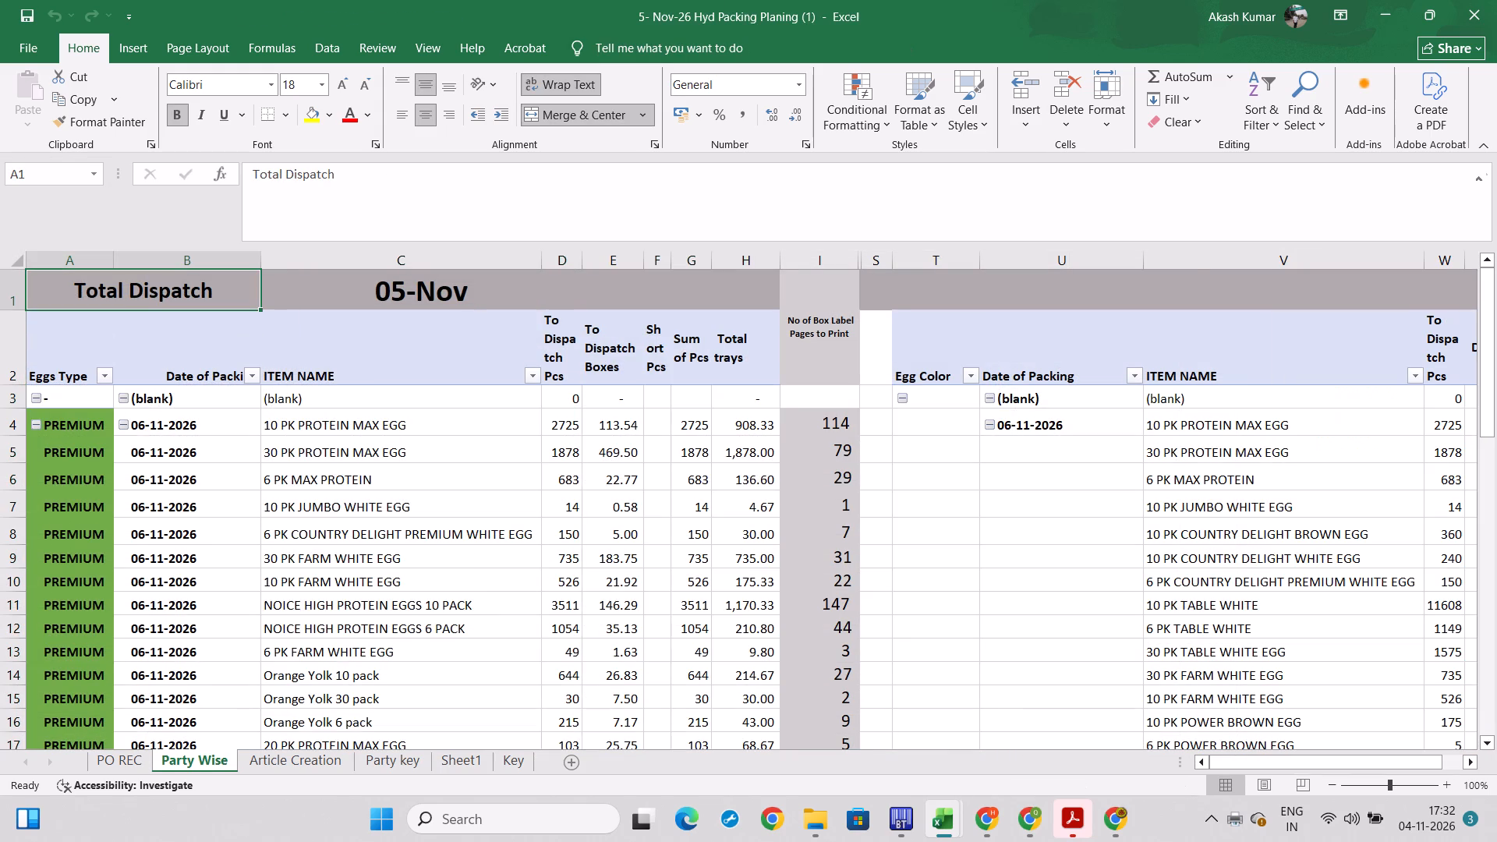
key(shift+Left)
key(shift+Right)
key(shift+Right)
key(shift+Right)
key(shift+Right)
key(shift+Right)
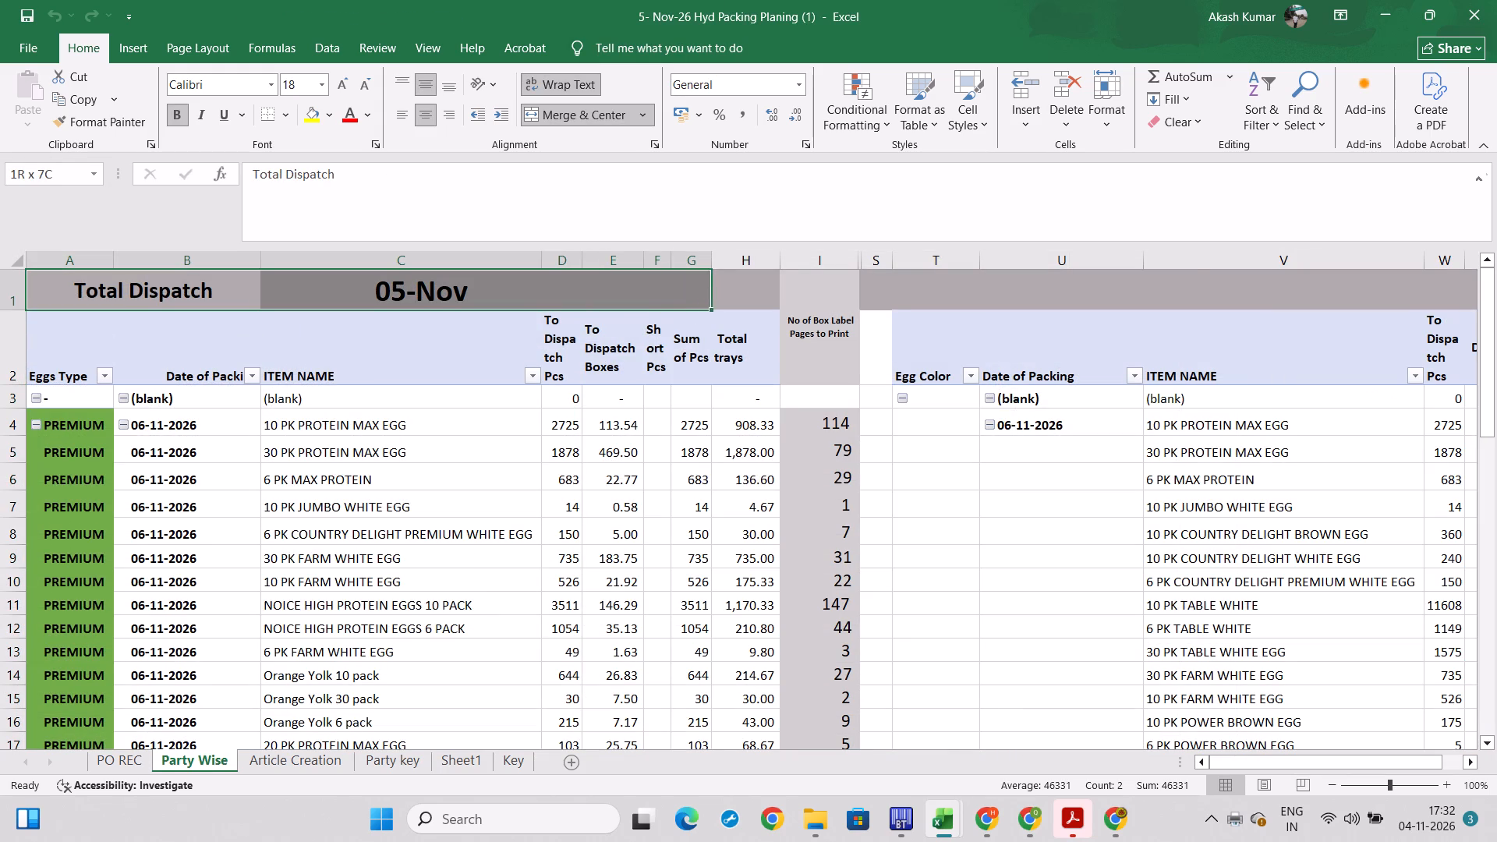
key(shift+Down)
key(shift+Down)
key(shift+Down)
key(shift+Down)
key(shift+Down)
key(shift+Down)
key(shift+Down)
key(shift+Down)
key(shift+Down)
key(shift+Down)
key(shift+Down)
key(shift+Down)
key(shift+Down)
key(shift+Down)
key(shift+Down)
key(shift+Down)
key(shift+Down)
key(shift+Down)
key(shift+Down)
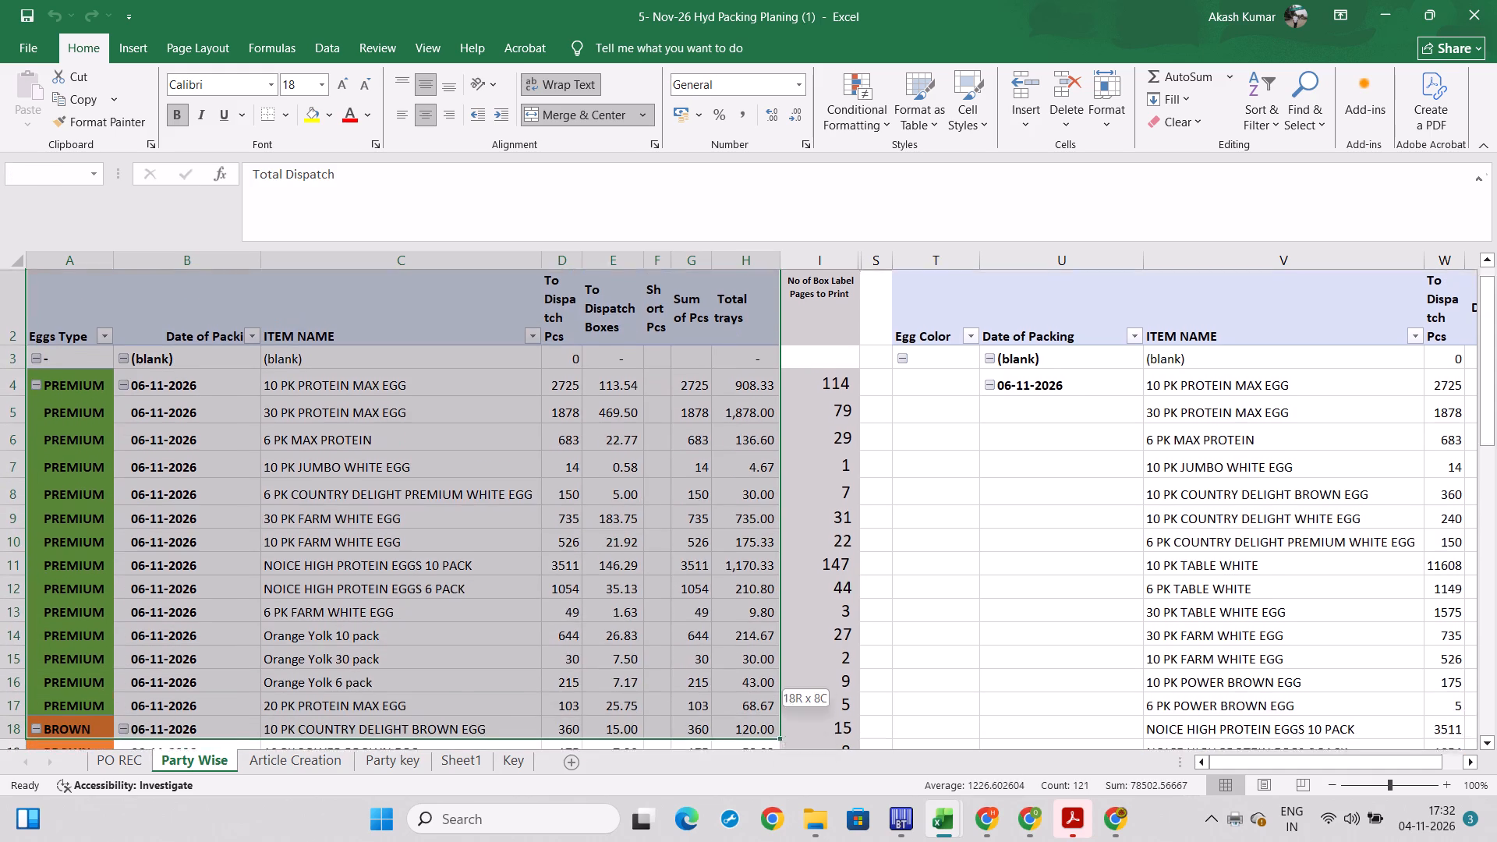
key(shift+Down)
key(shift+Down)
key(shift+Down)
key(shift+Down)
key(shift+Down)
key(shift+Down)
key(shift+Down)
key(shift+Down)
key(shift+Down)
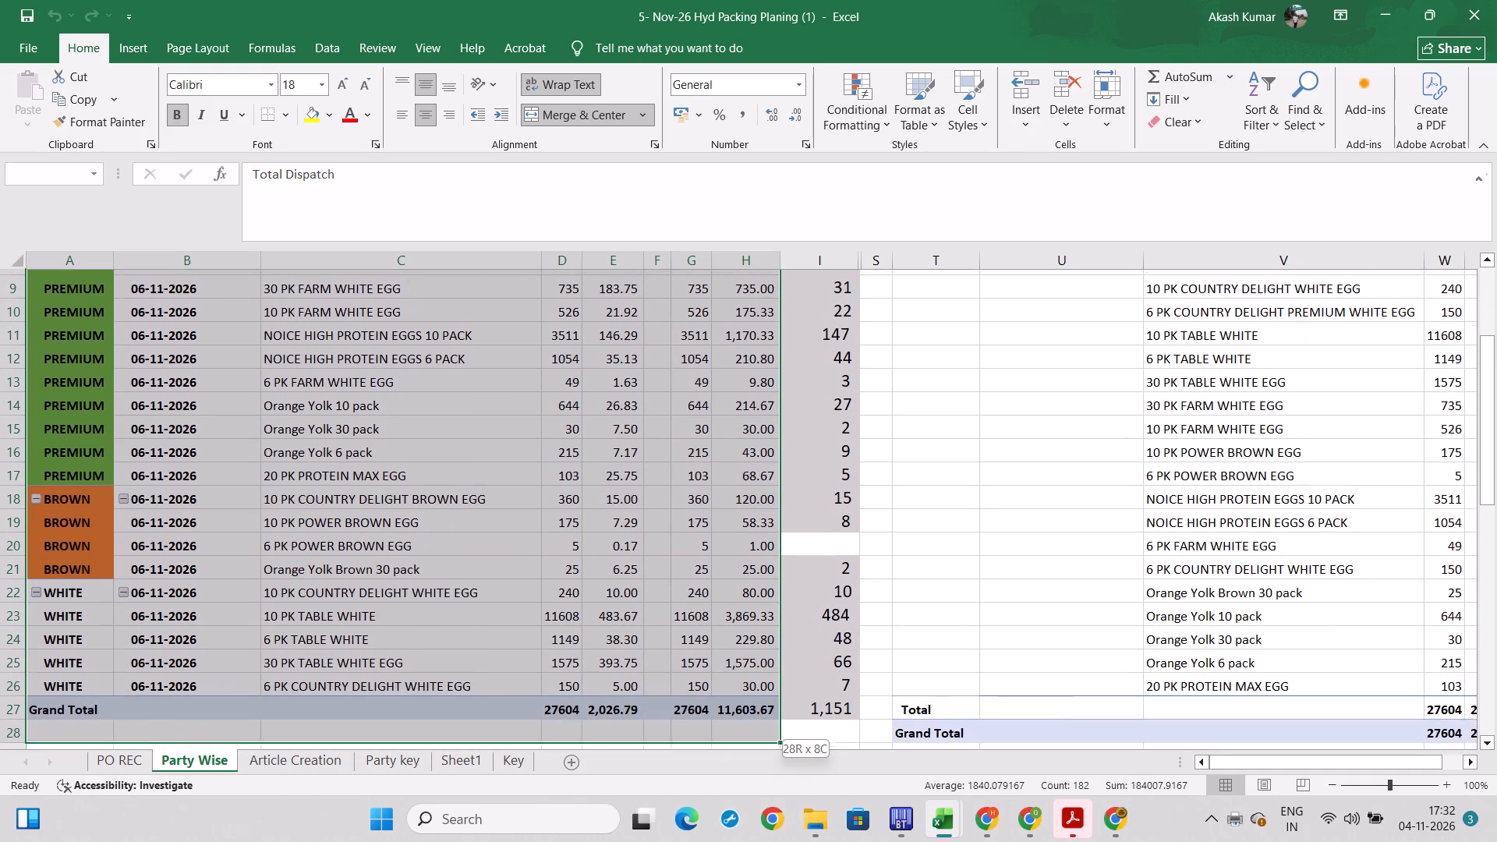
key(shift+Down)
key(shift+Down)
key(shift+Up)
key(shift+Up)
key(shift+Up)
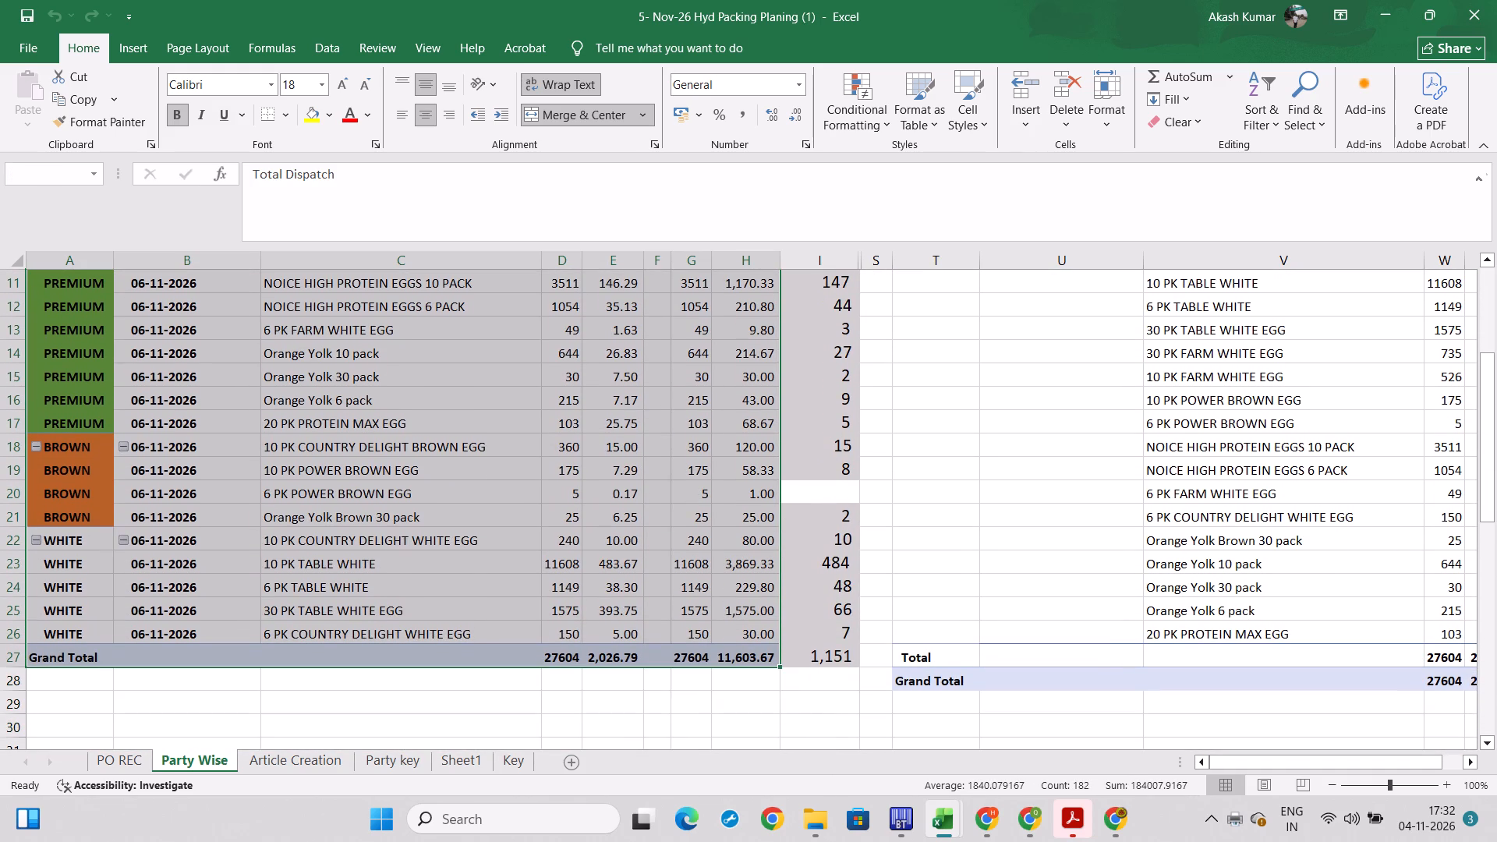
key(ctrl+p)
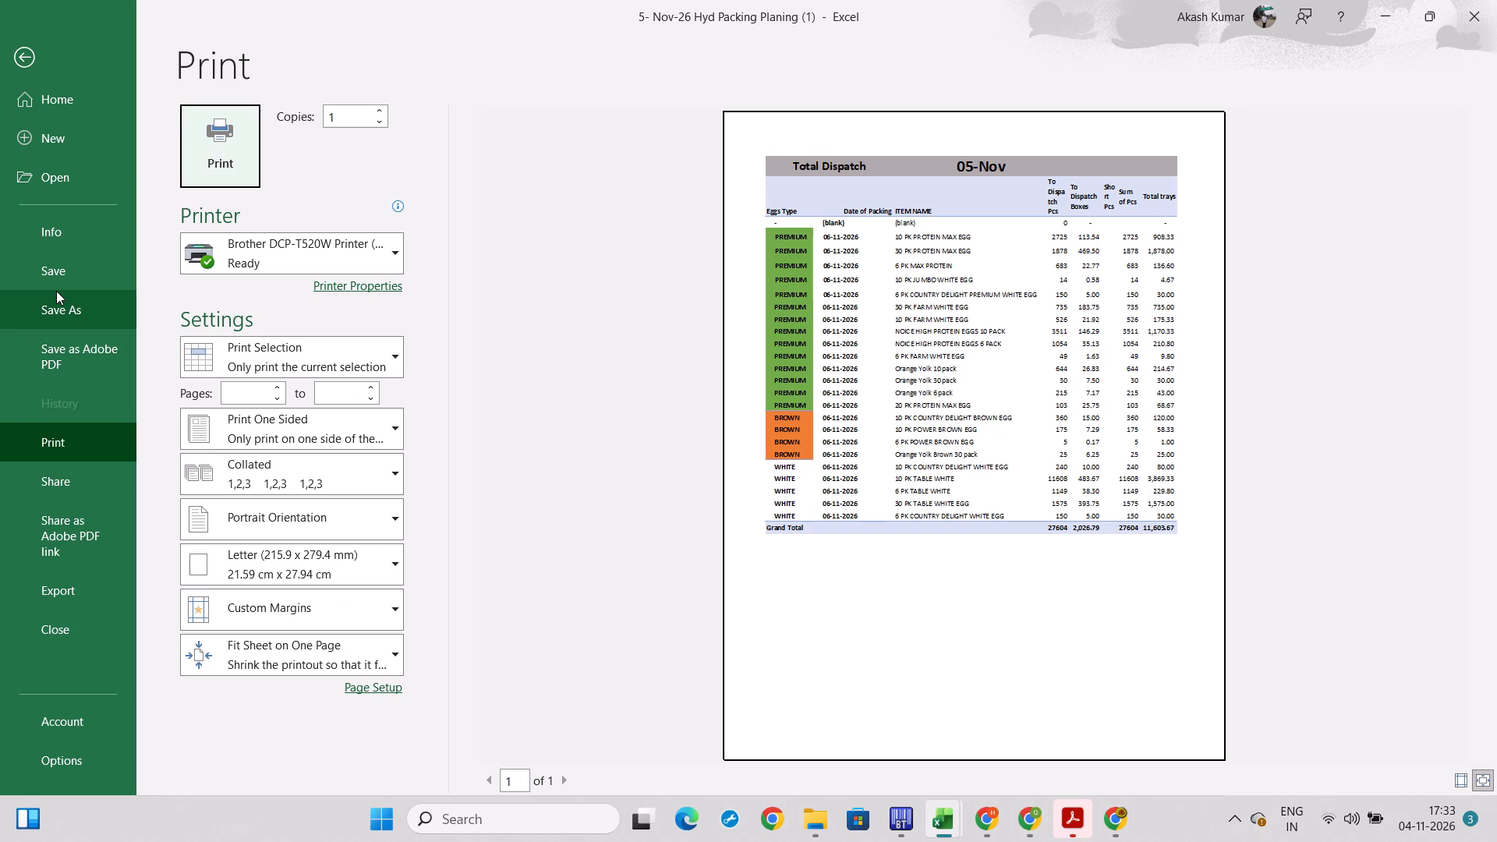
click(217, 149)
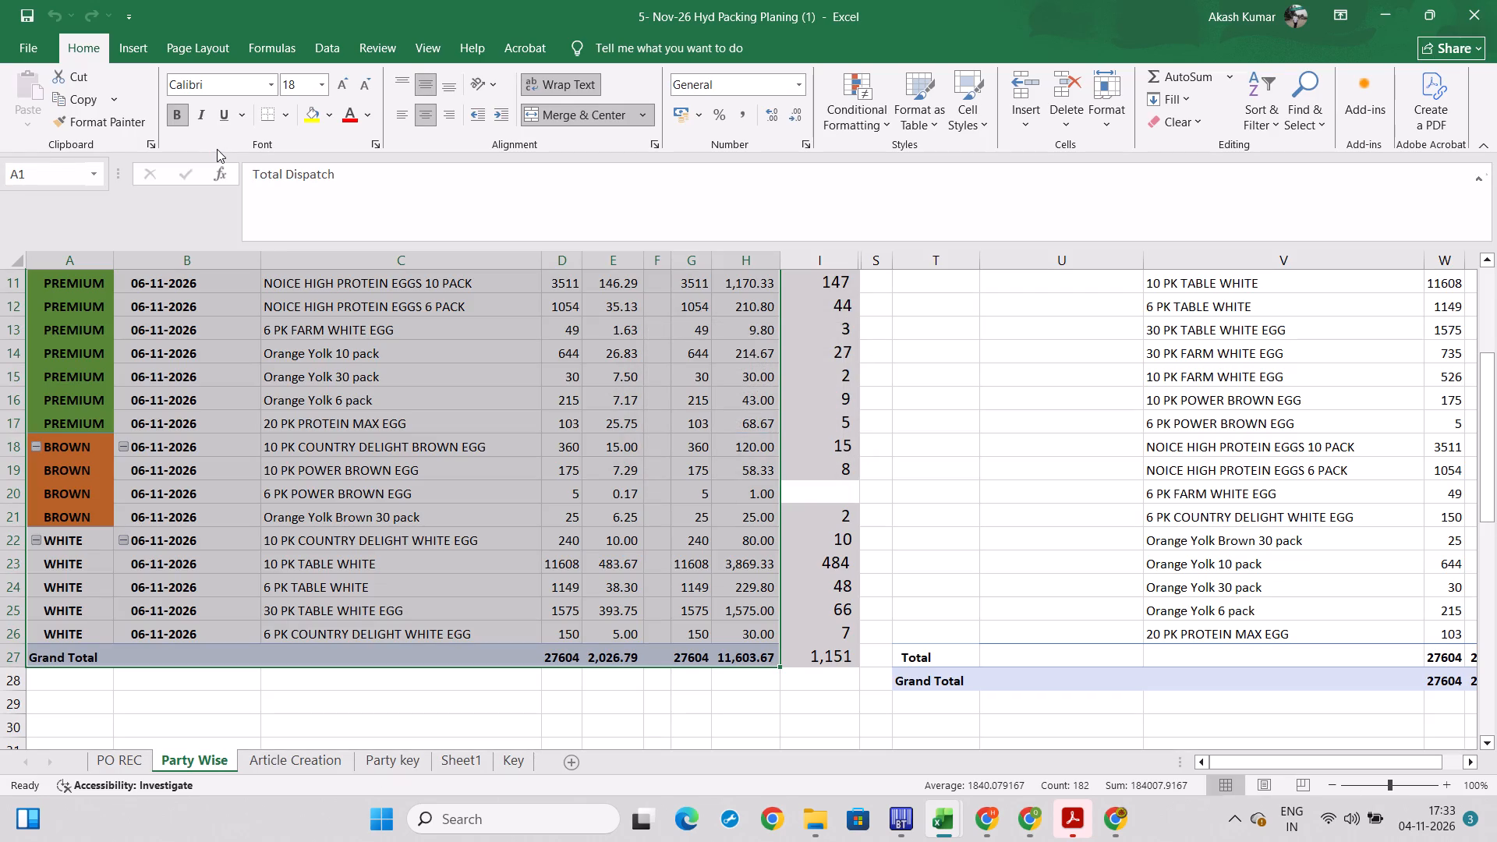
Open the print settings again for the selected Total Dispatch table.
key(ctrl+p)
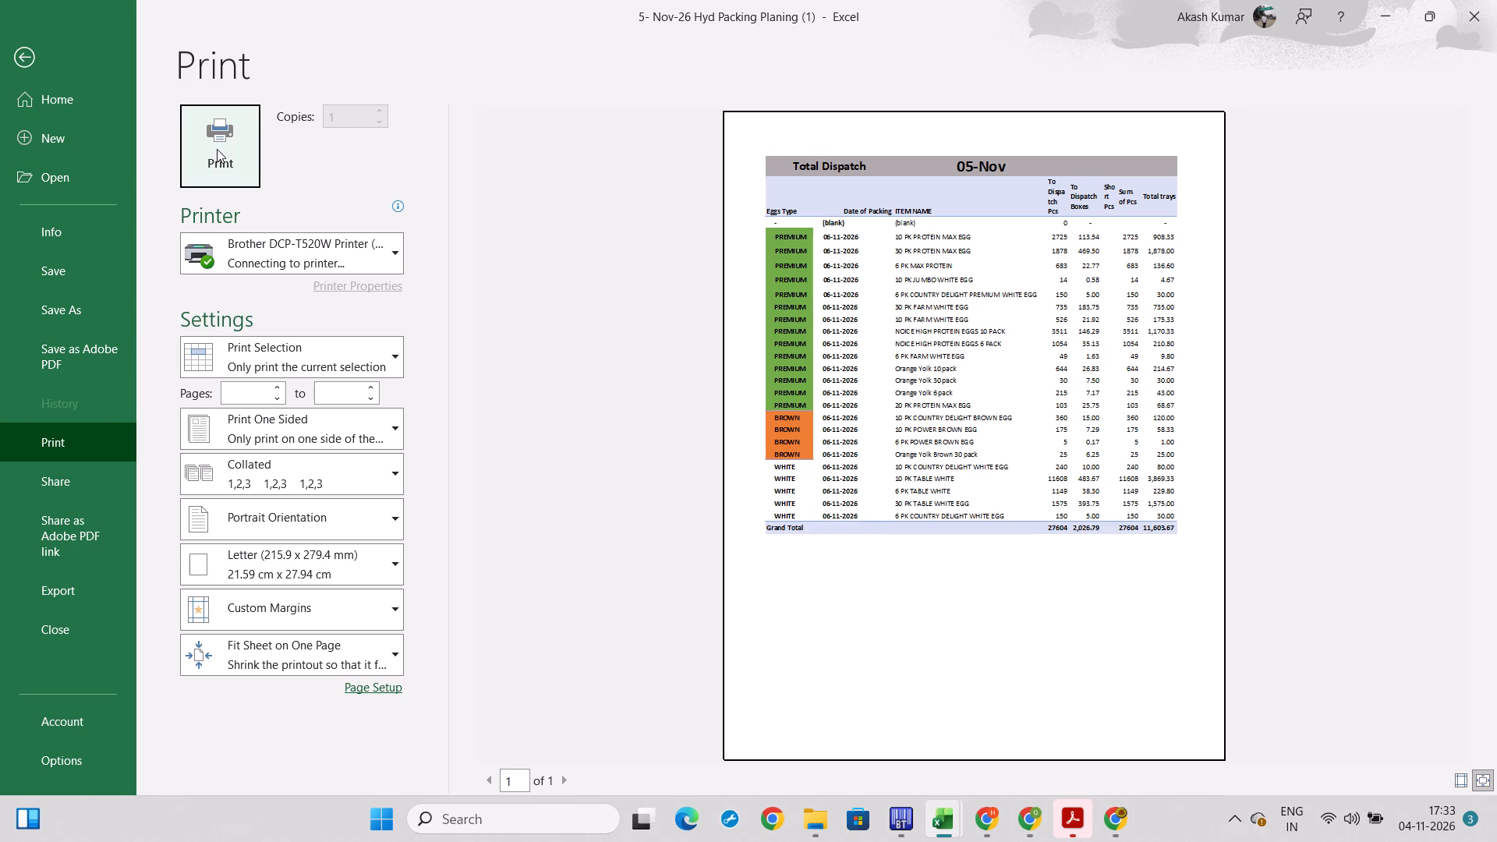
Print another copy of the selected 05-Nov Total Dispatch table on the Brother DCP-T520W printer and minimize the packing planning workbook.
click(217, 149)
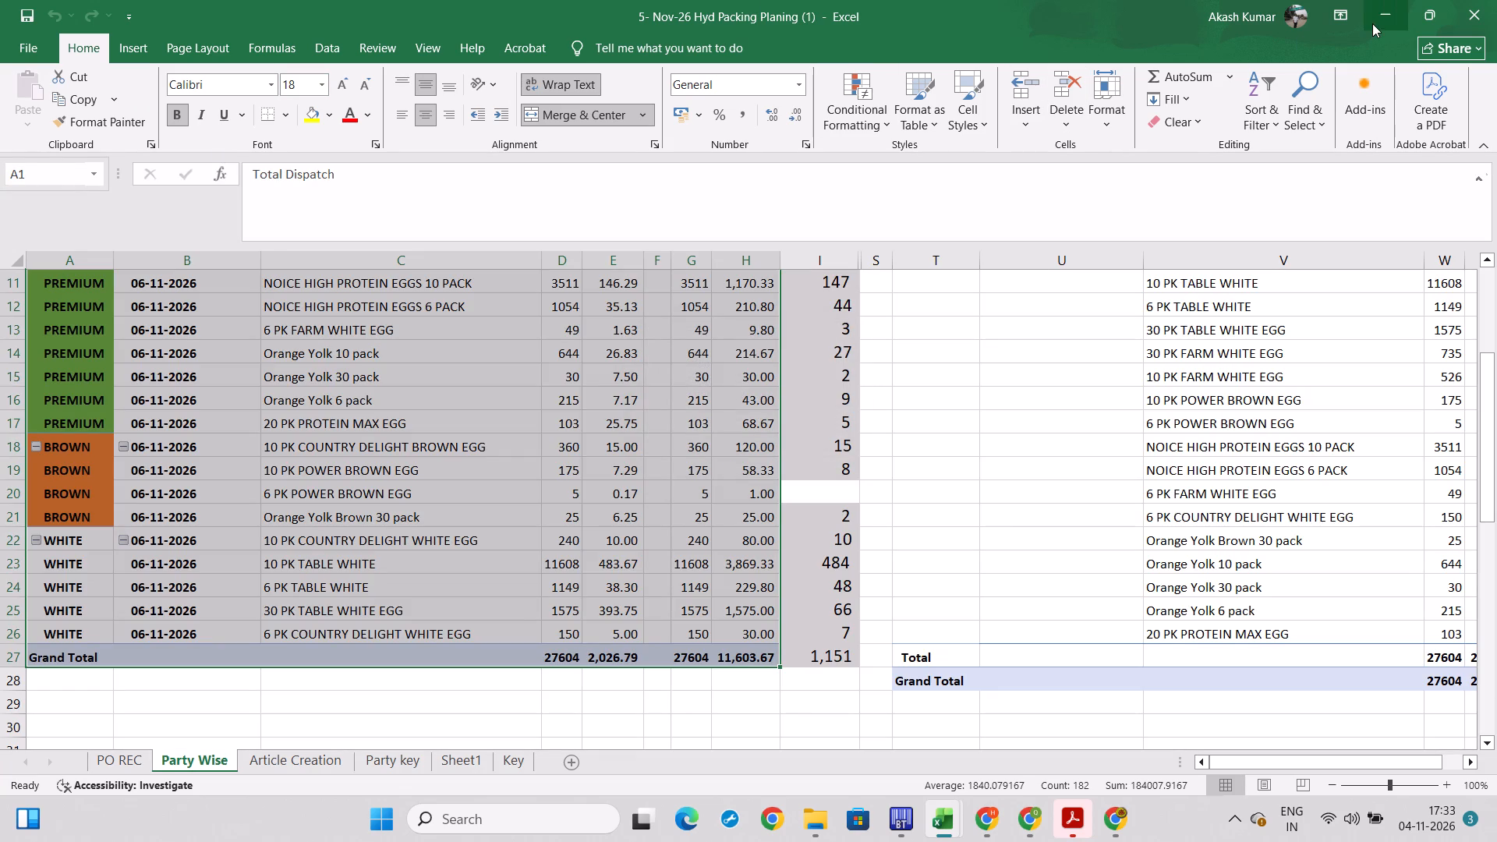
click(1391, 2)
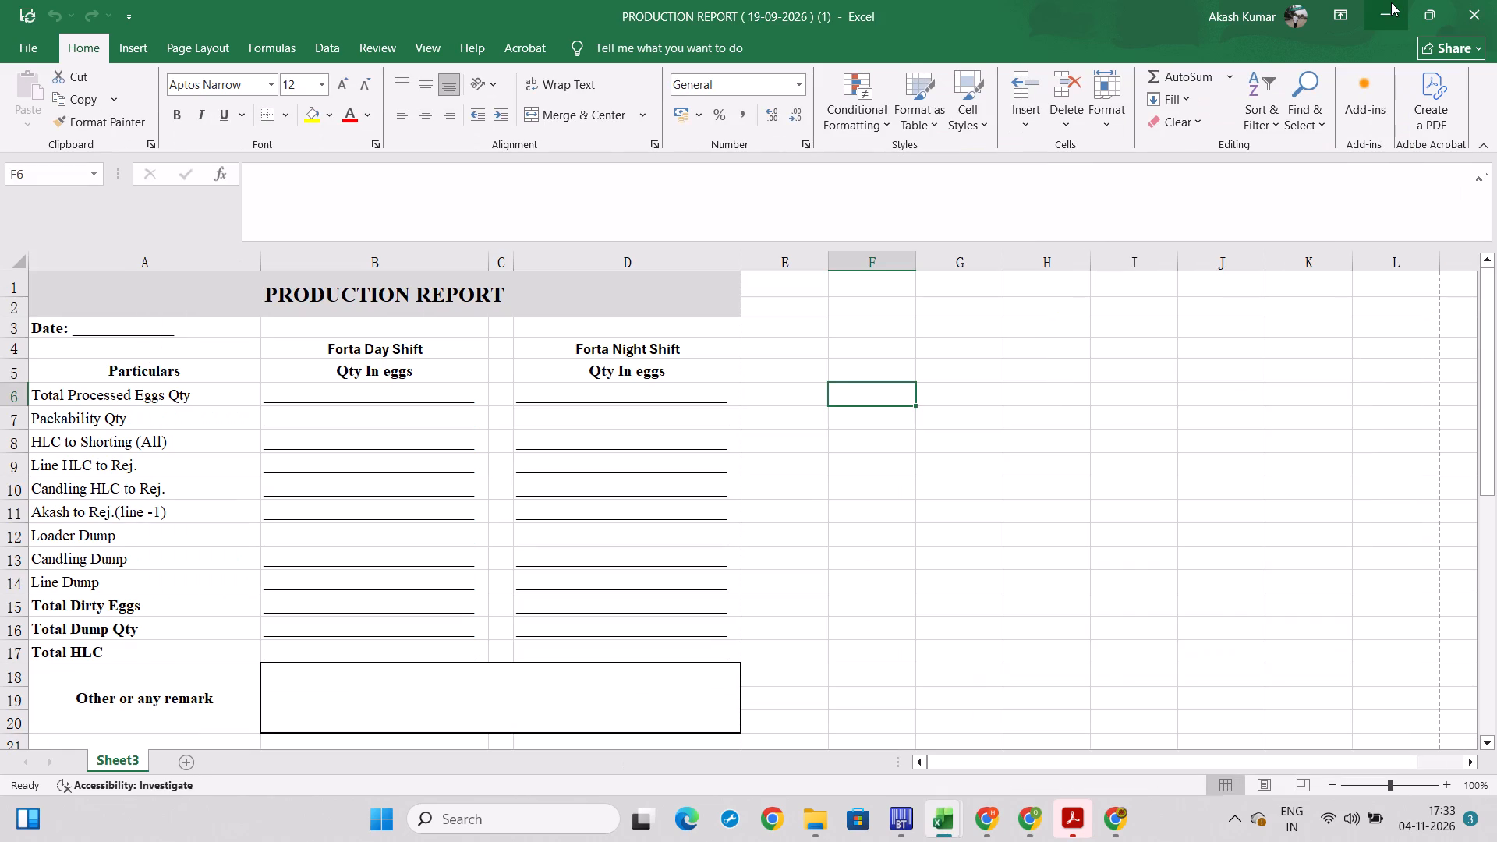
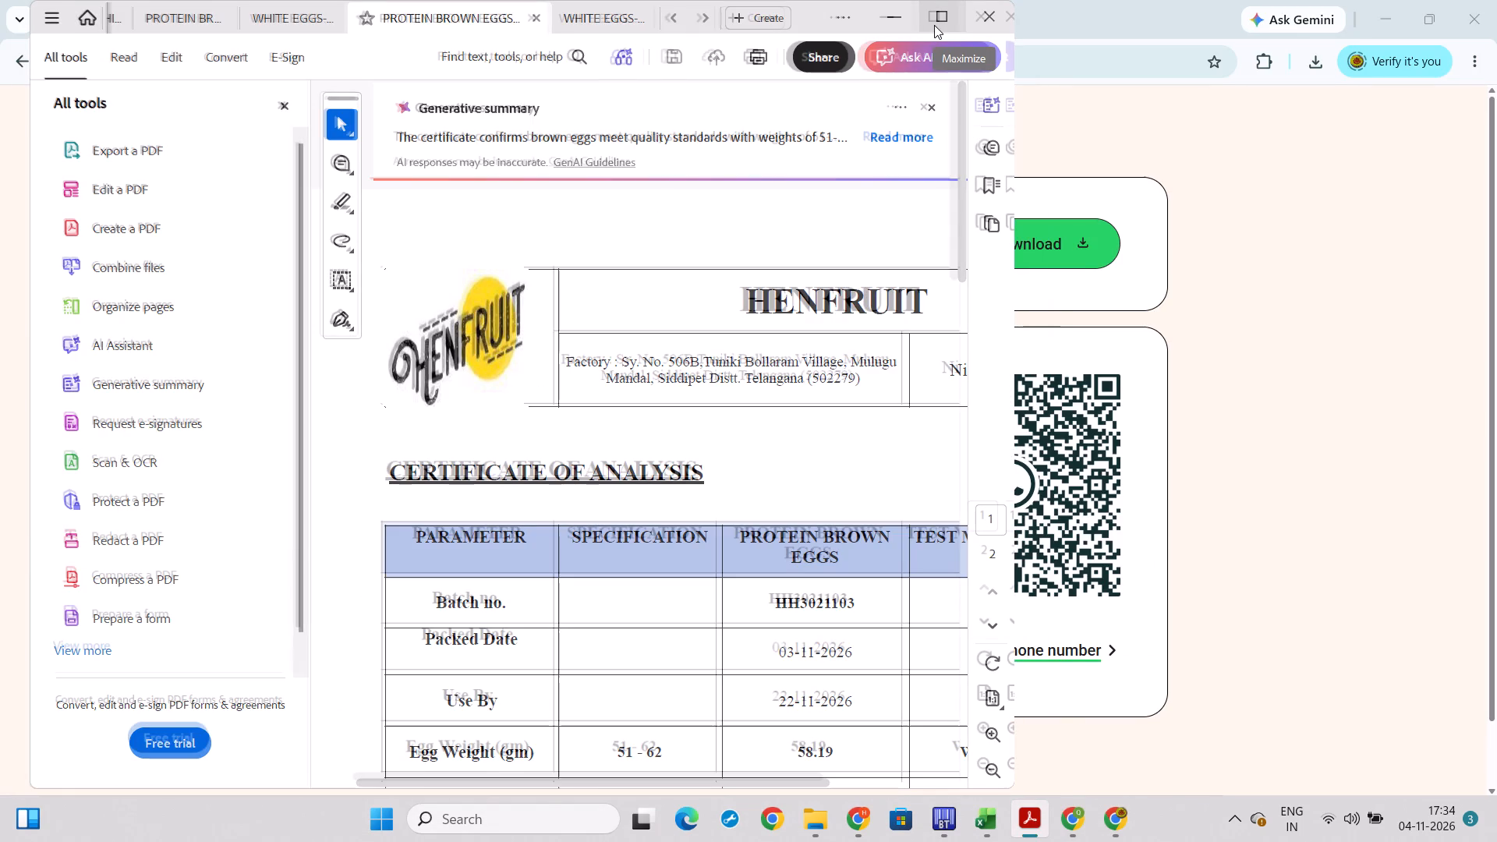
Maximize the Adobe Acrobat window showing the Protein Brown Eggs certificate of analysis for batch HH3021103.
click(910, 23)
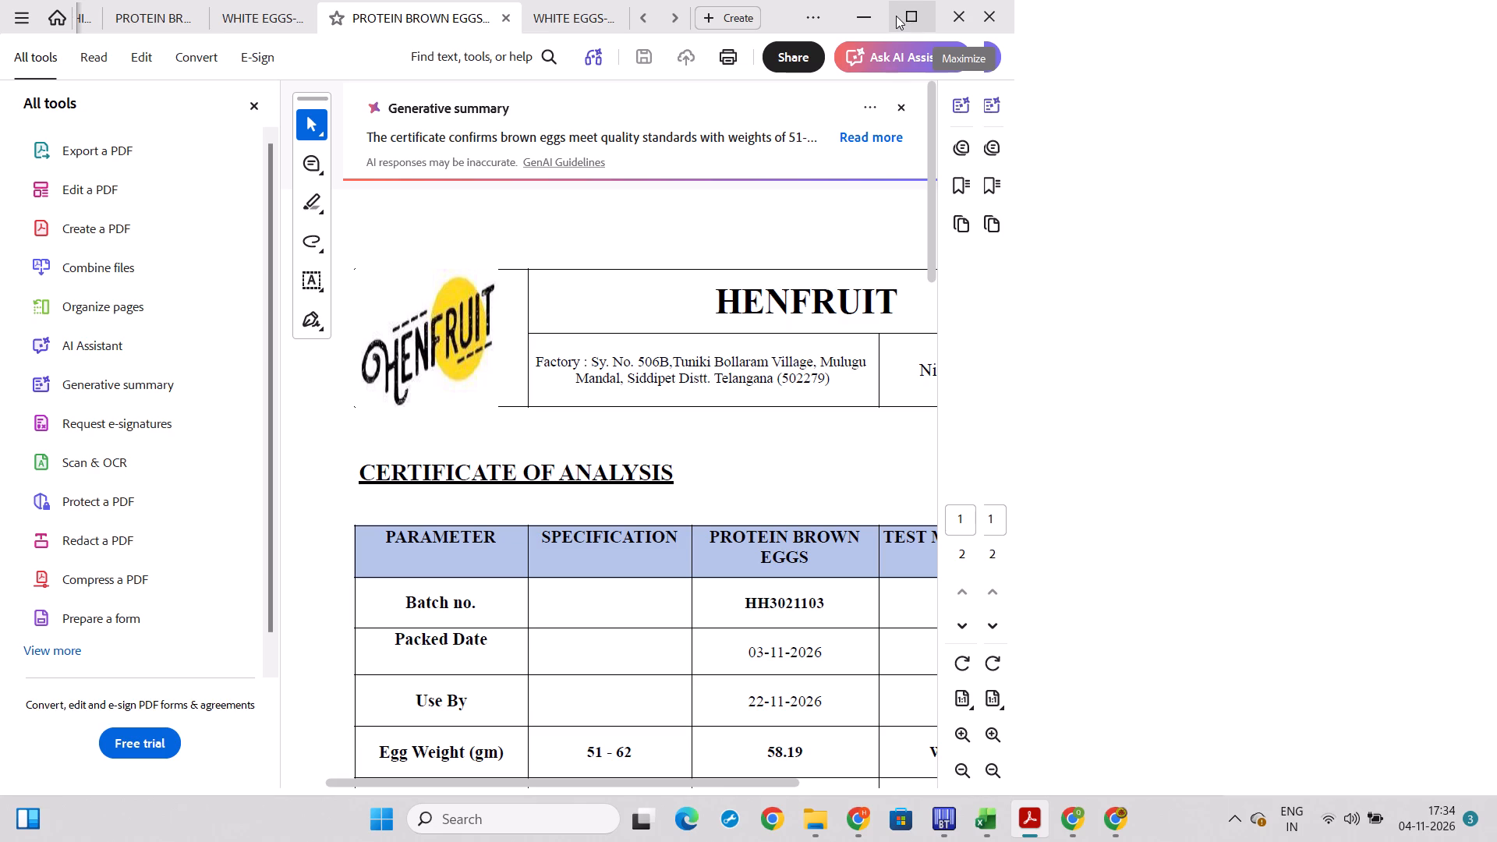
click(908, 14)
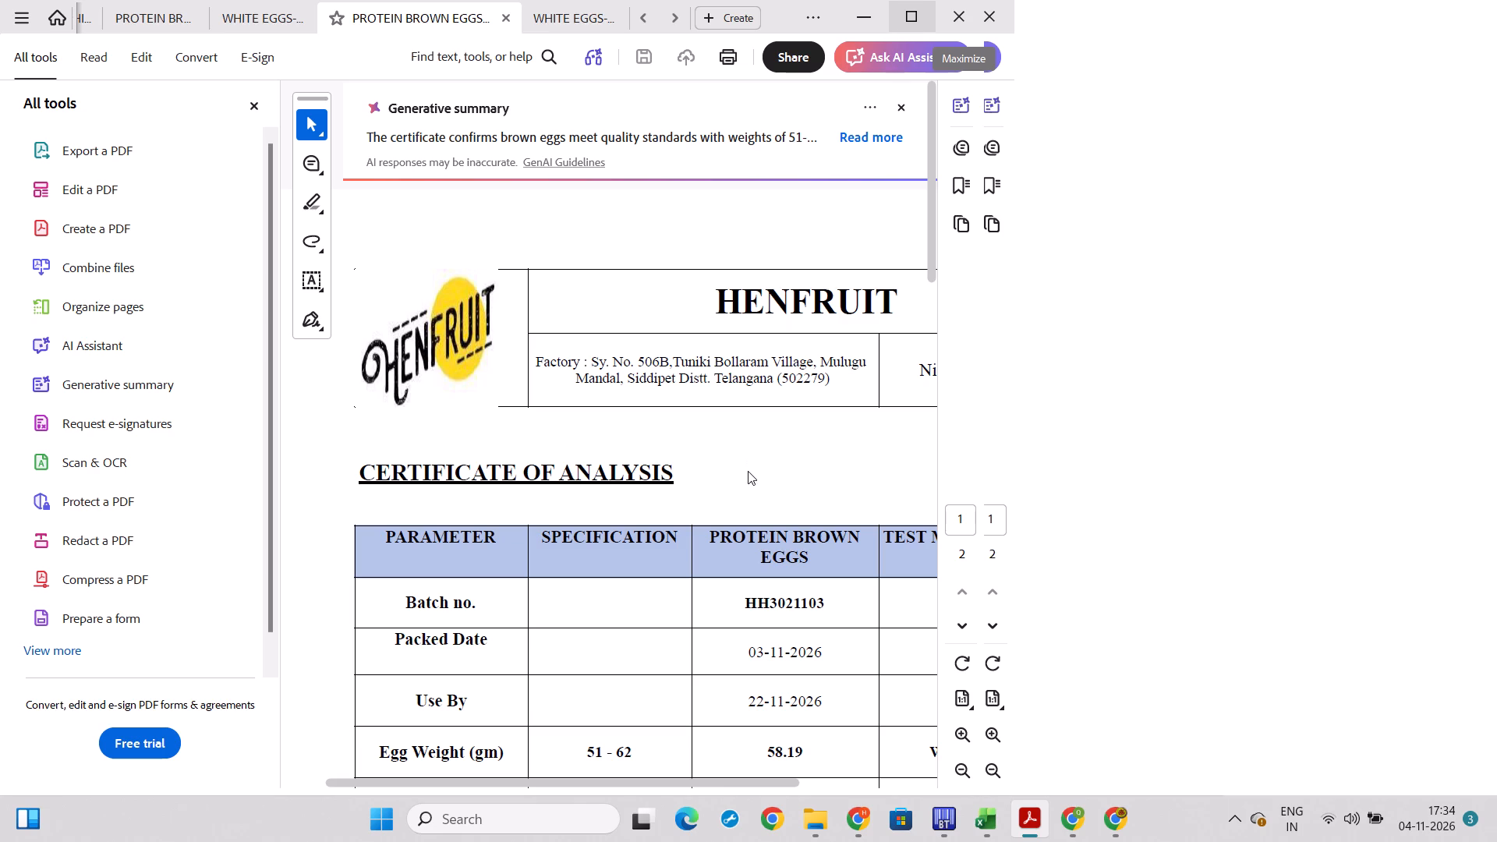
Close the Adobe Acrobat window holding the white and protein brown egg certificate of analysis PDFs.
click(748, 471)
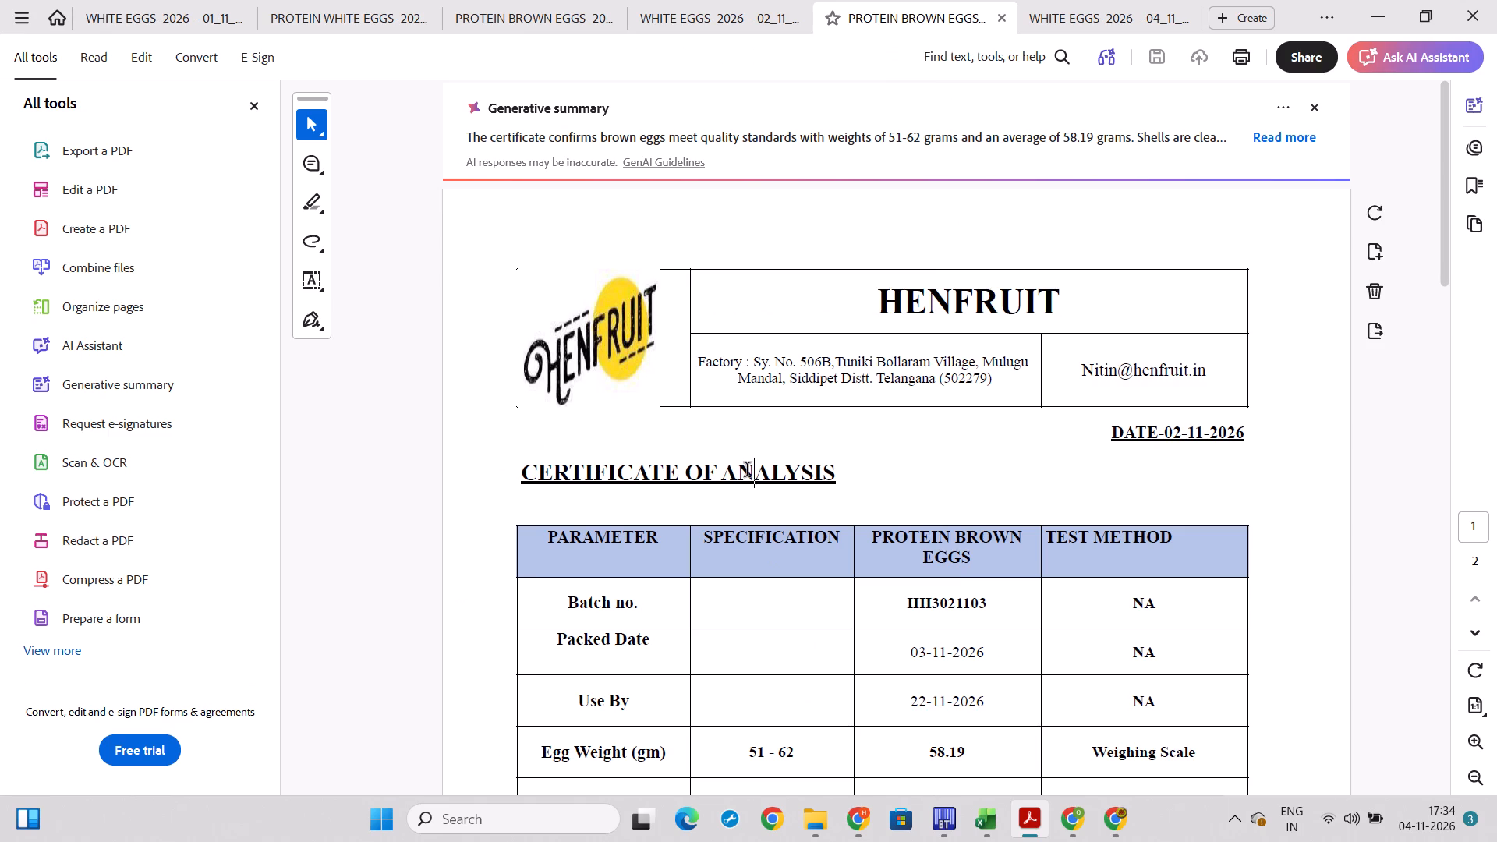
click(1496, 15)
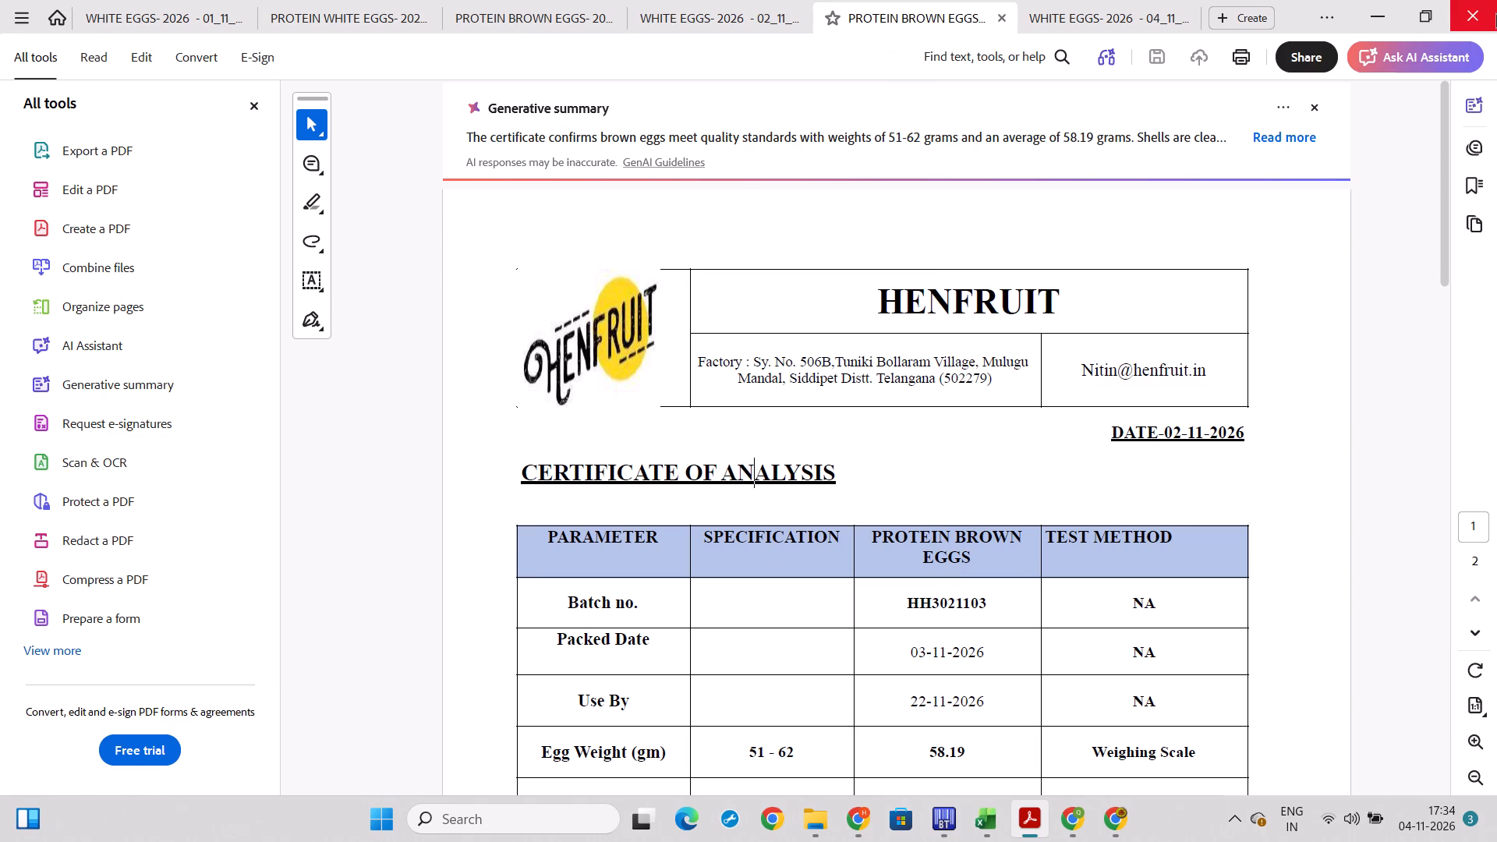
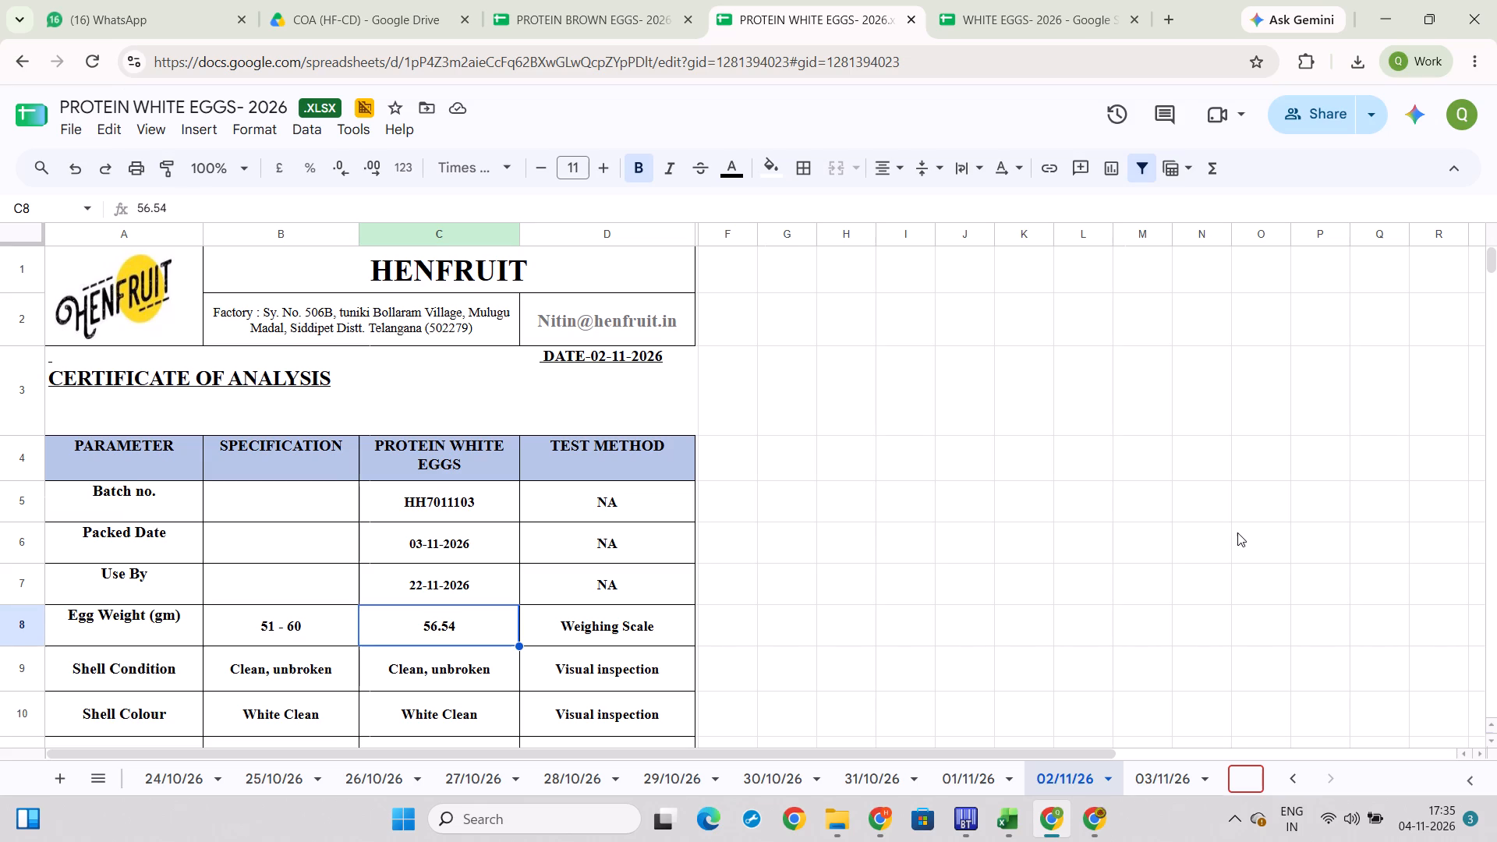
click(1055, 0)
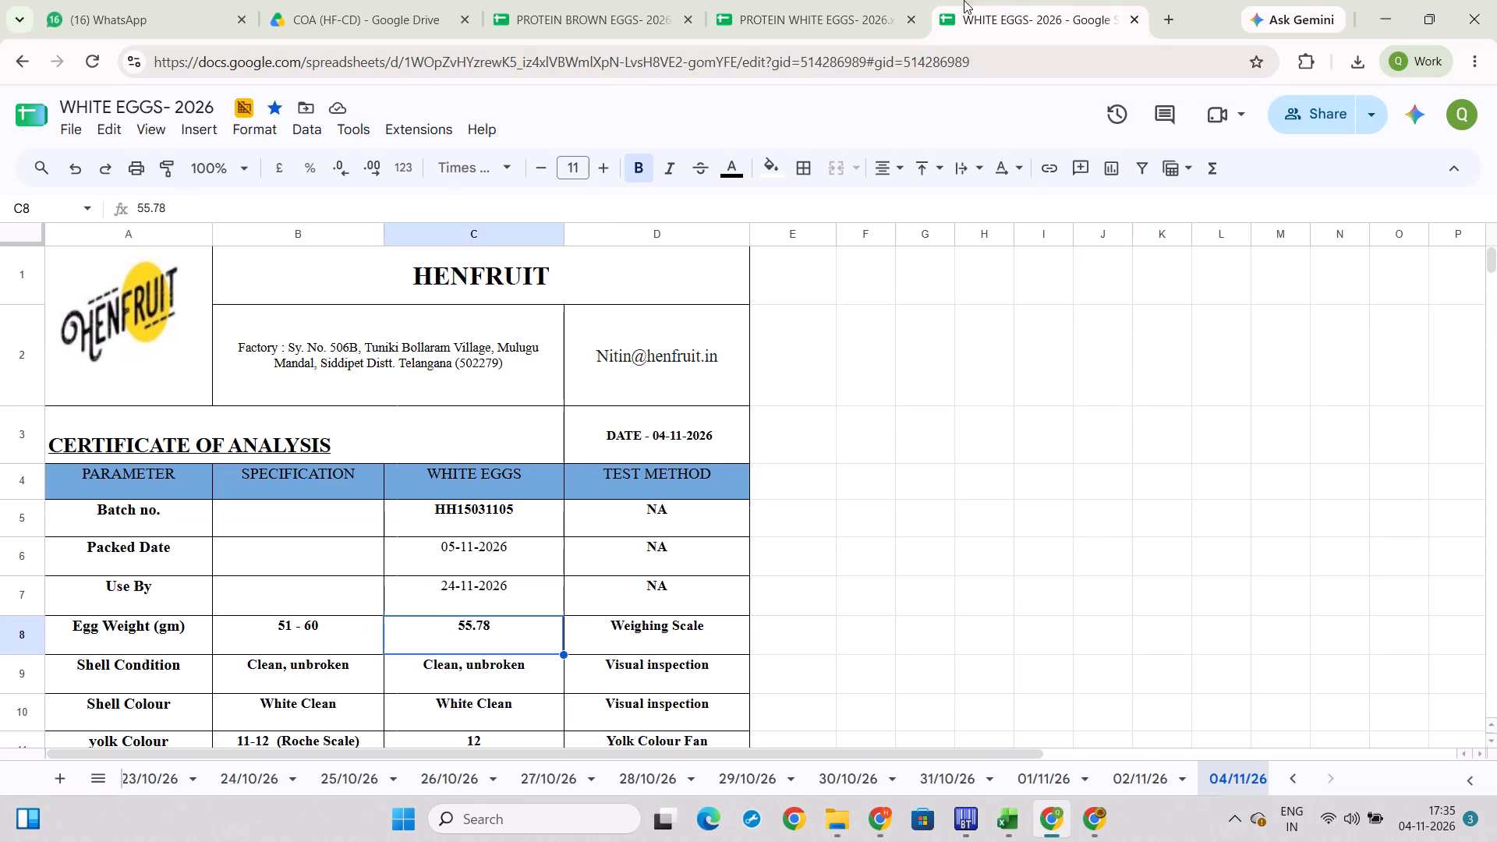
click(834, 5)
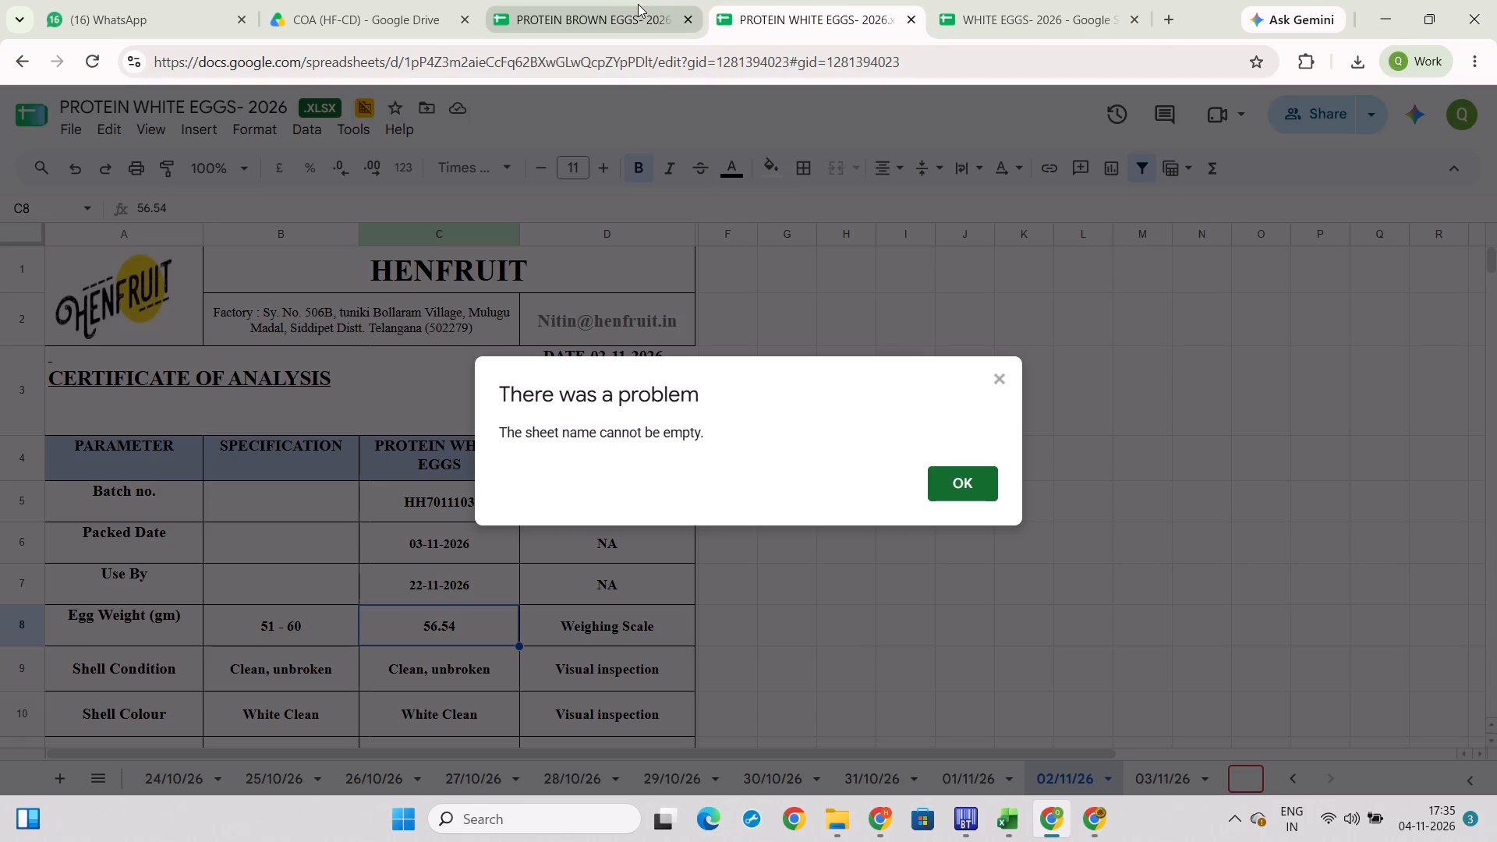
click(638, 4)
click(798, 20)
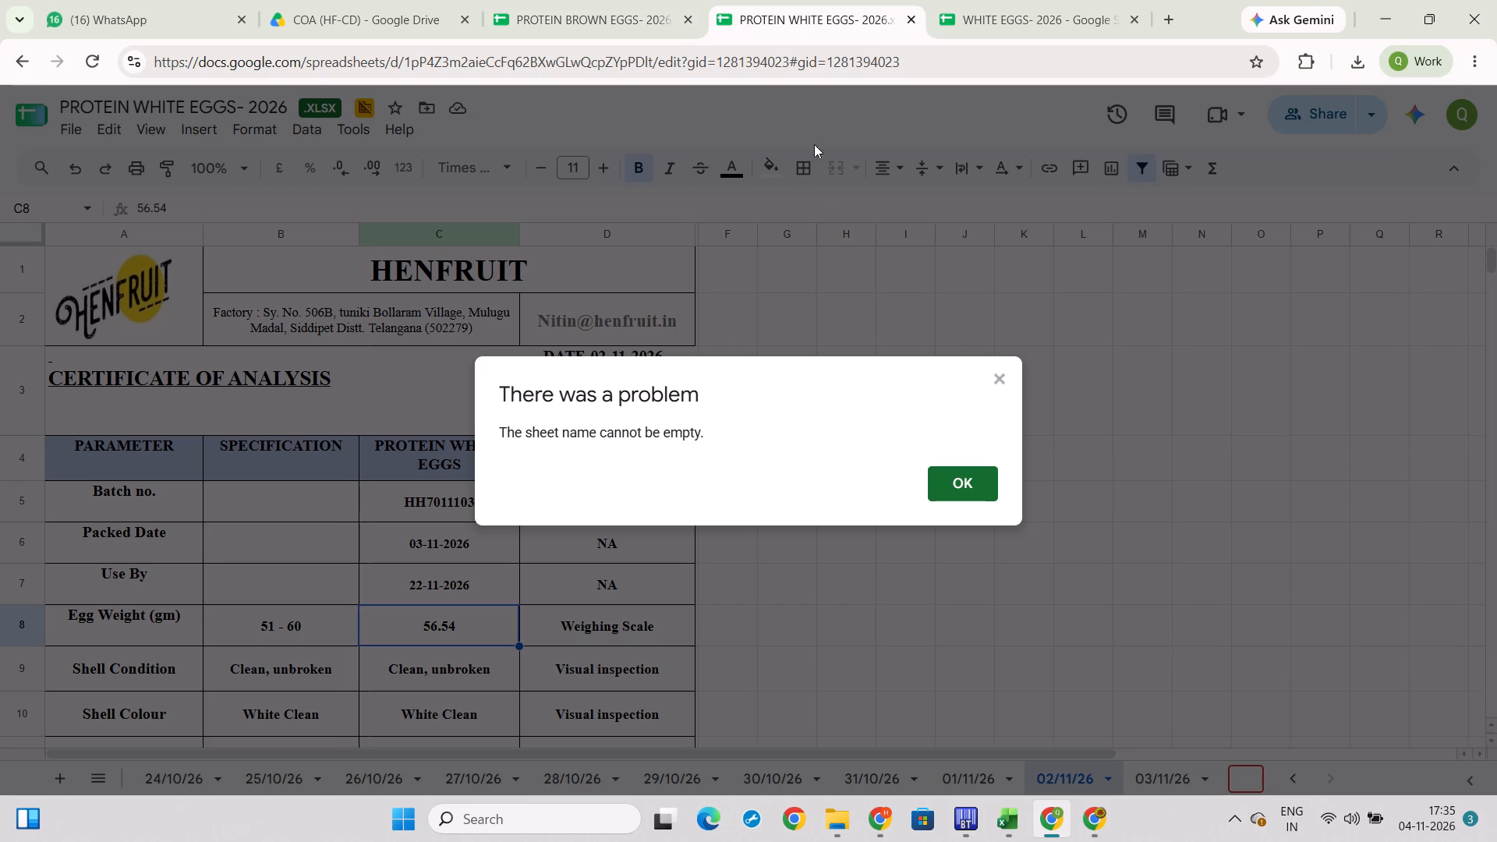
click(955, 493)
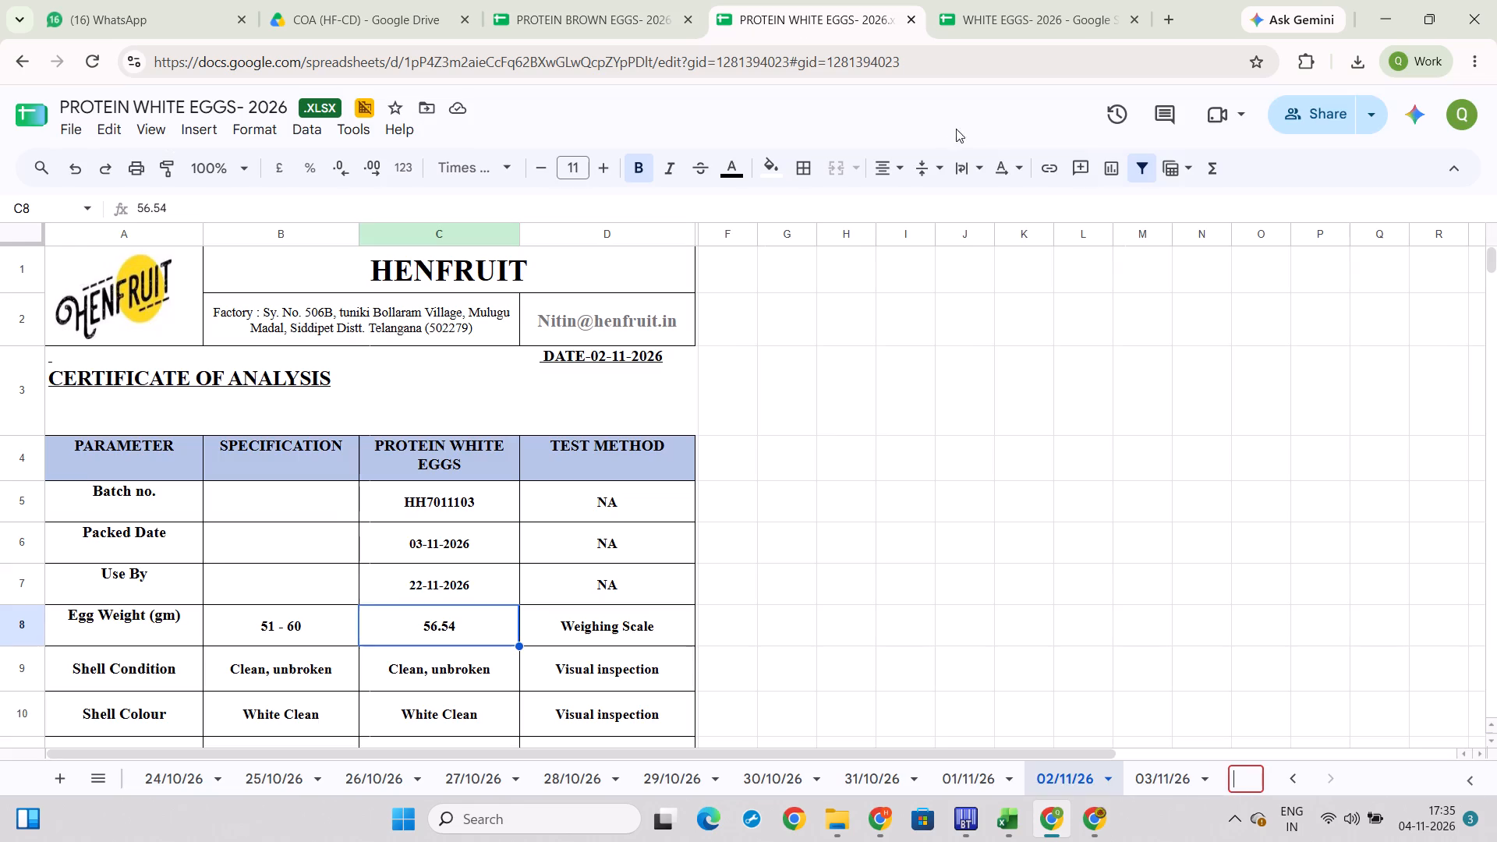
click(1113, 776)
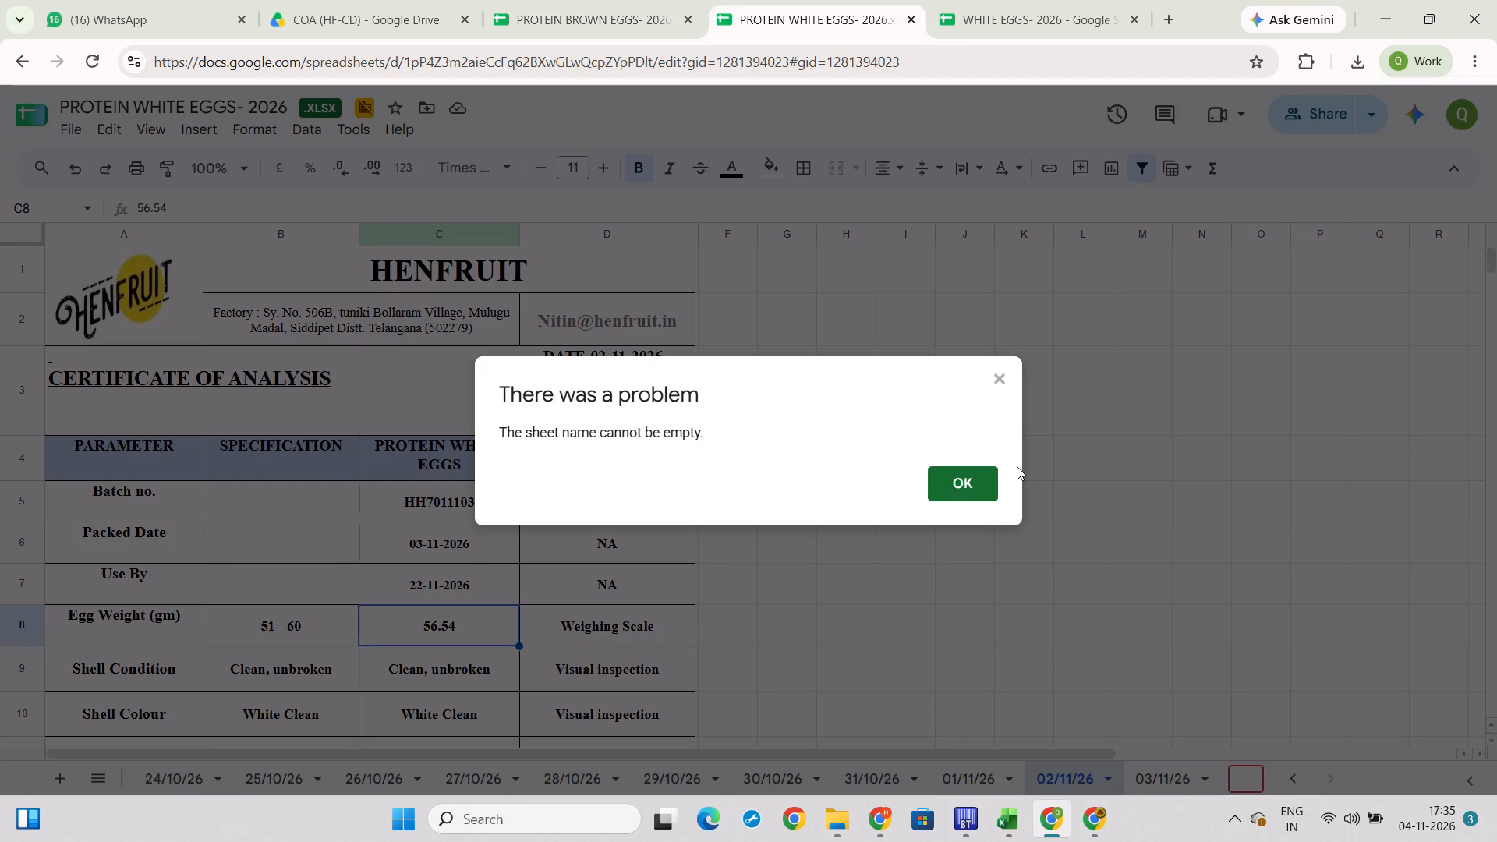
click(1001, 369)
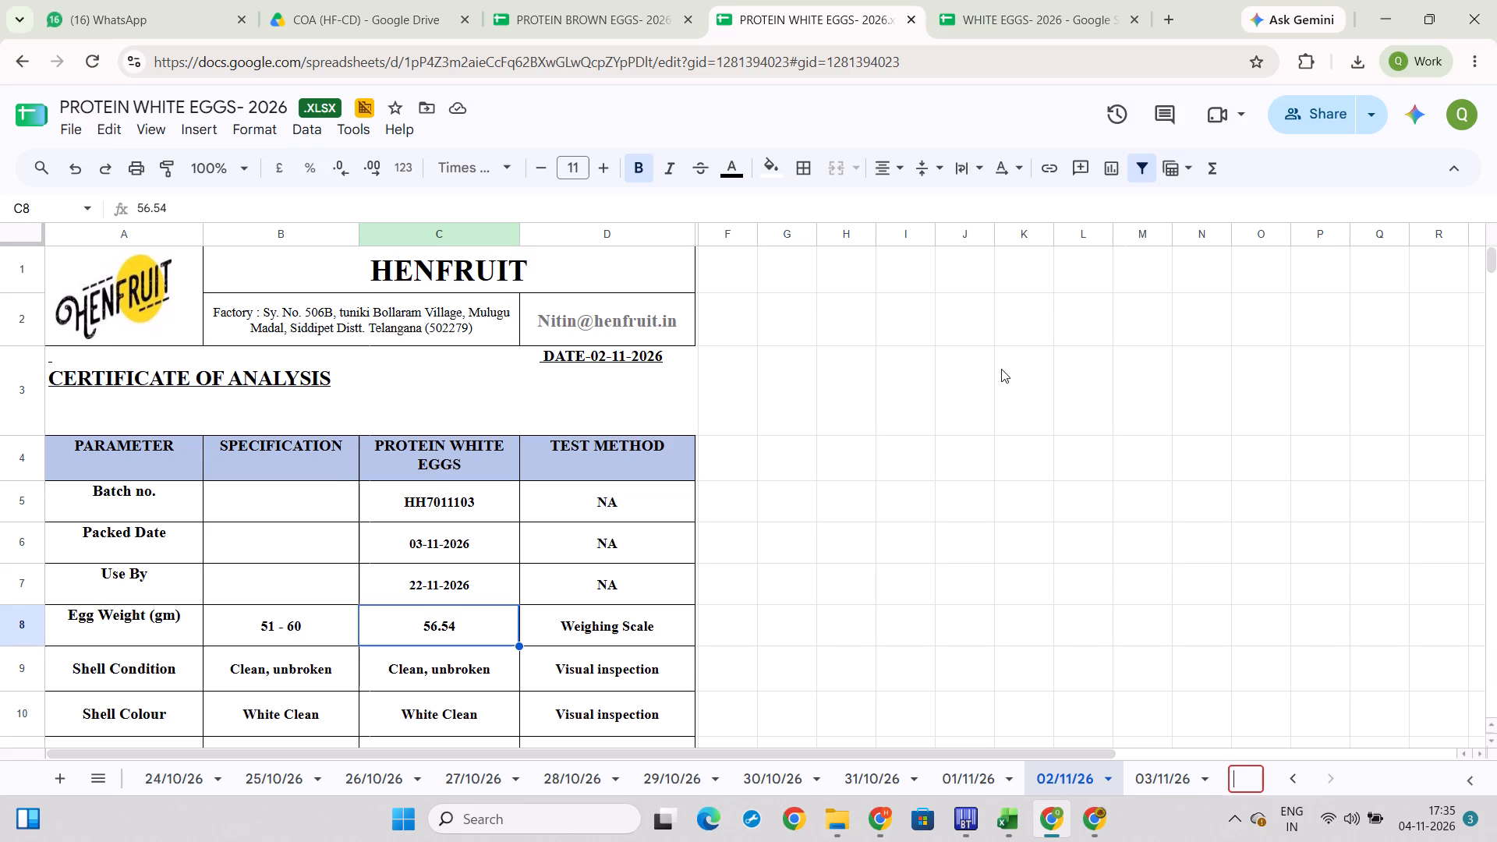
Close the PROTEIN WHITE EGGS- 2026 spreadsheet and reopen it from the COA (HF-CD) Drive folder.
click(907, 26)
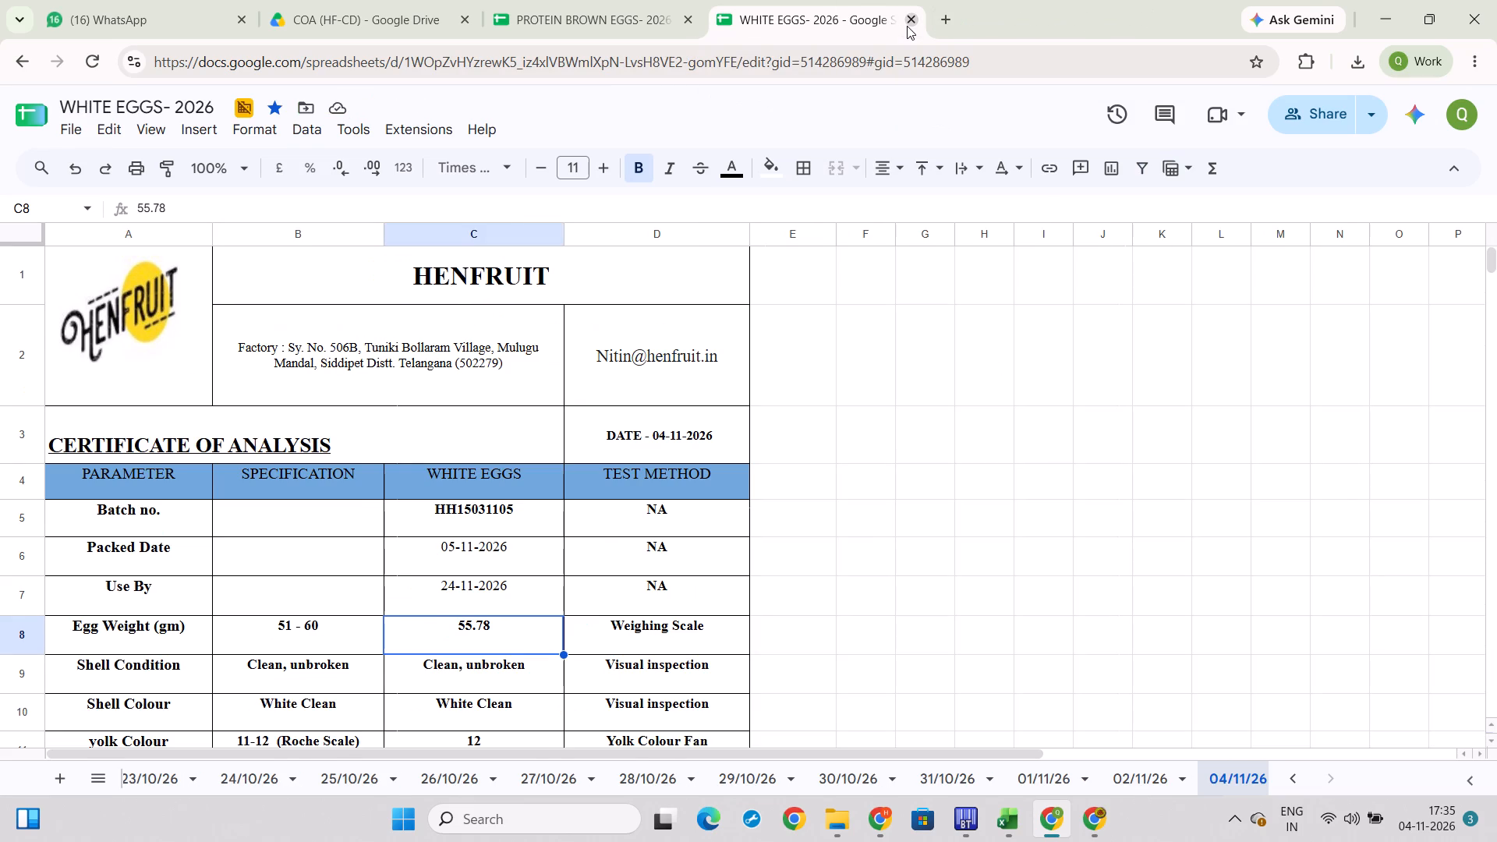
click(351, 0)
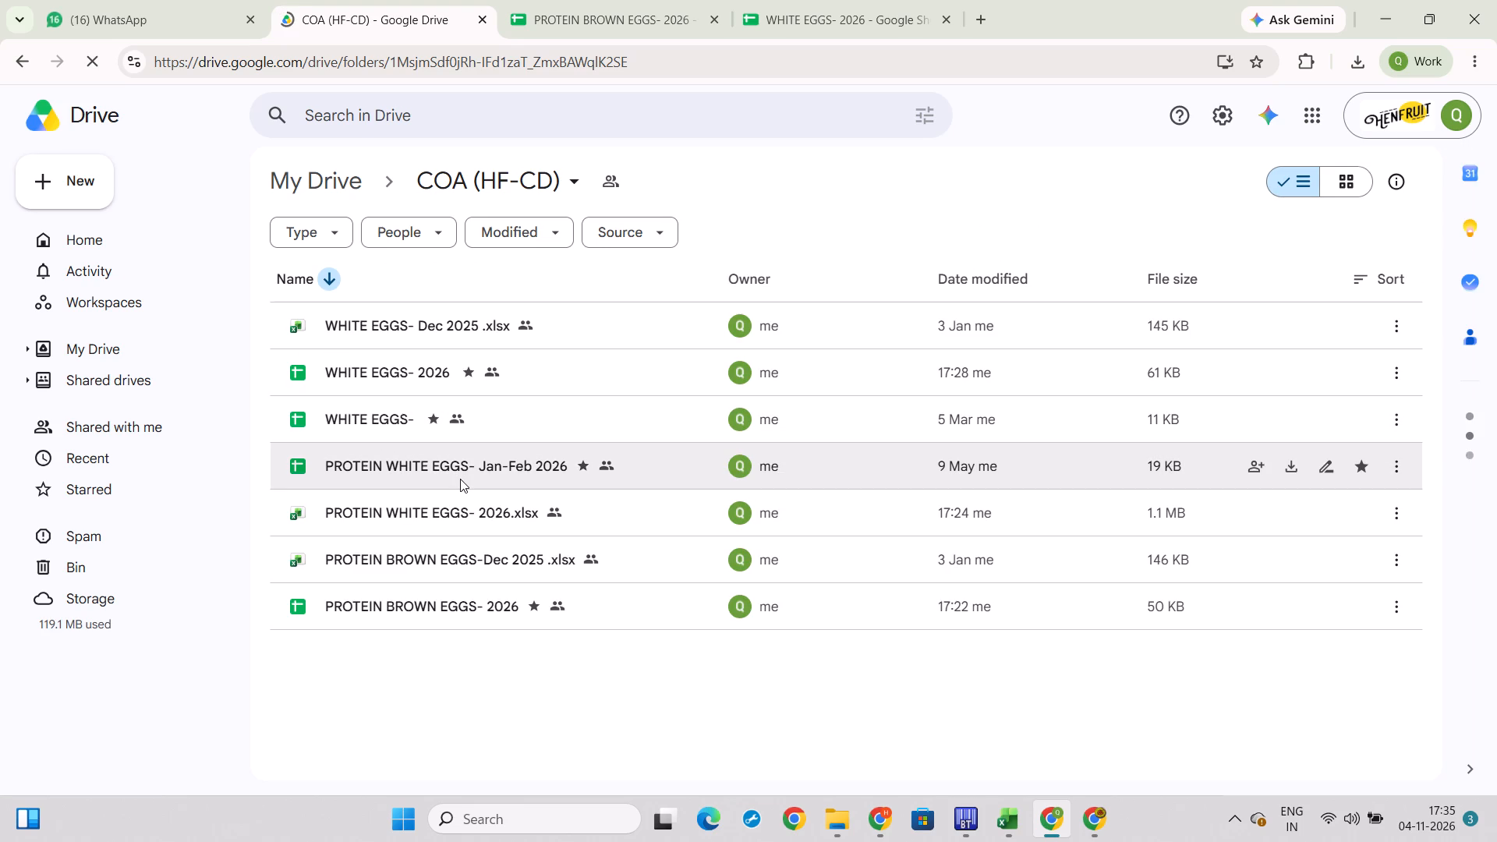
double_click(462, 508)
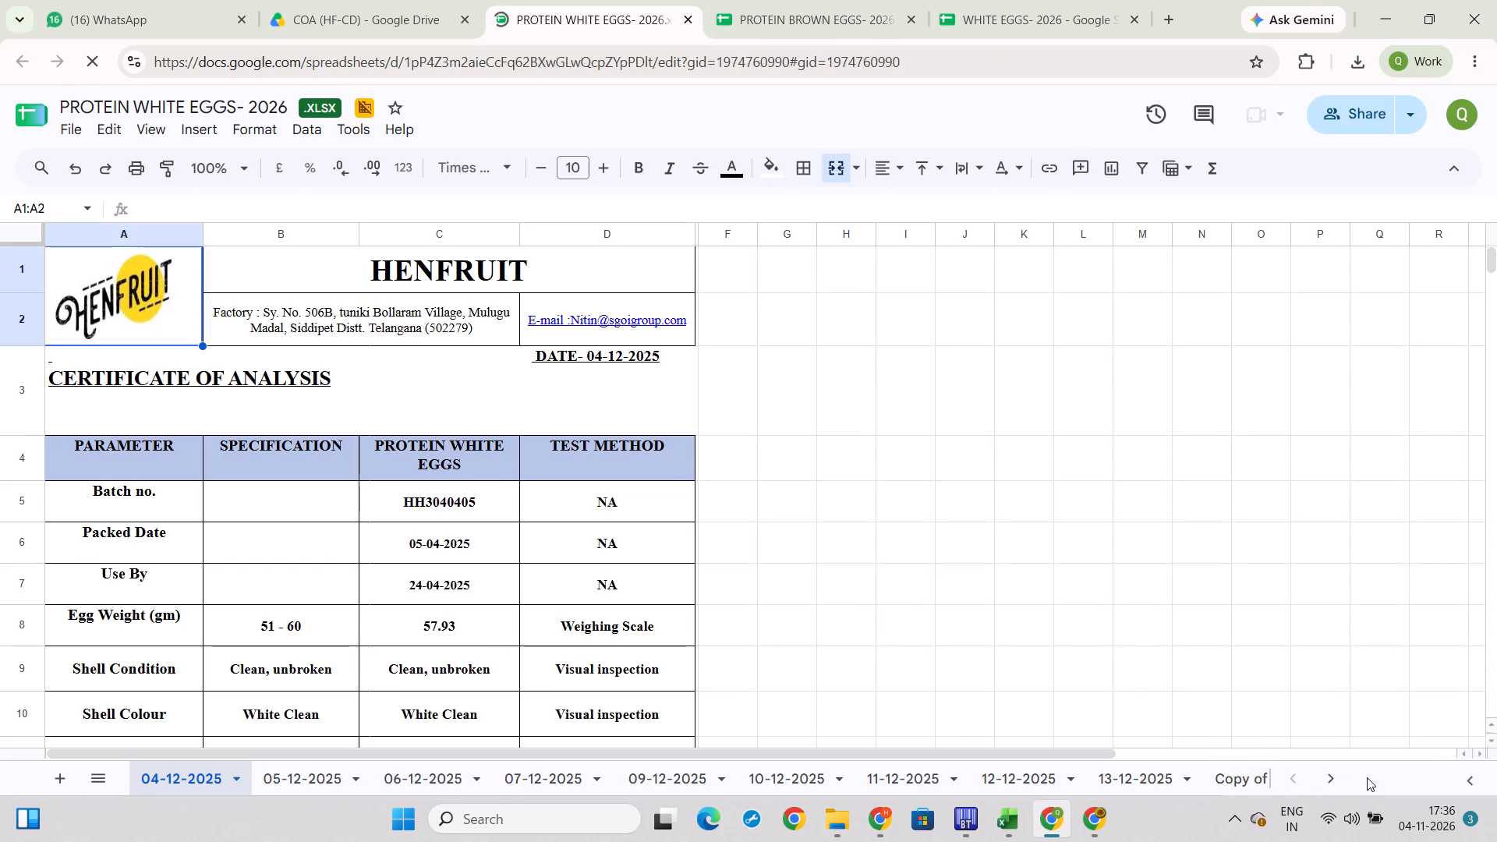
Rename the last sheet, Copy of 03/11/26, as 04/11/26 in the protein white eggs workbook.
triple_click(1330, 783)
triple_click(1330, 783)
triple_click(1330, 783)
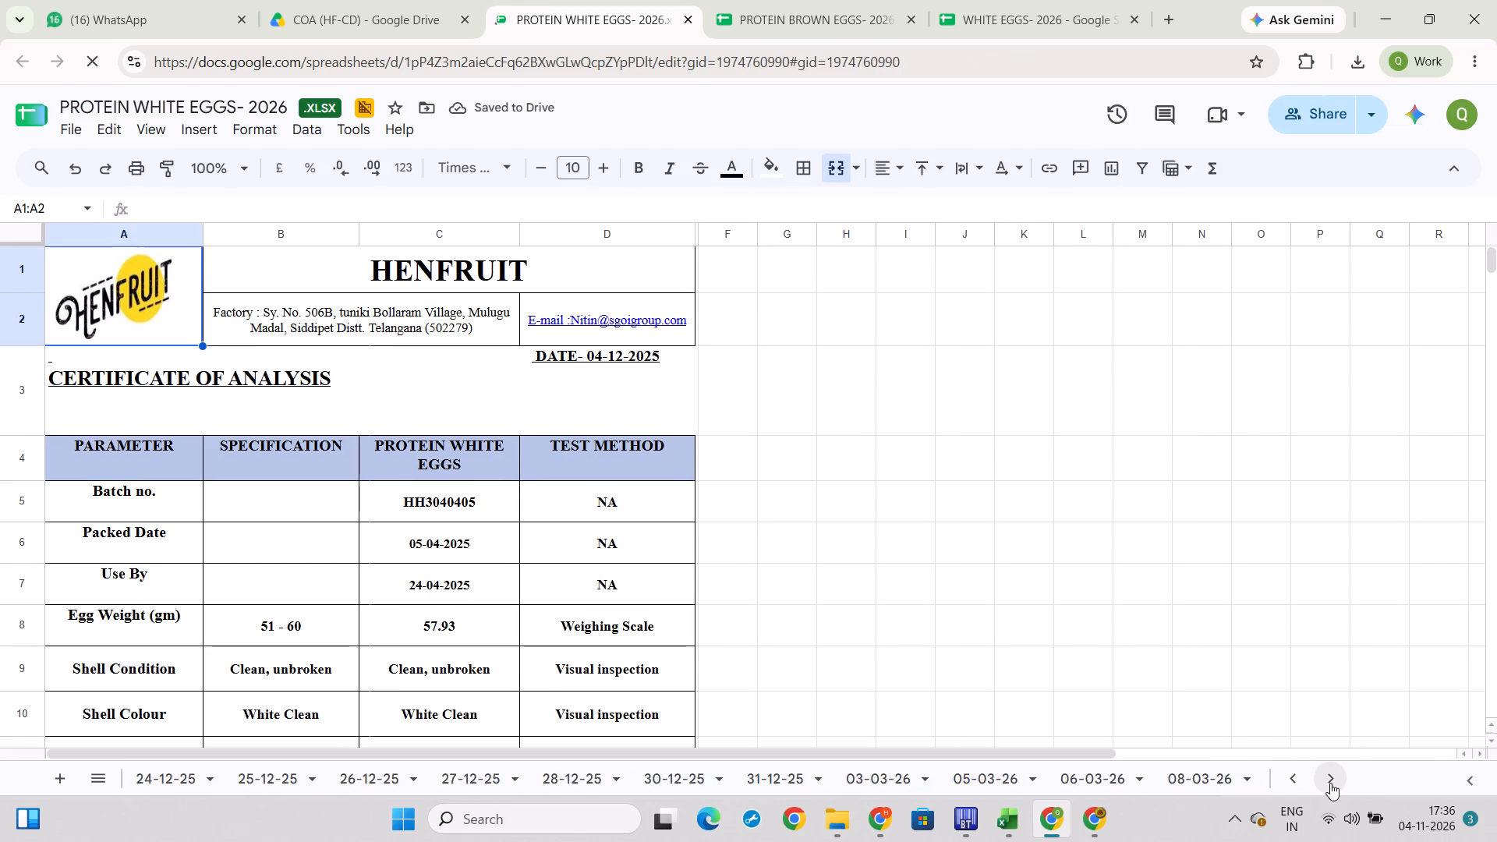
triple_click(1330, 783)
triple_click(1330, 783)
triple_click(1330, 783)
triple_click(1330, 783)
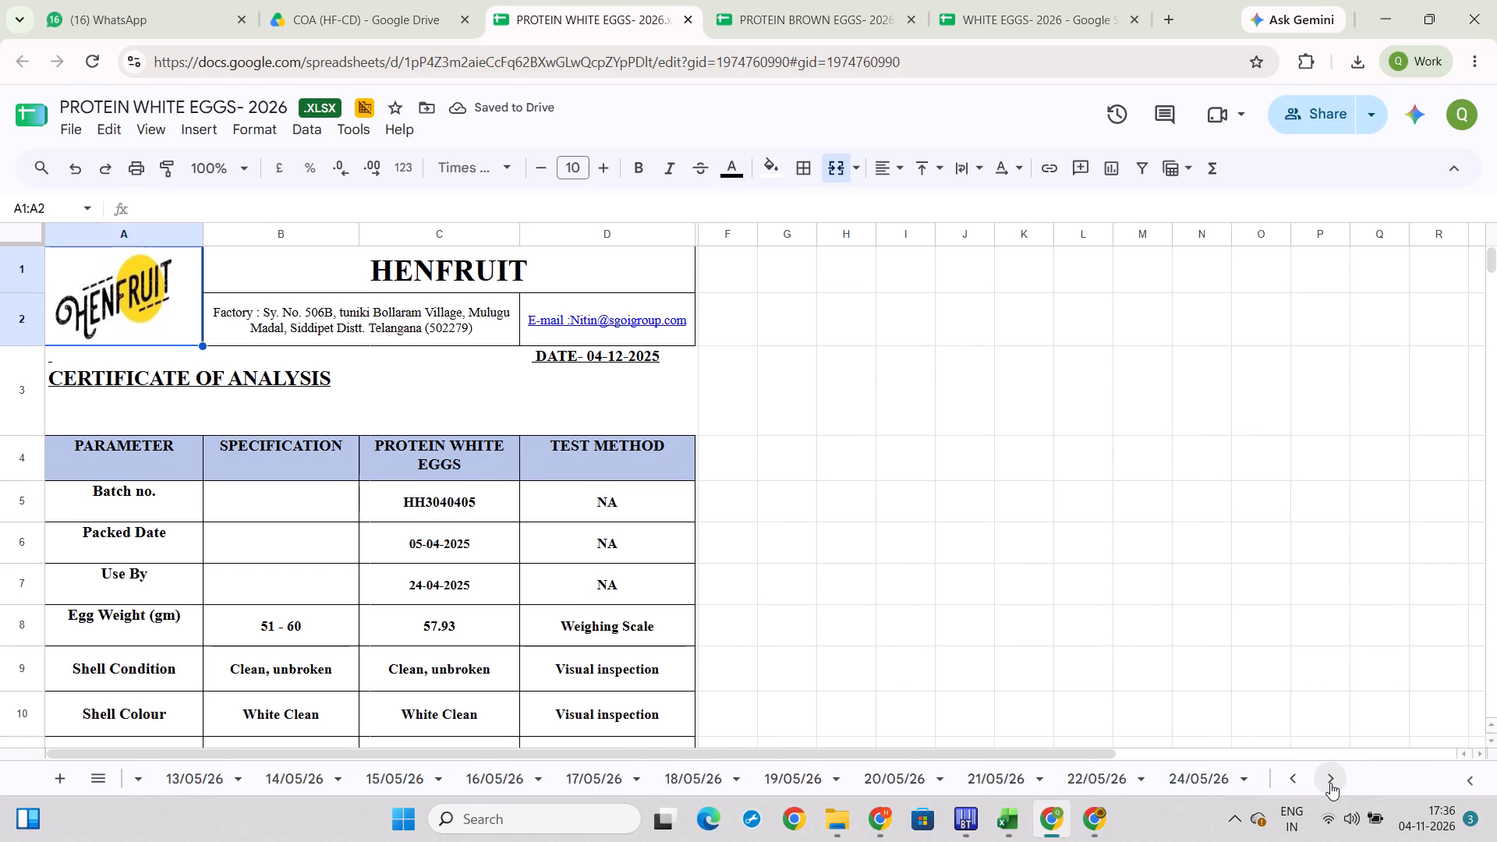
triple_click(1330, 783)
triple_click(1330, 783)
triple_click(1330, 783)
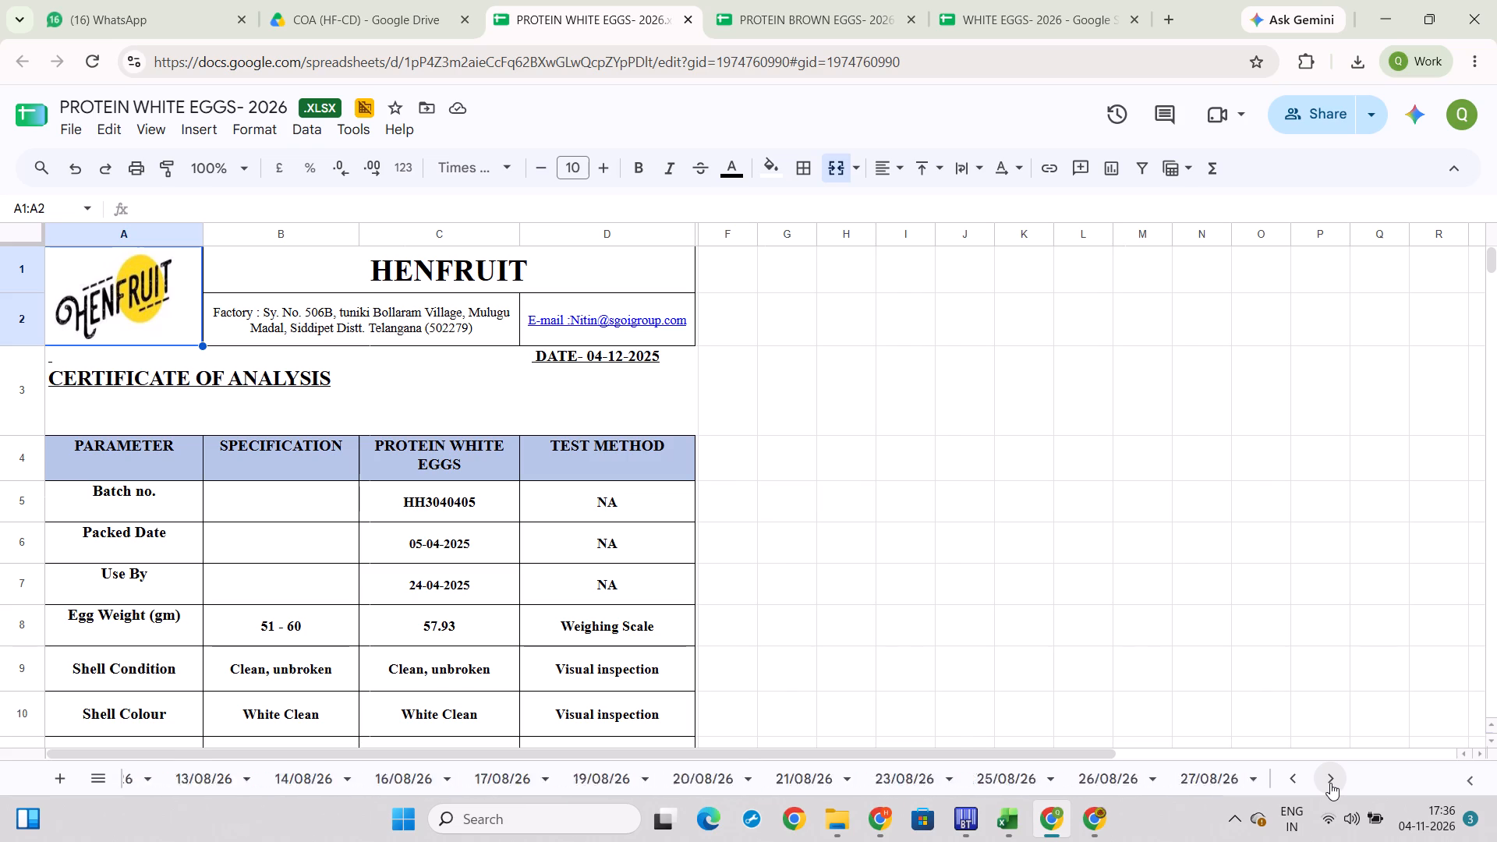
triple_click(1330, 783)
triple_click(1330, 783)
triple_click(1330, 783)
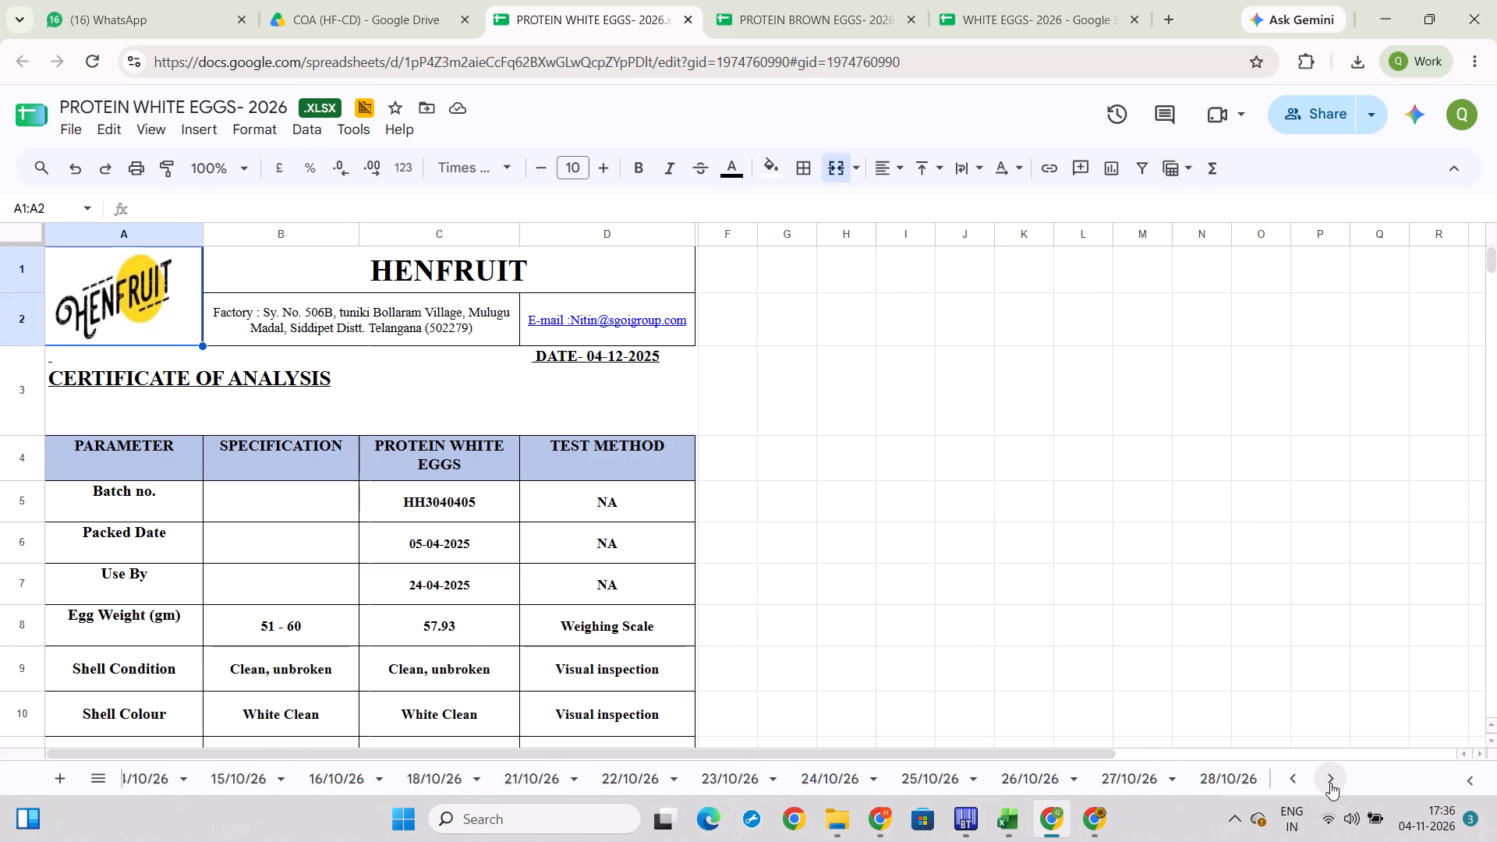
triple_click(1330, 783)
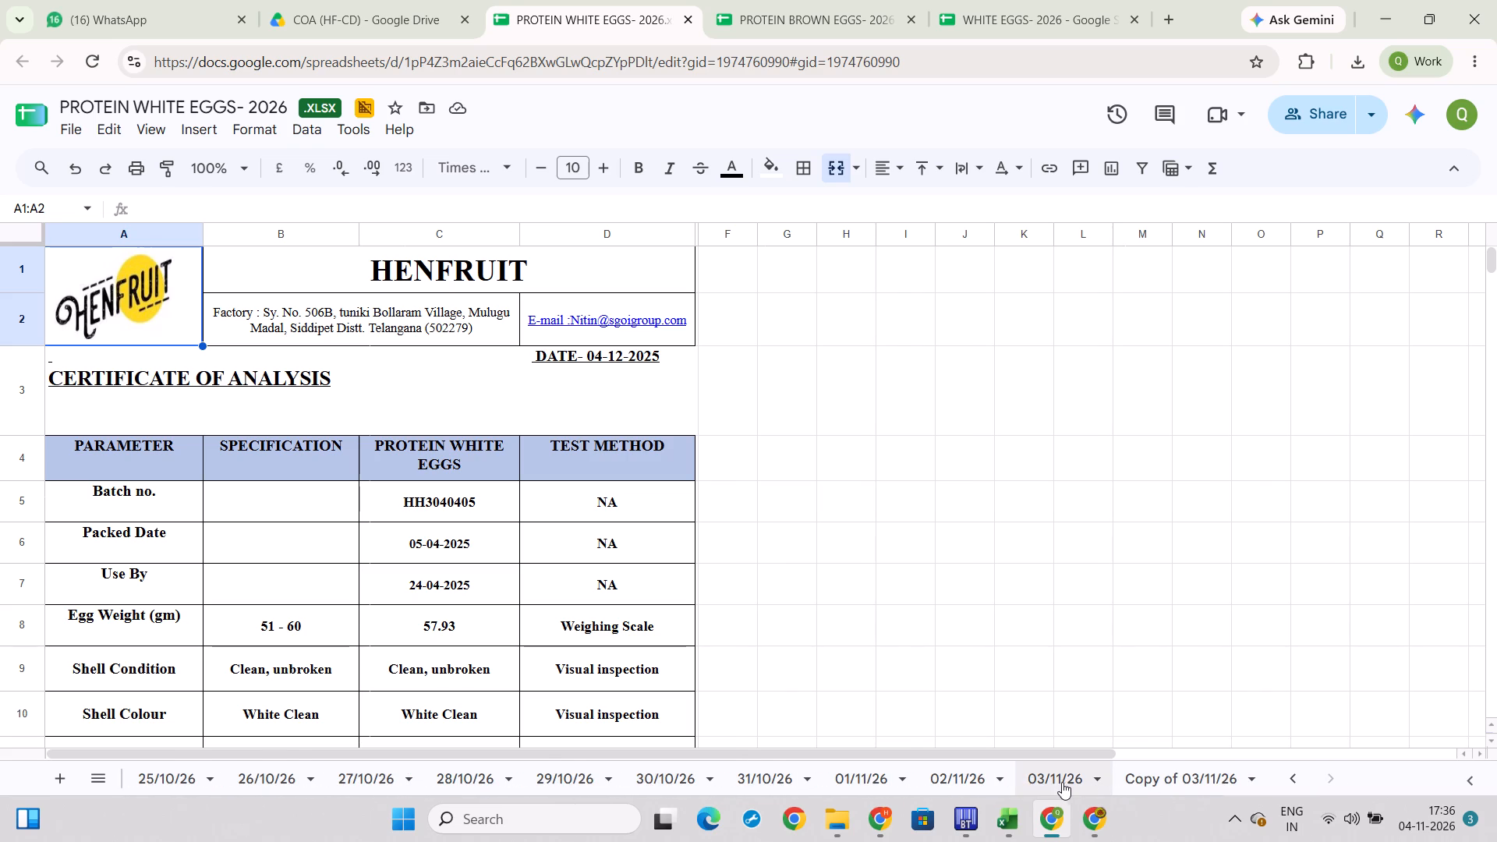
double_click(1213, 784)
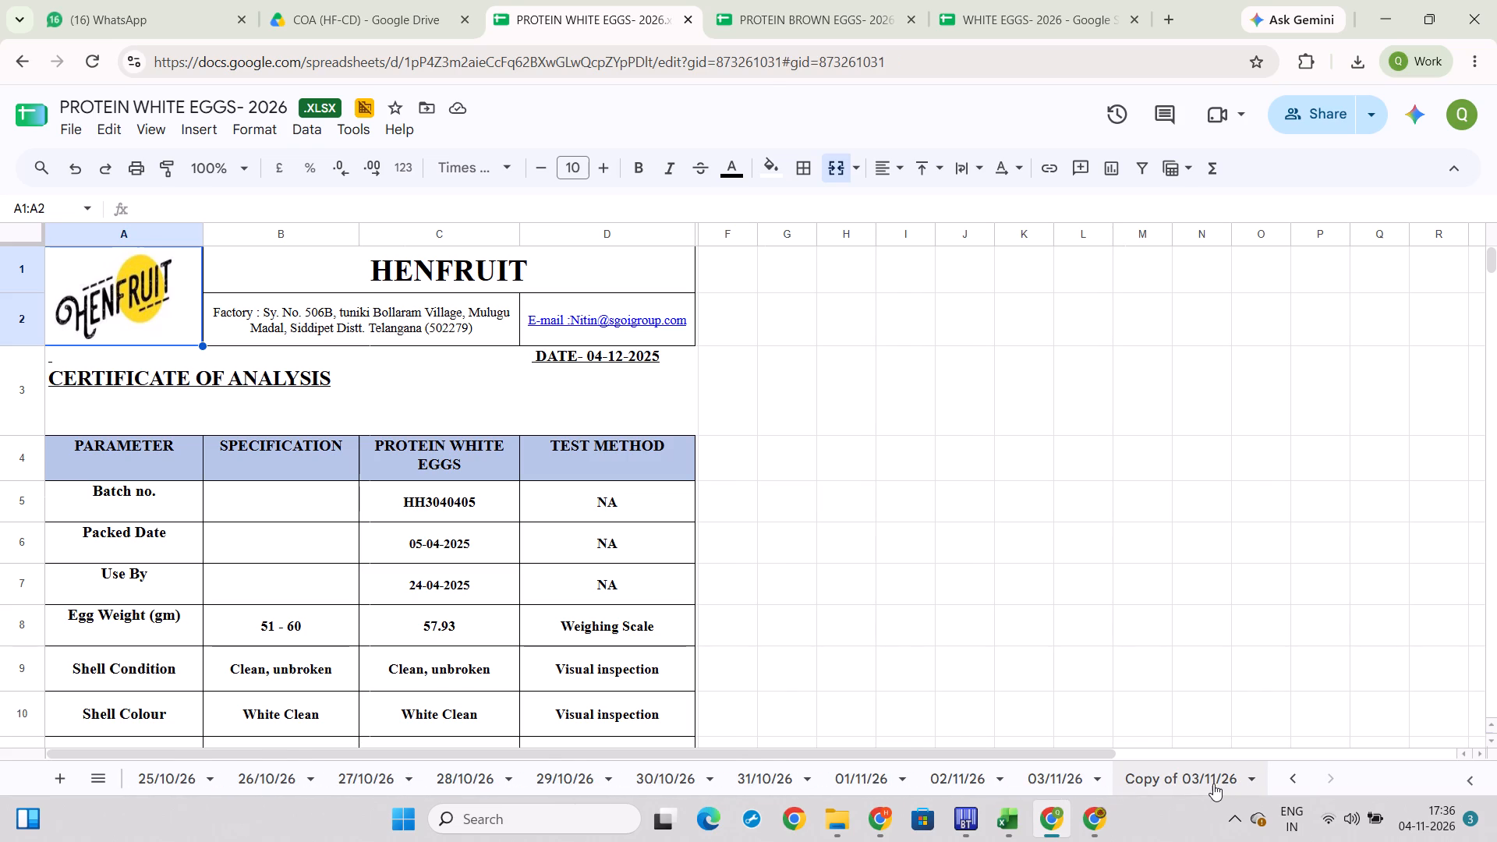
key(bracketright)
key(BackSpace)
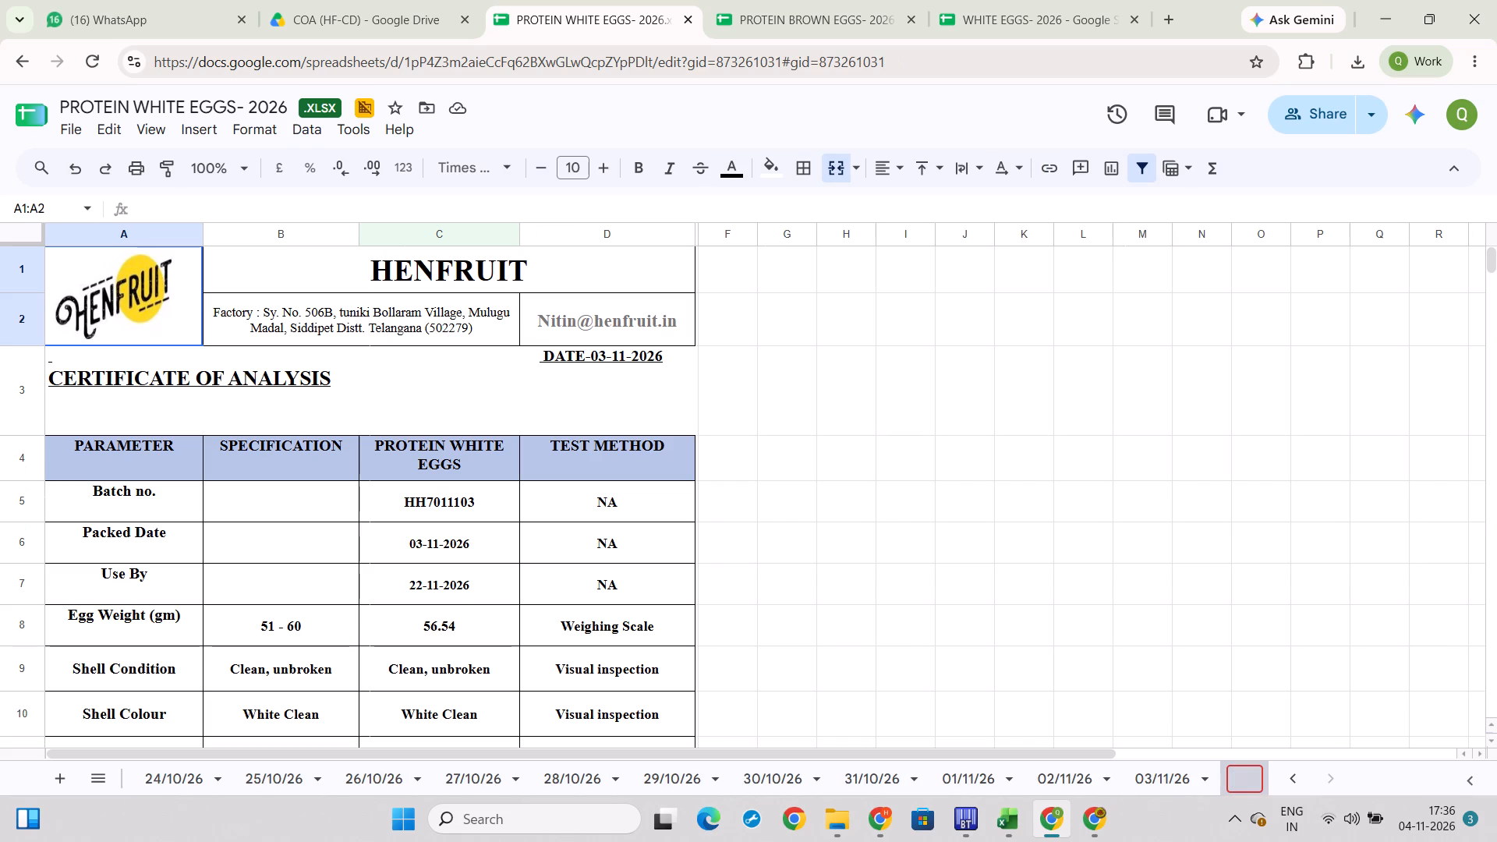
key(BackSpace)
key(BackSpace)
key(BackSpace)
key(BackSpace)
key(0)
text(4/)
text(11/26)
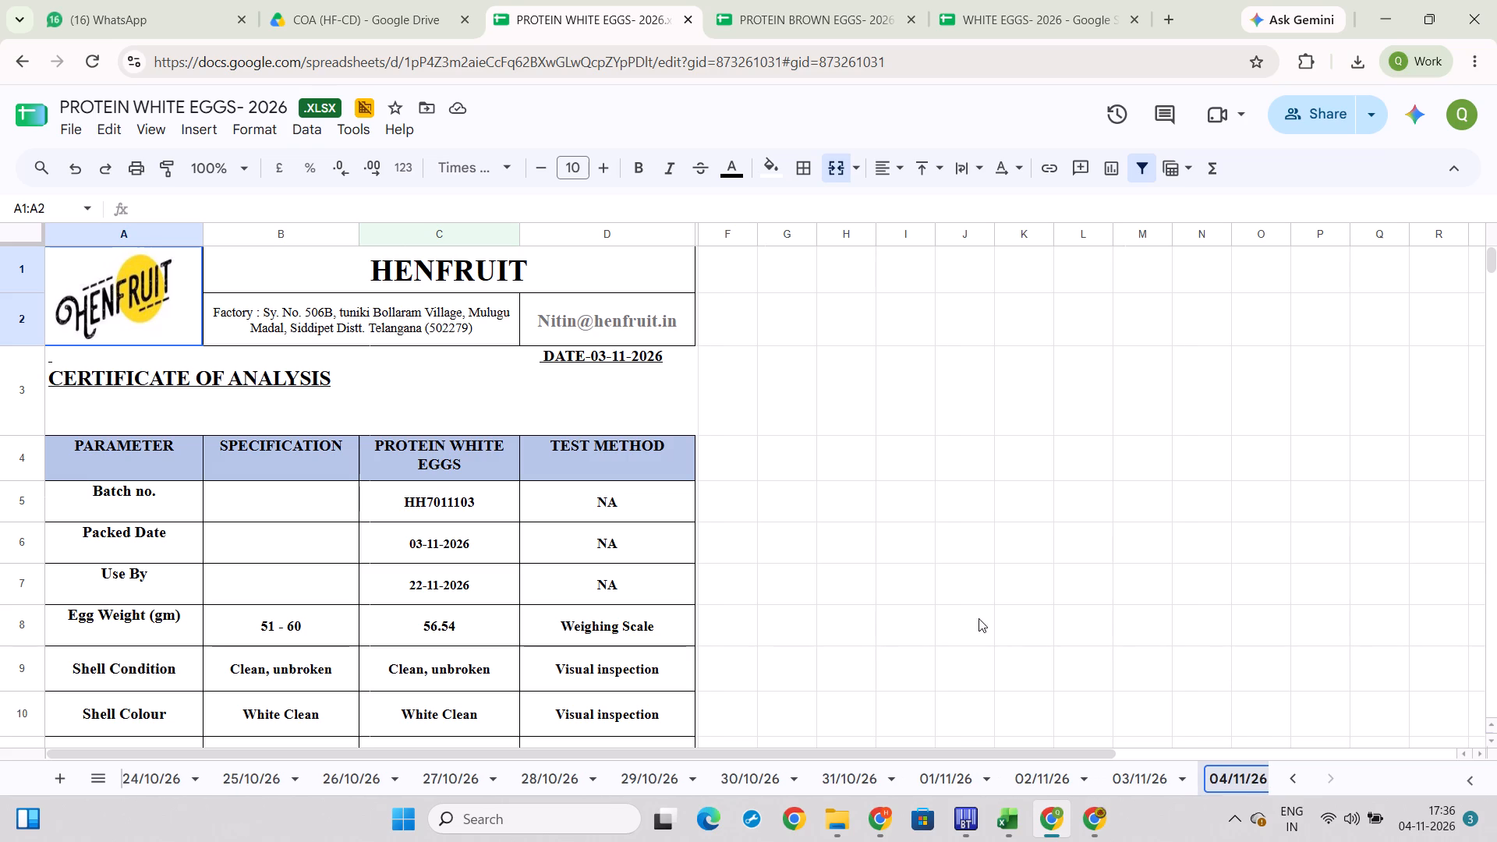
Change the certificate's heading date on the 04/11/26 sheet to 04-11-2026.
double_click(607, 354)
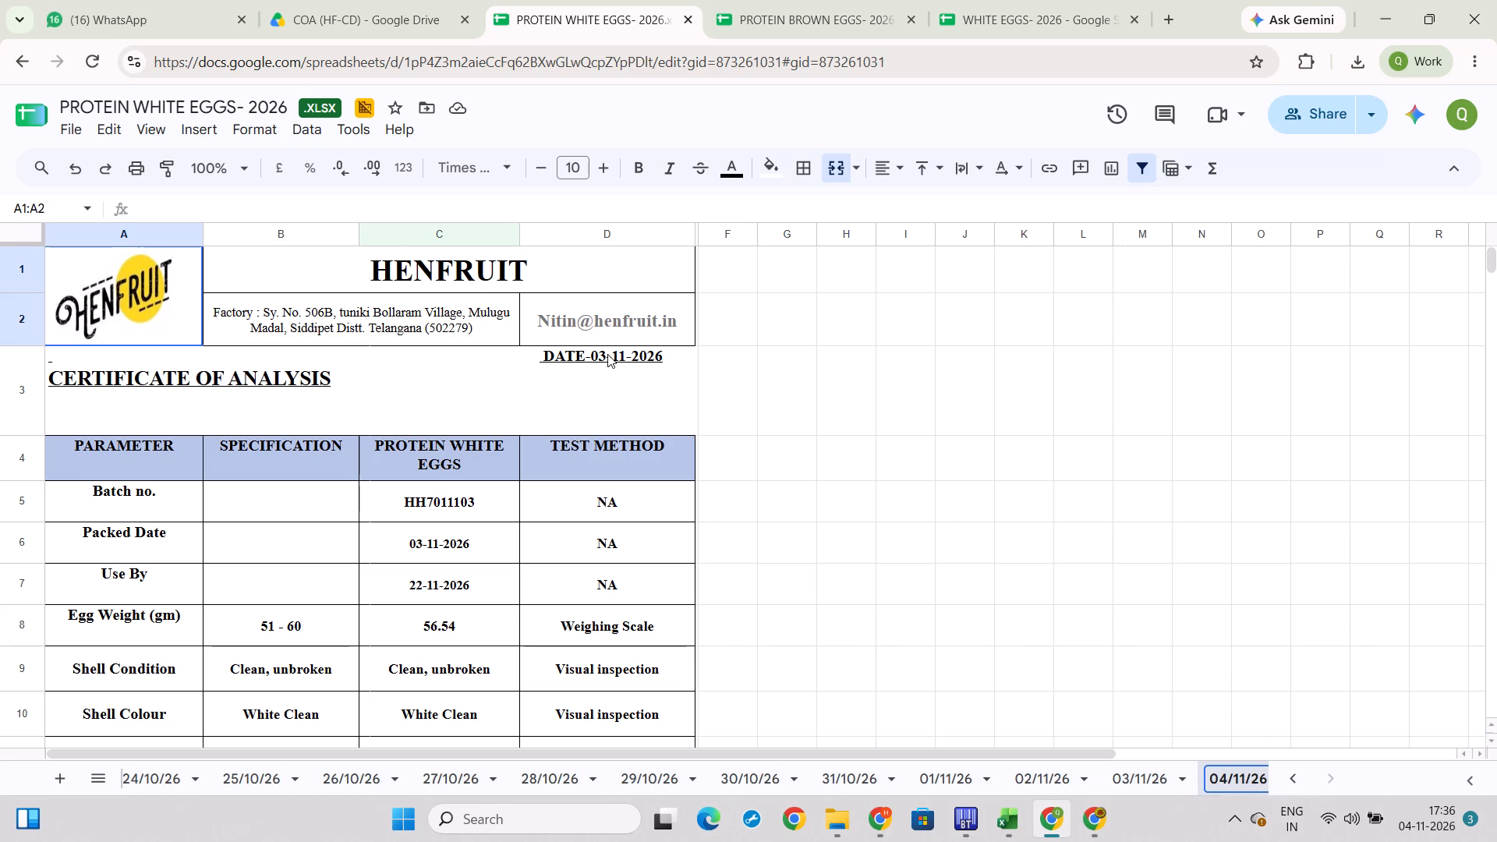
click(607, 354)
key(BackSpace)
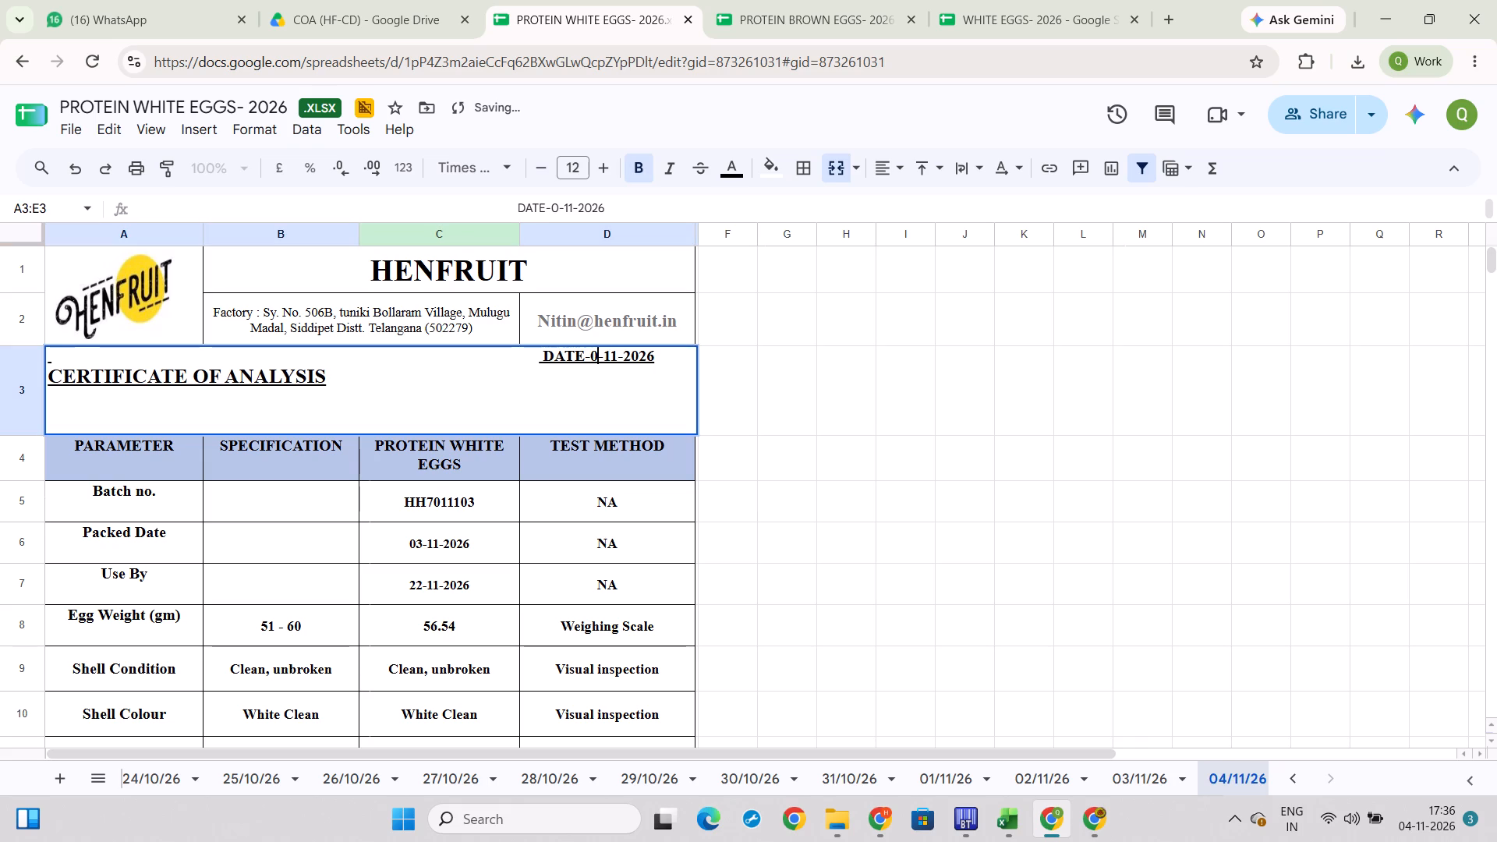
key(3)
key(BackSpace)
key(4)
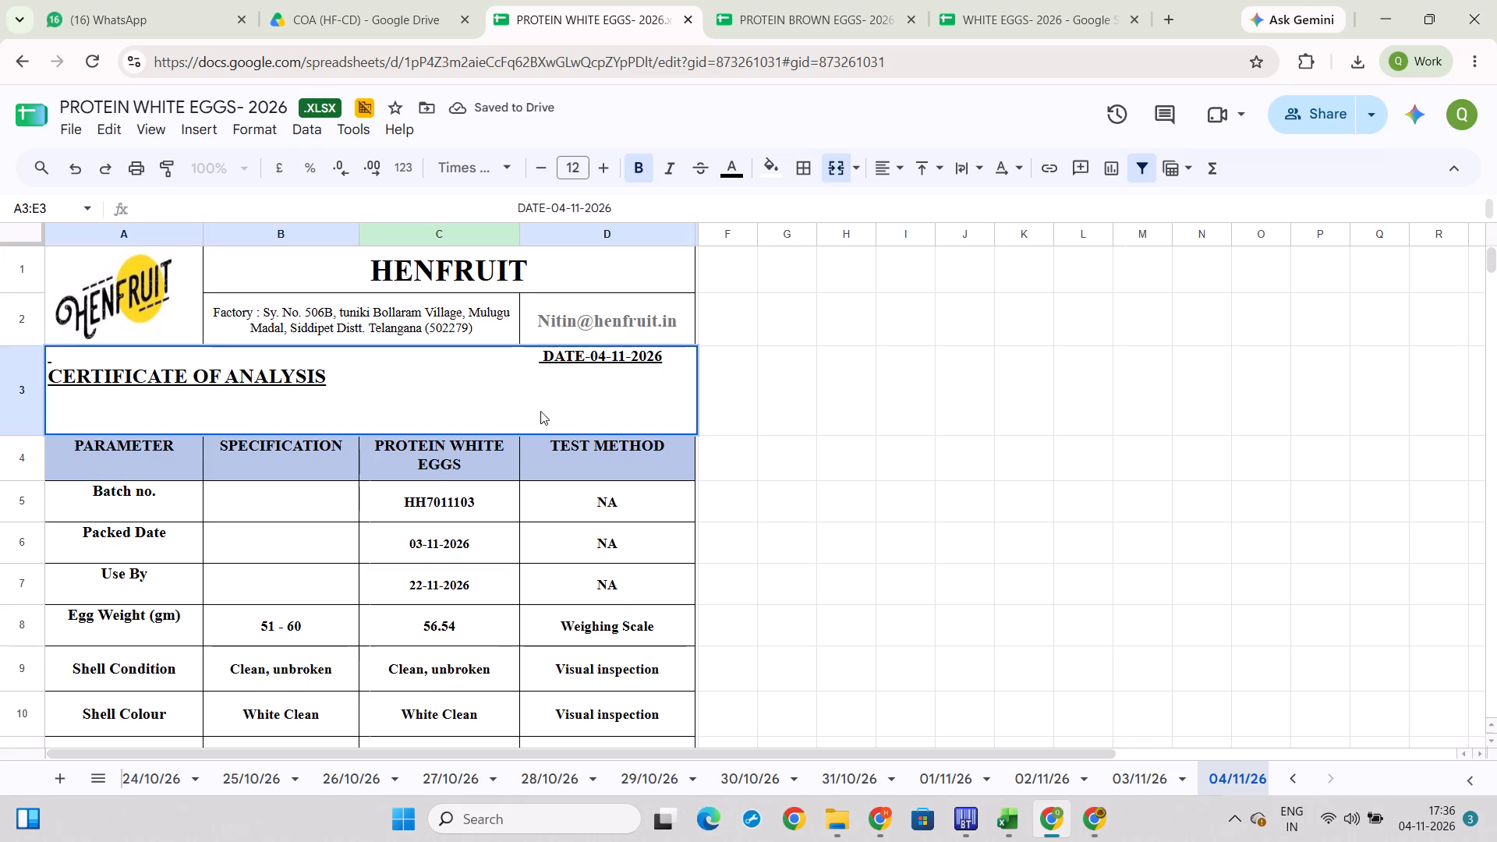
Set the protein white eggs batch number to HH15031105.
double_click(488, 503)
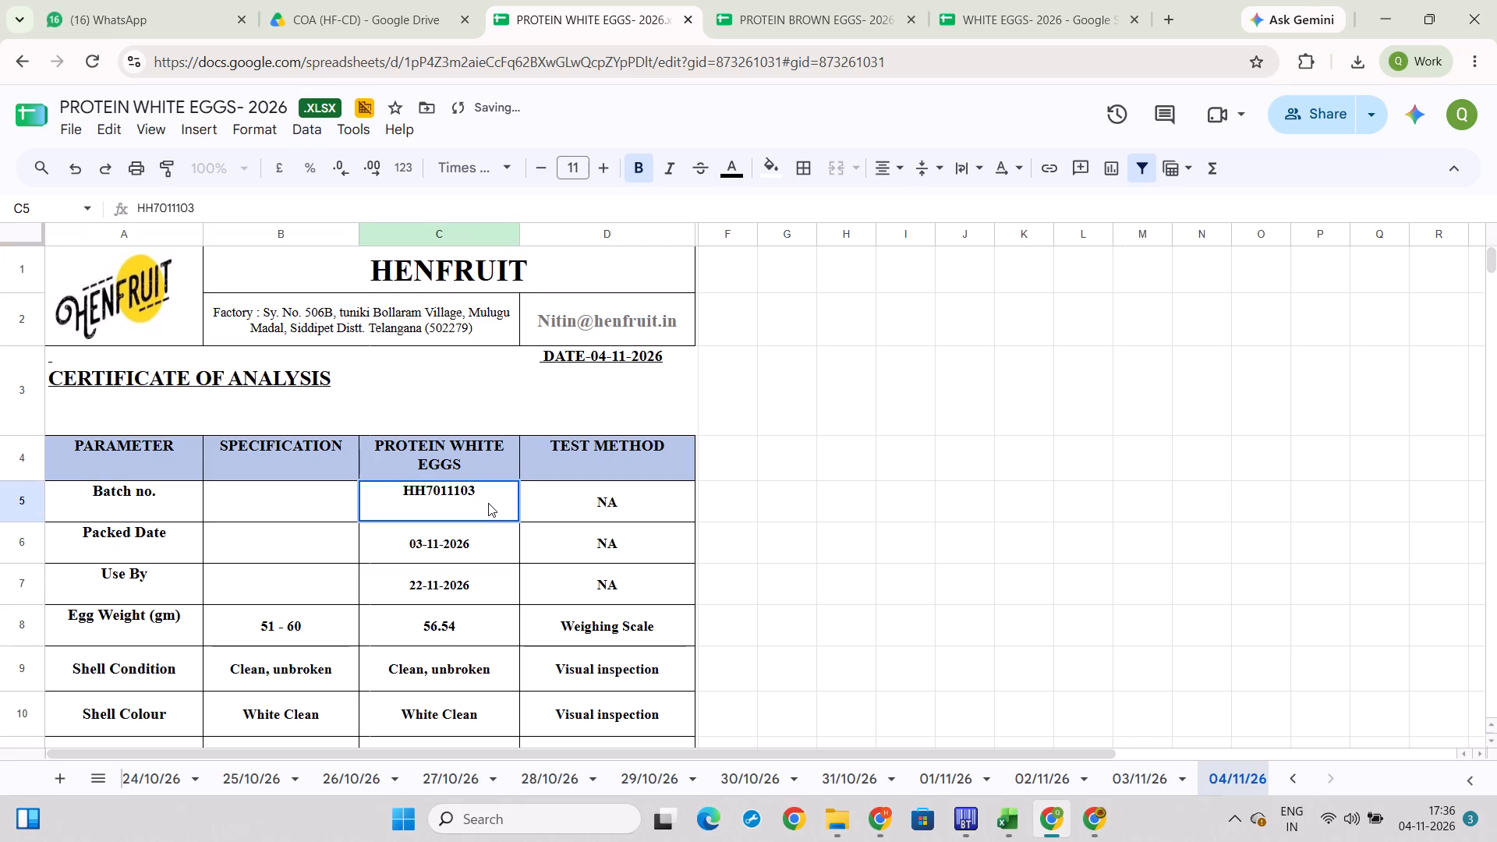
key(BackSpace)
key(BackSpace)
key(BackSpace)
key(BackSpace)
key(BackSpace)
key(BackSpace)
key(BackSpace)
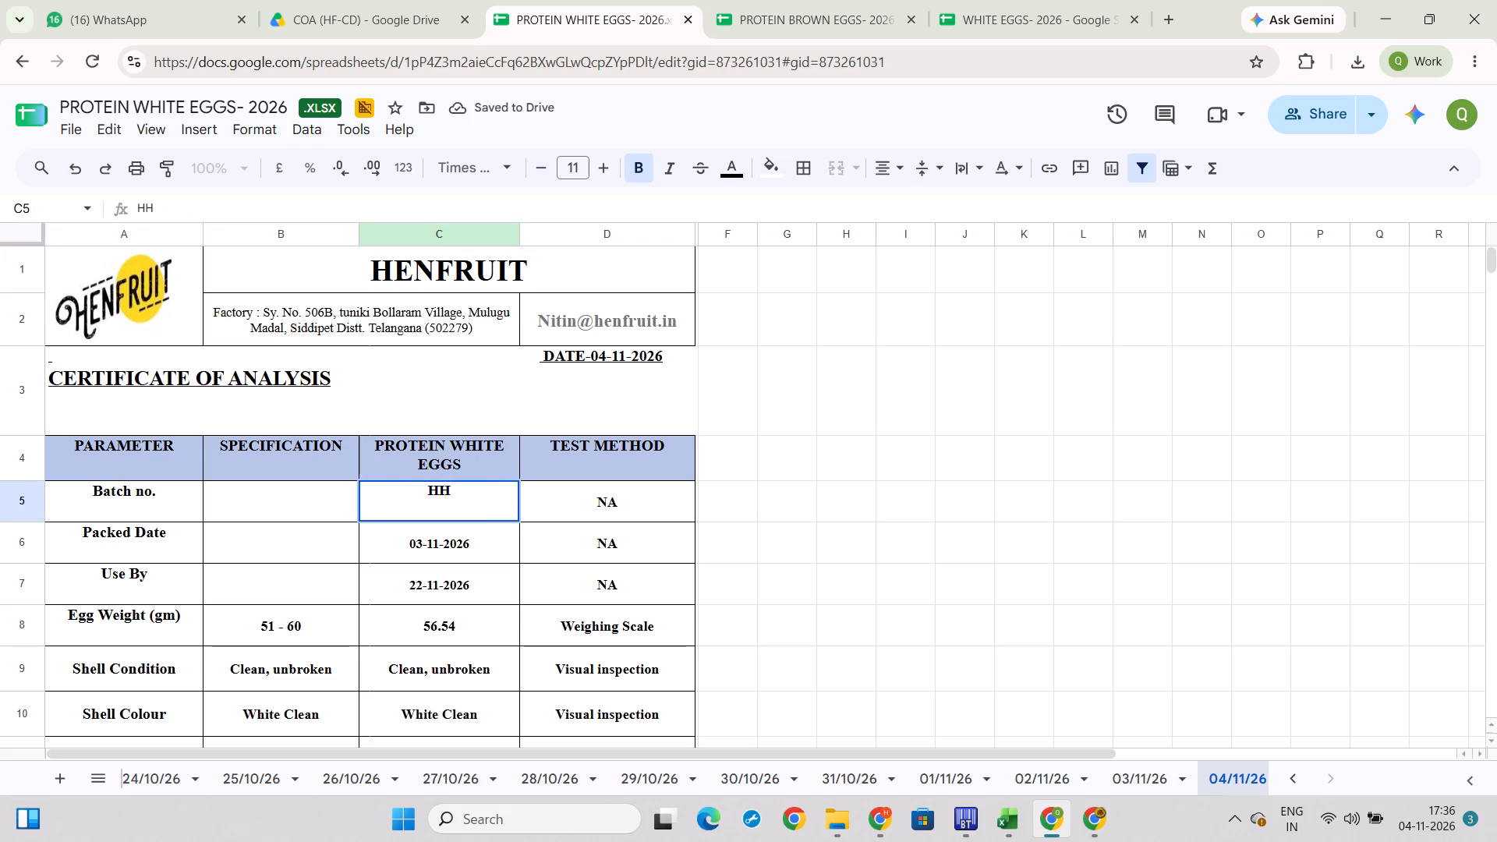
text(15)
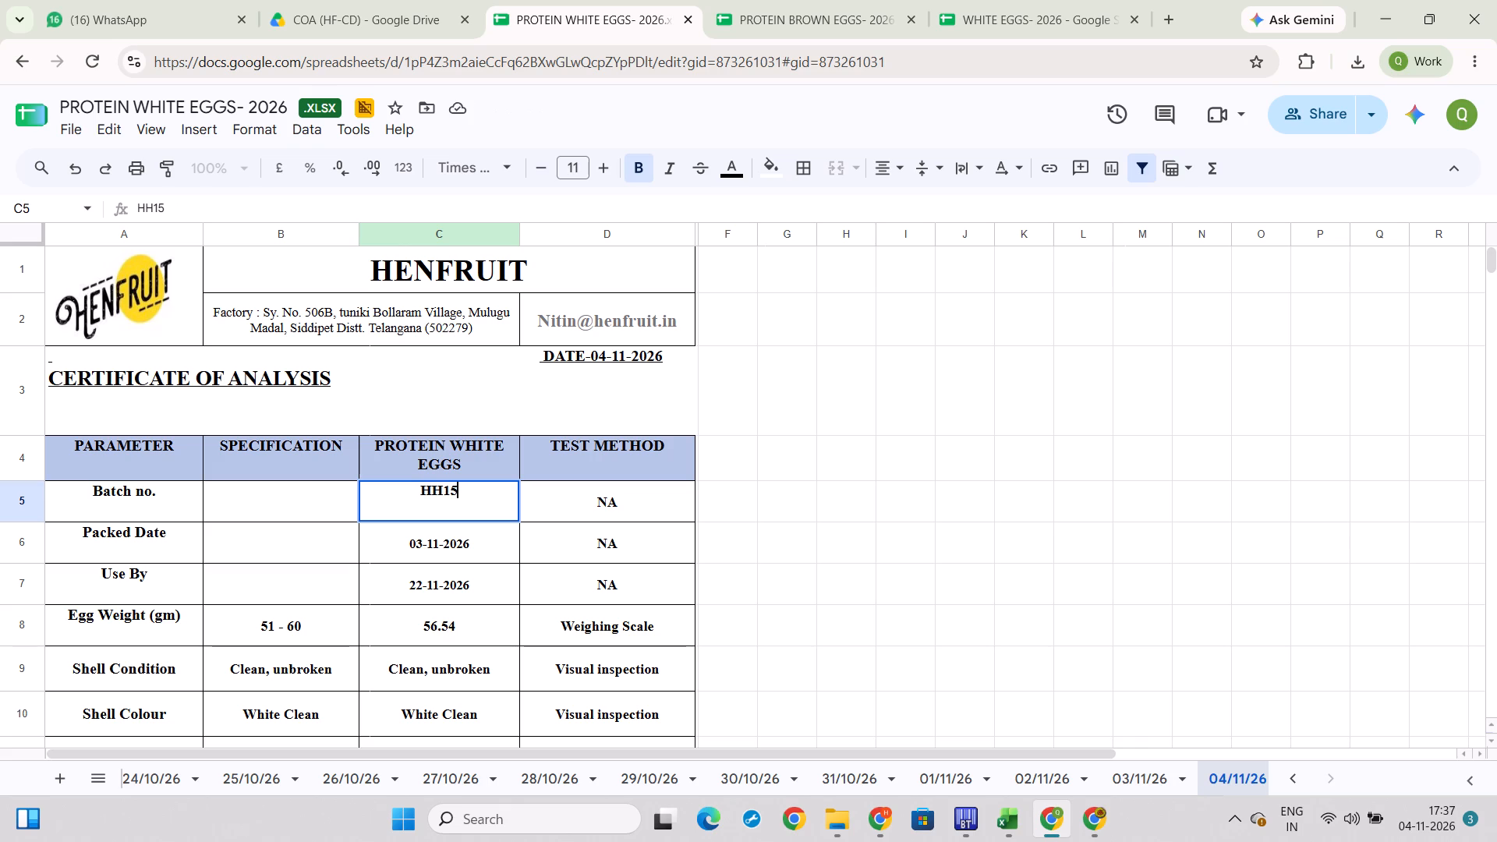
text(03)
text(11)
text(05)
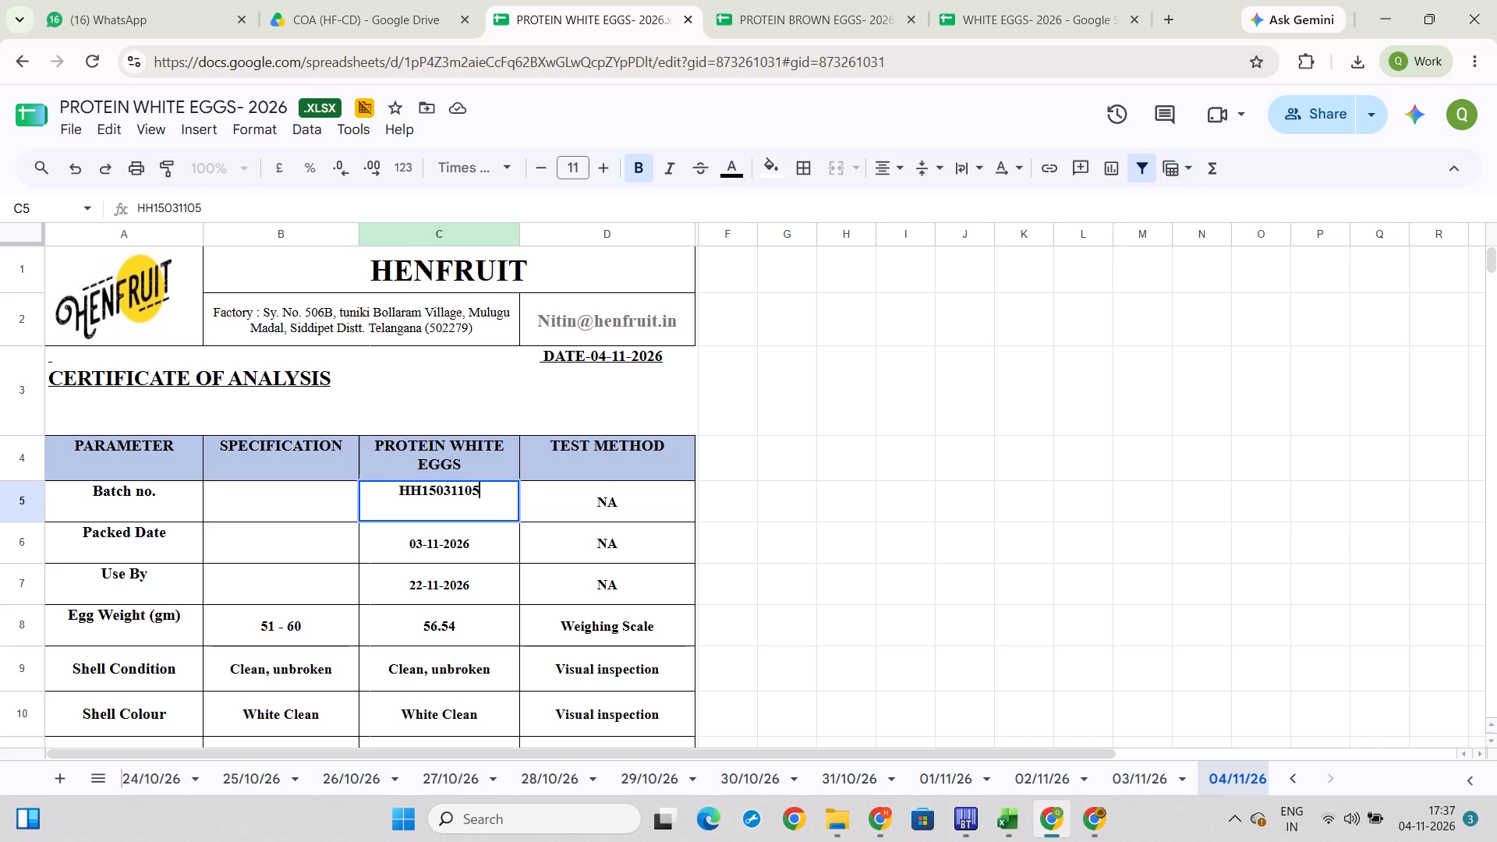
Set the protein white eggs Packed Date to 05-11-2026 and the Use By date to 23-11-2026.
double_click(476, 550)
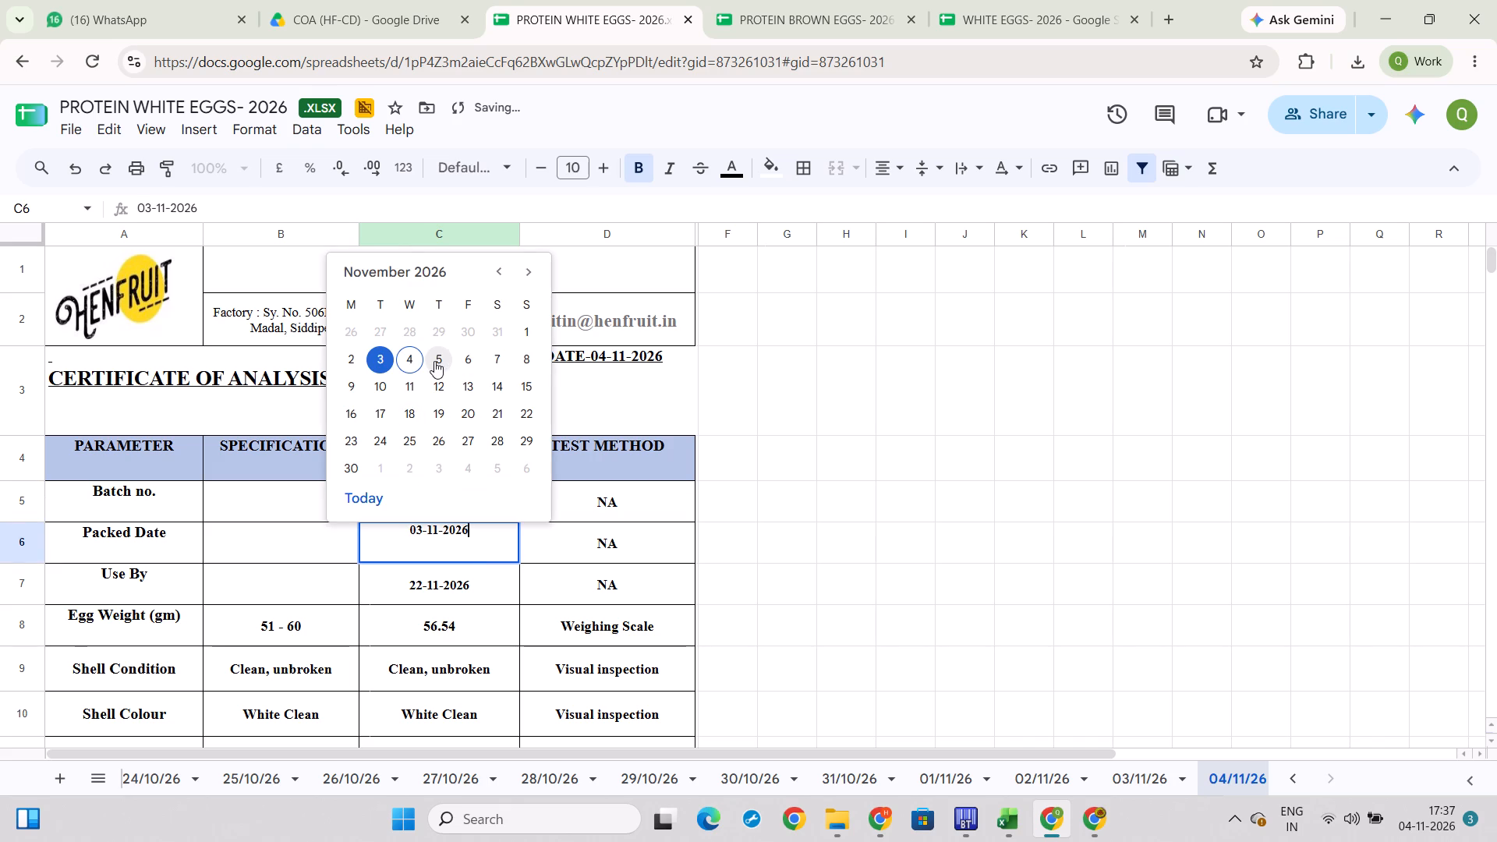
click(434, 361)
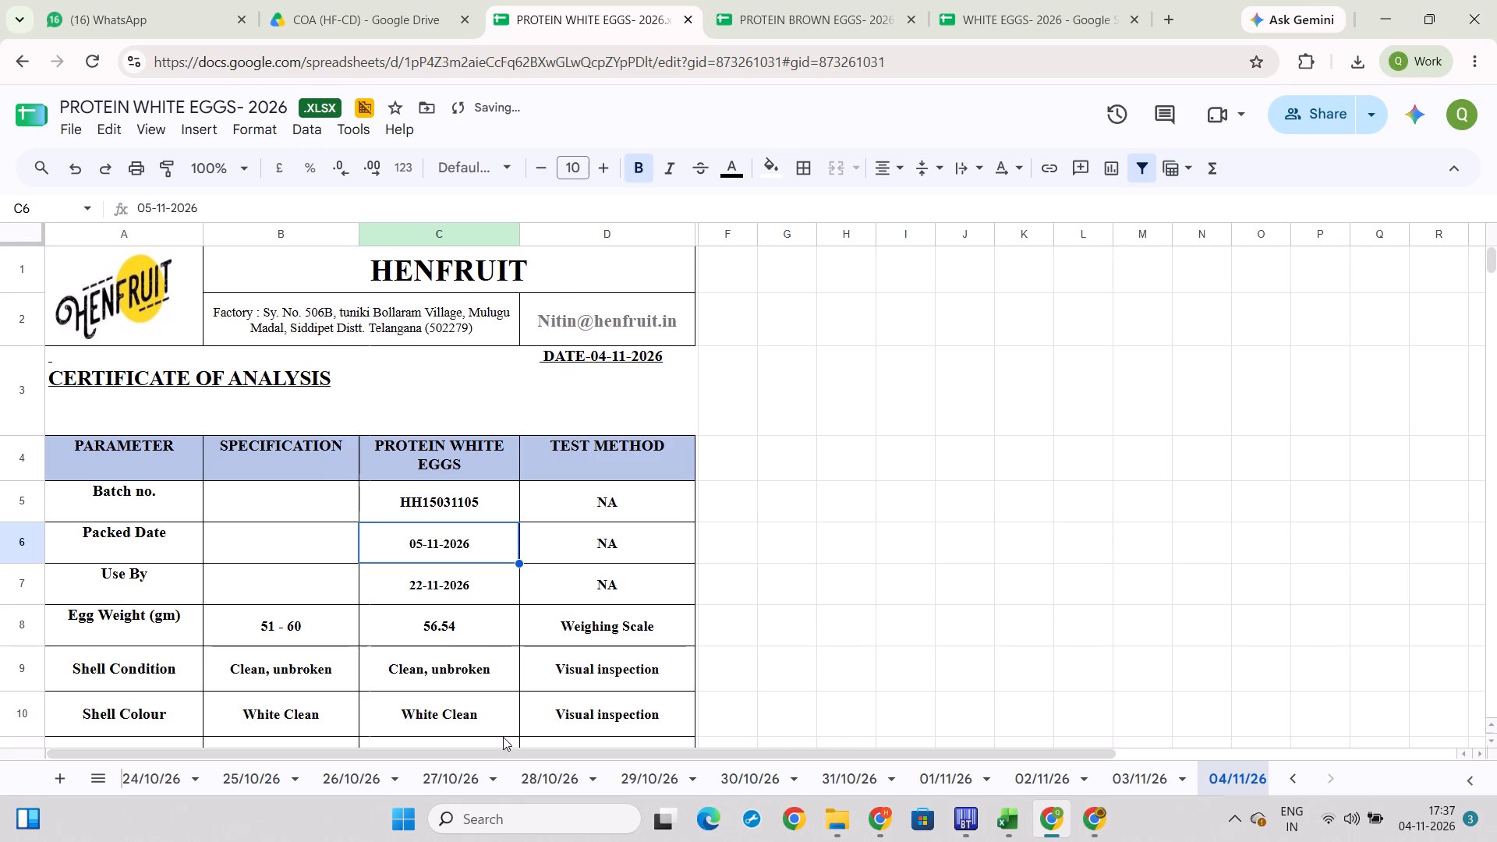
double_click(483, 593)
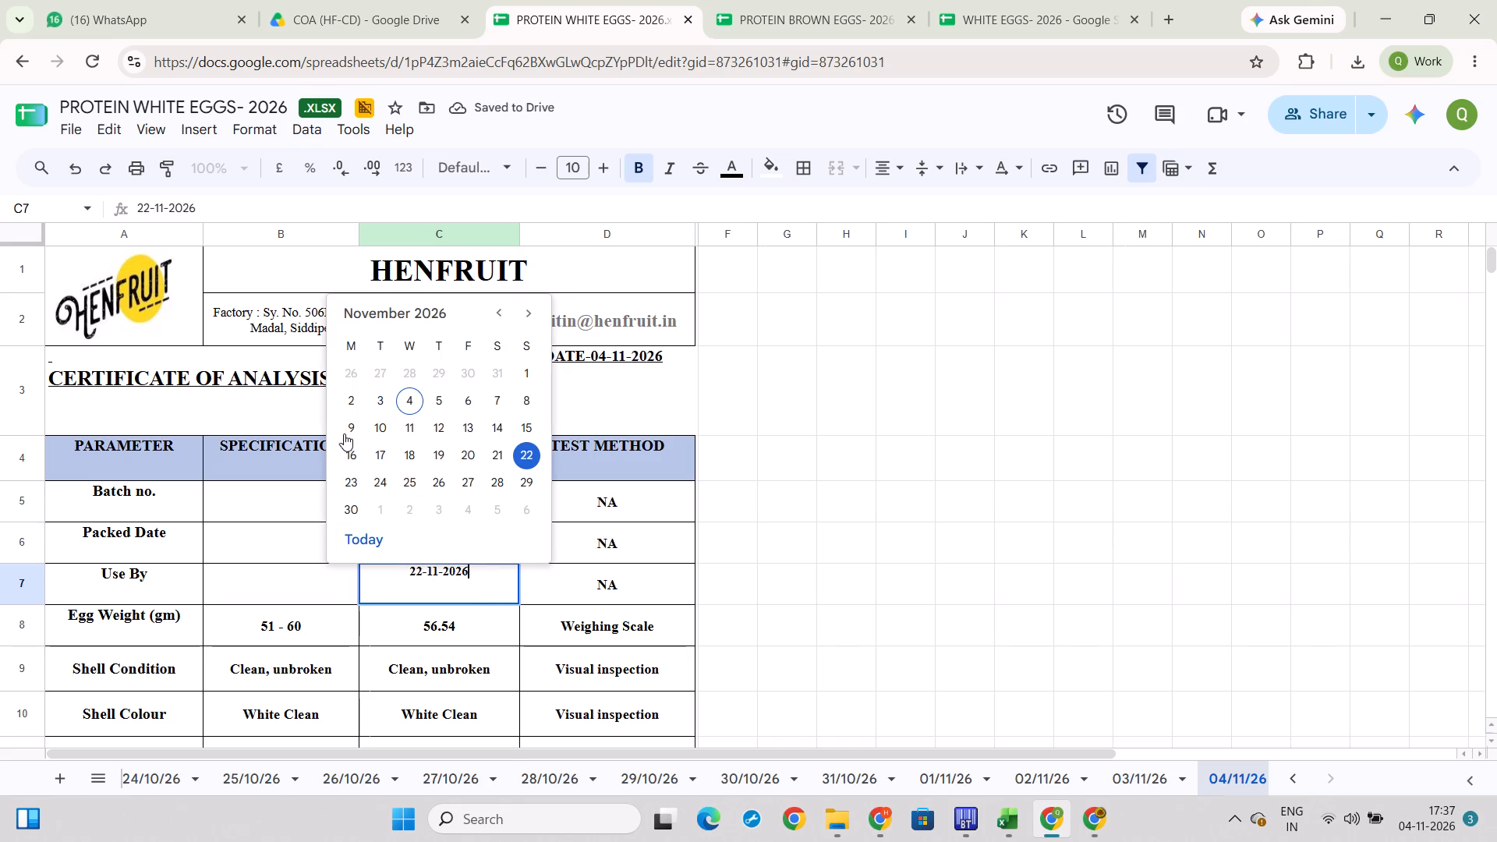
click(358, 481)
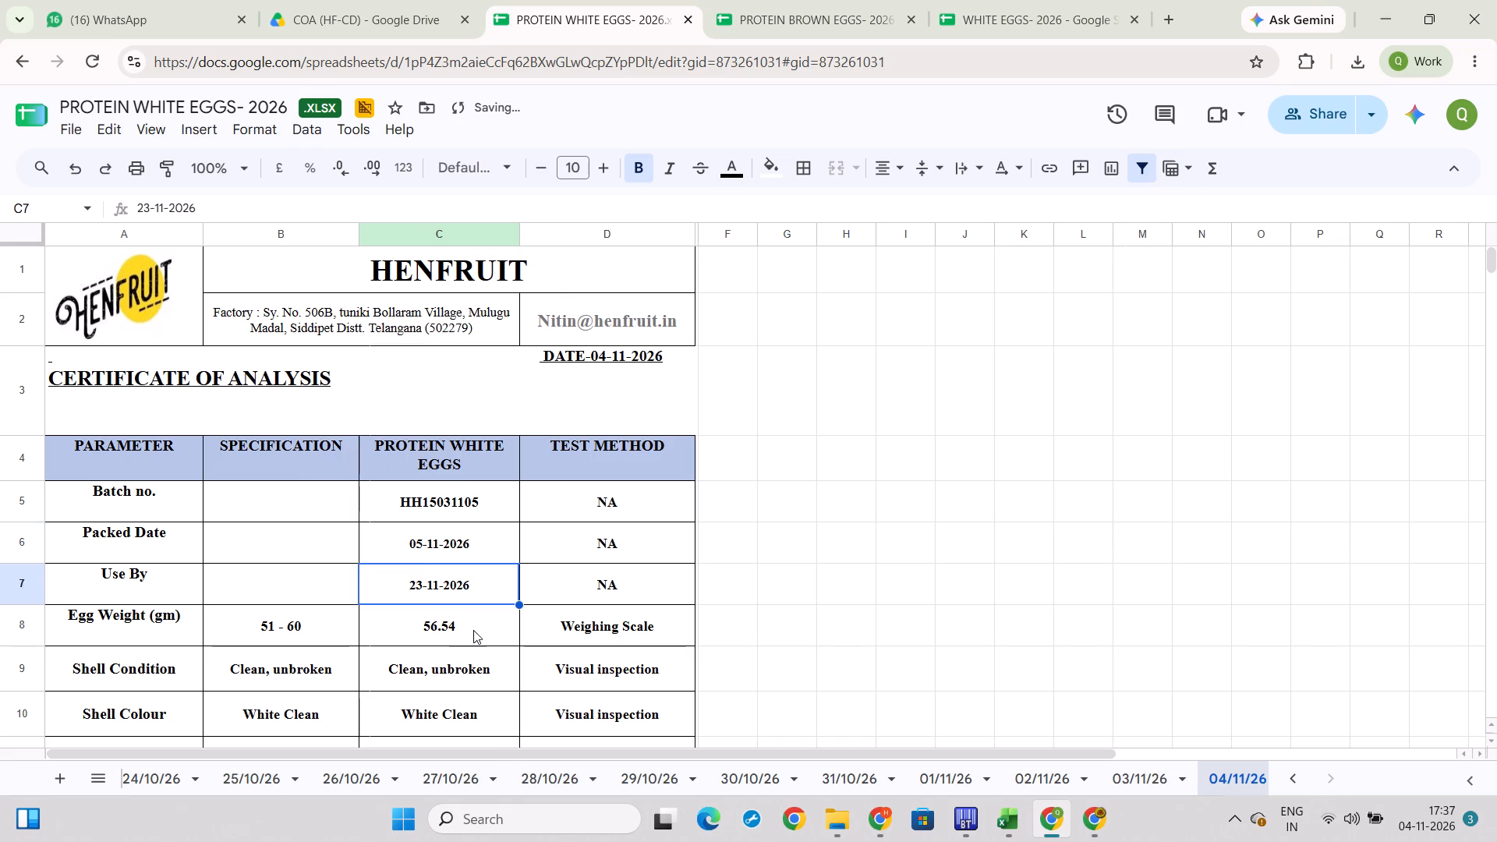
Set the protein white eggs' Egg Weight (gm) result to 57.98.
double_click(474, 630)
key(BackSpace)
key(BackSpace)
key(BackSpace)
key(BackSpace)
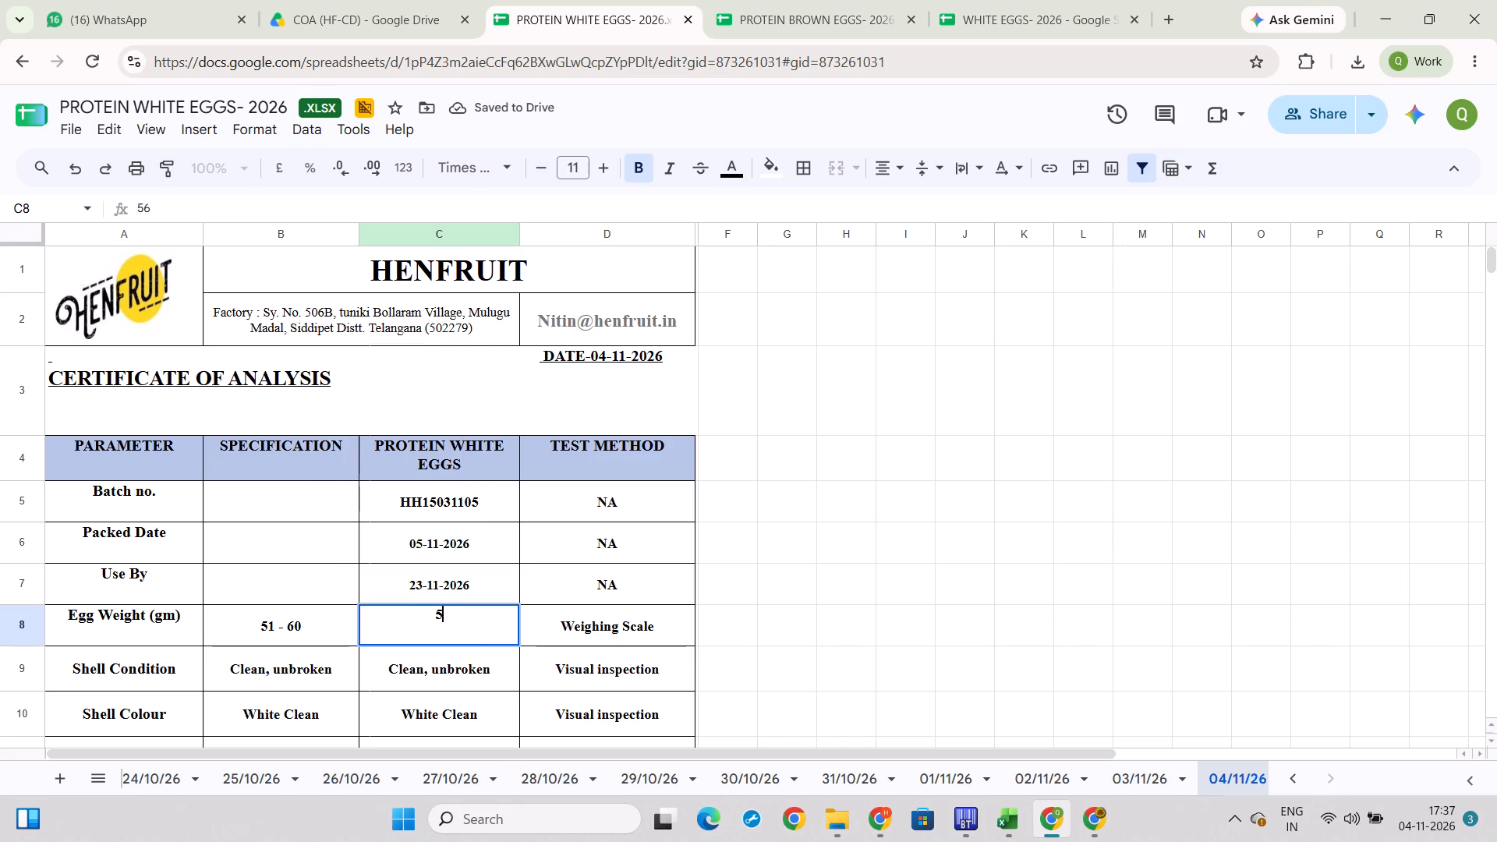
key(BackSpace)
text(57)
key(period)
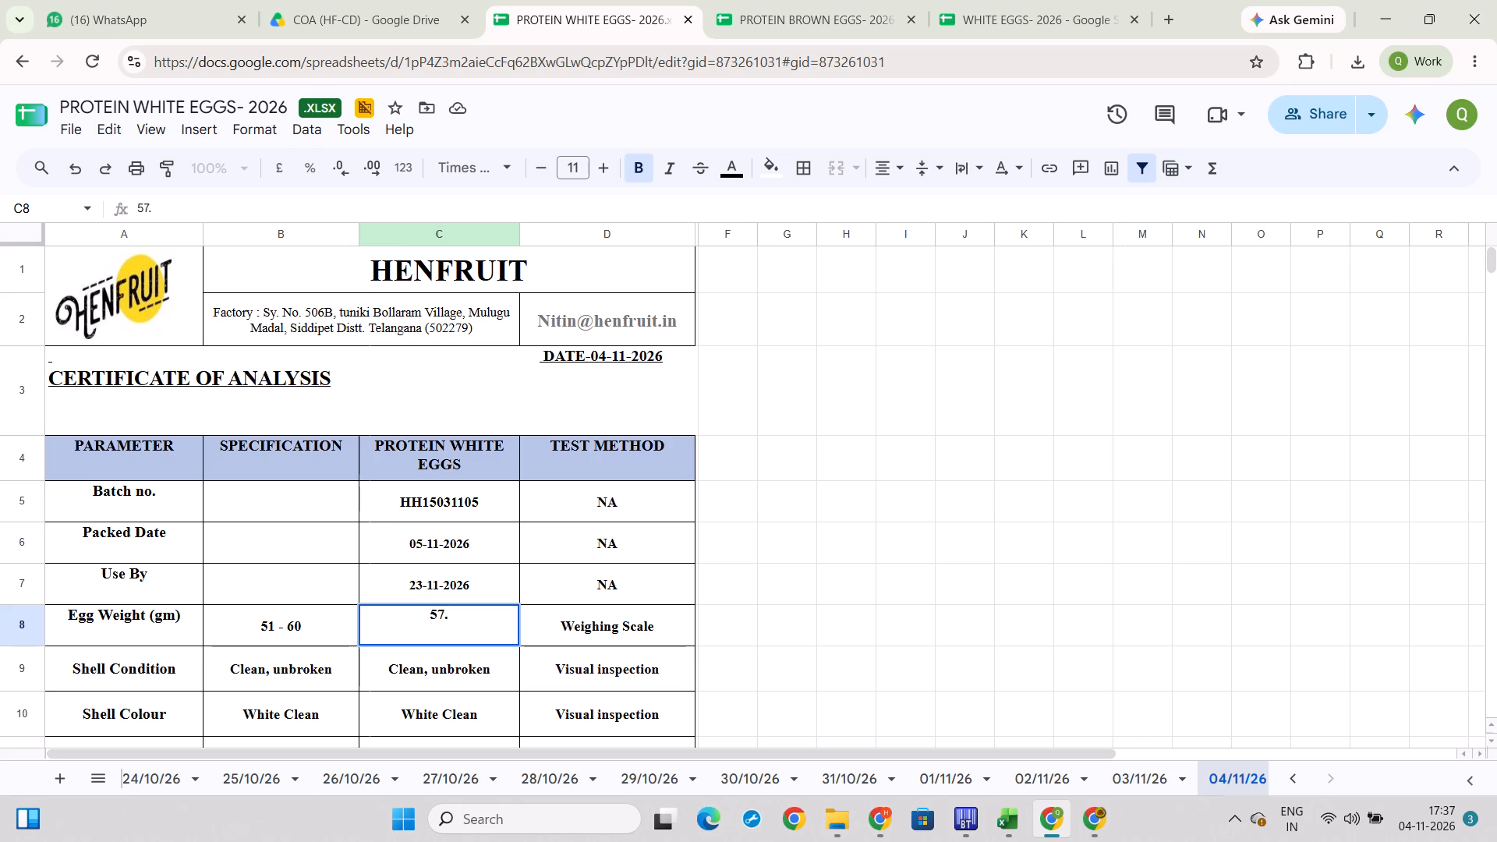
text(98)
Export the protein white eggs 04/11/26 certificate sheet as a PDF.
click(76, 136)
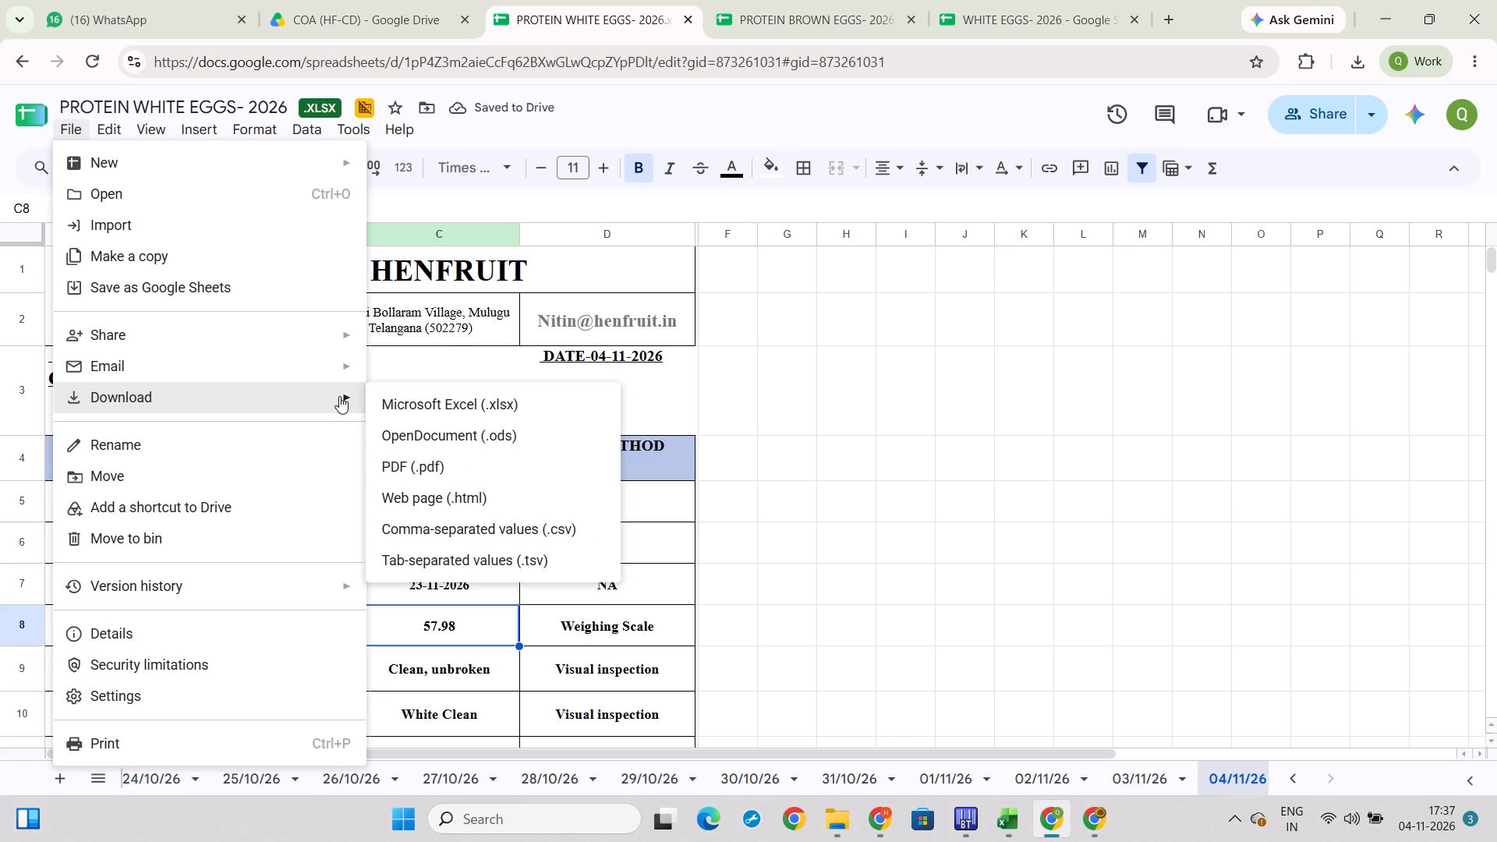
click(474, 469)
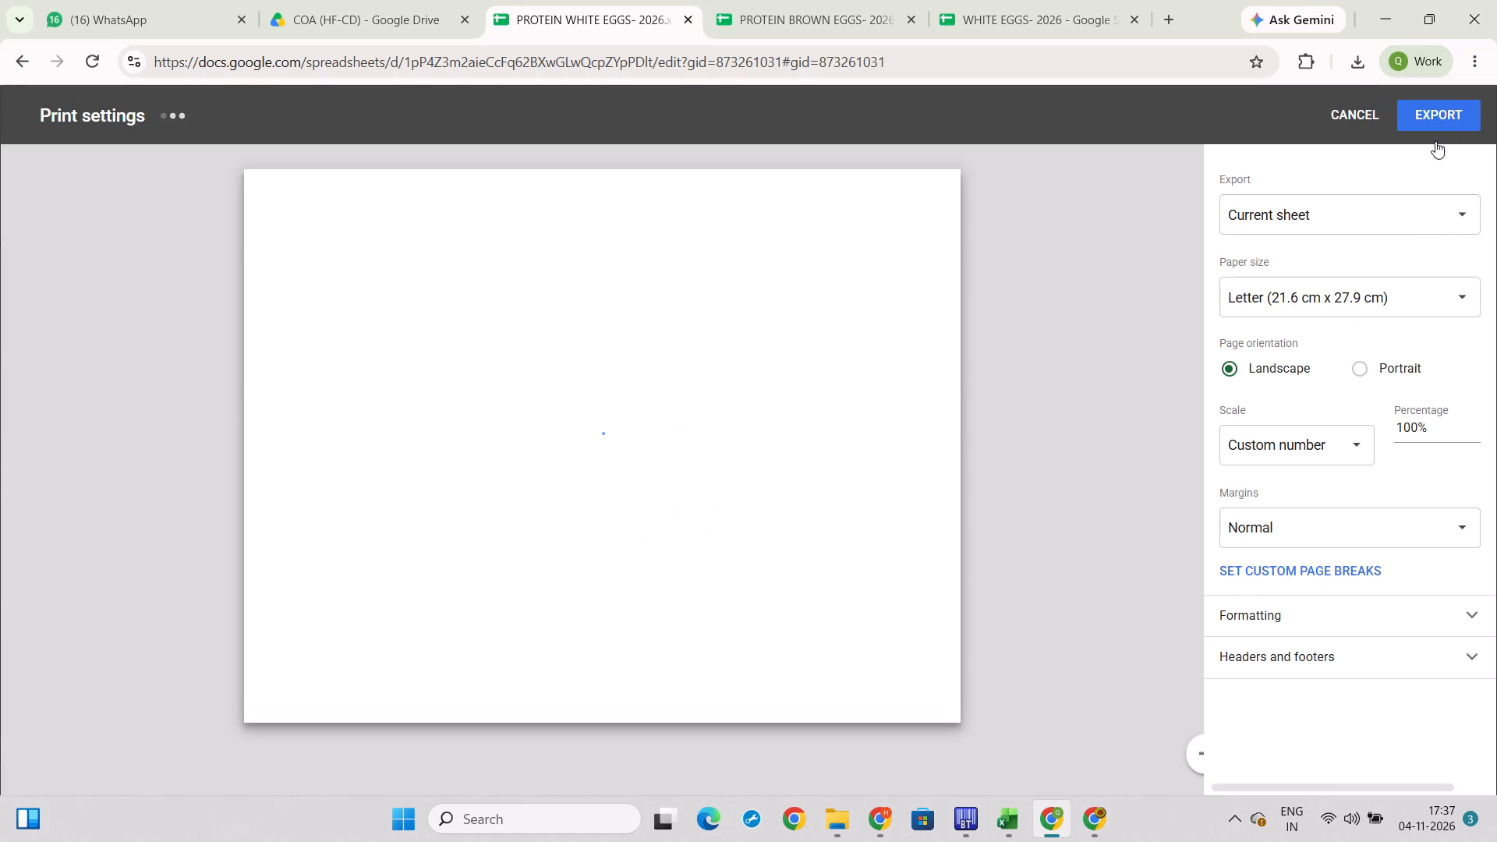
click(1436, 133)
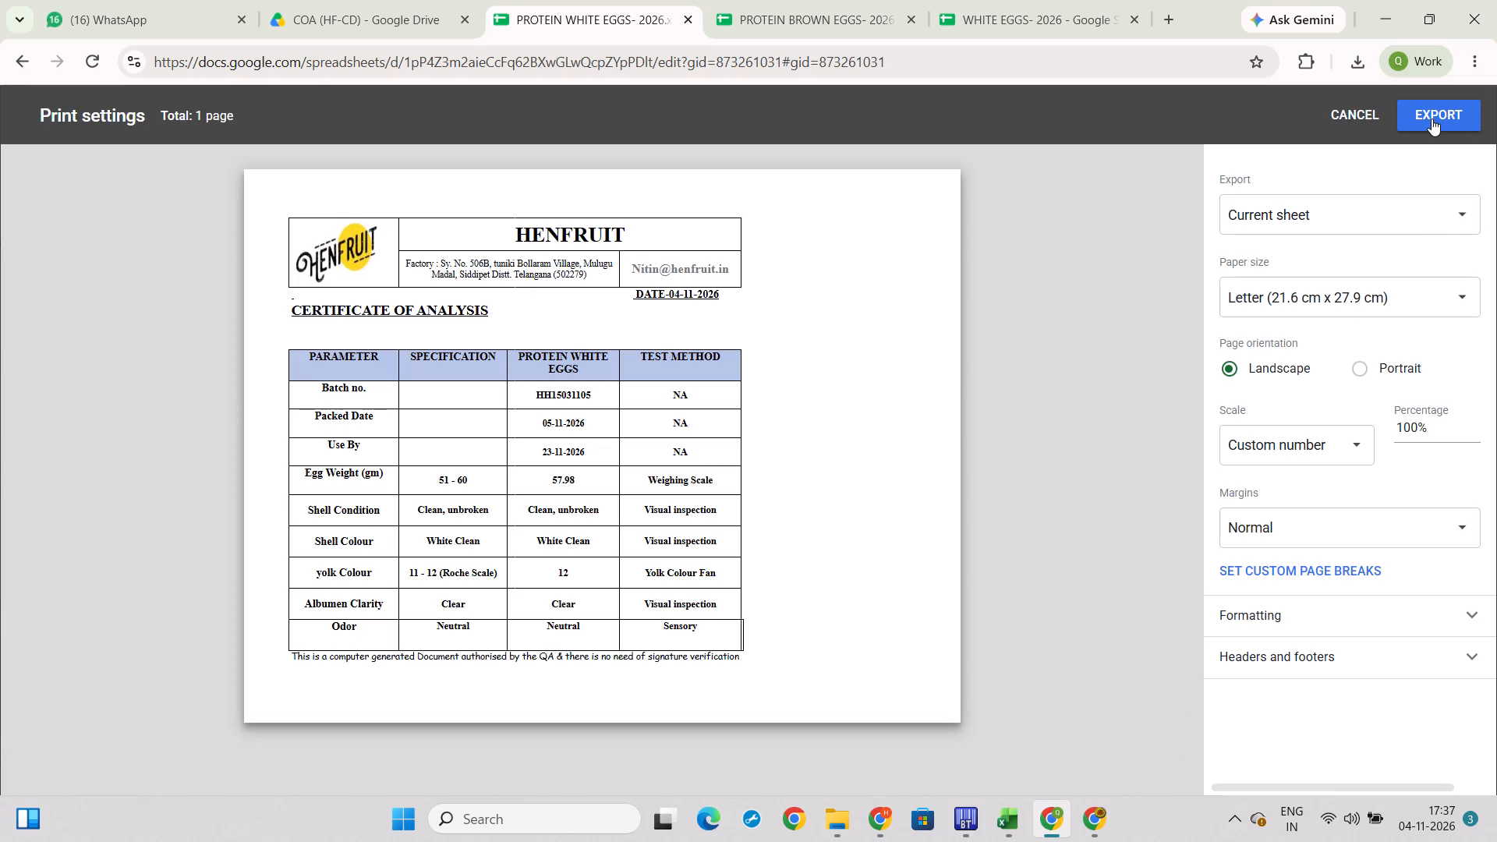
click(1432, 119)
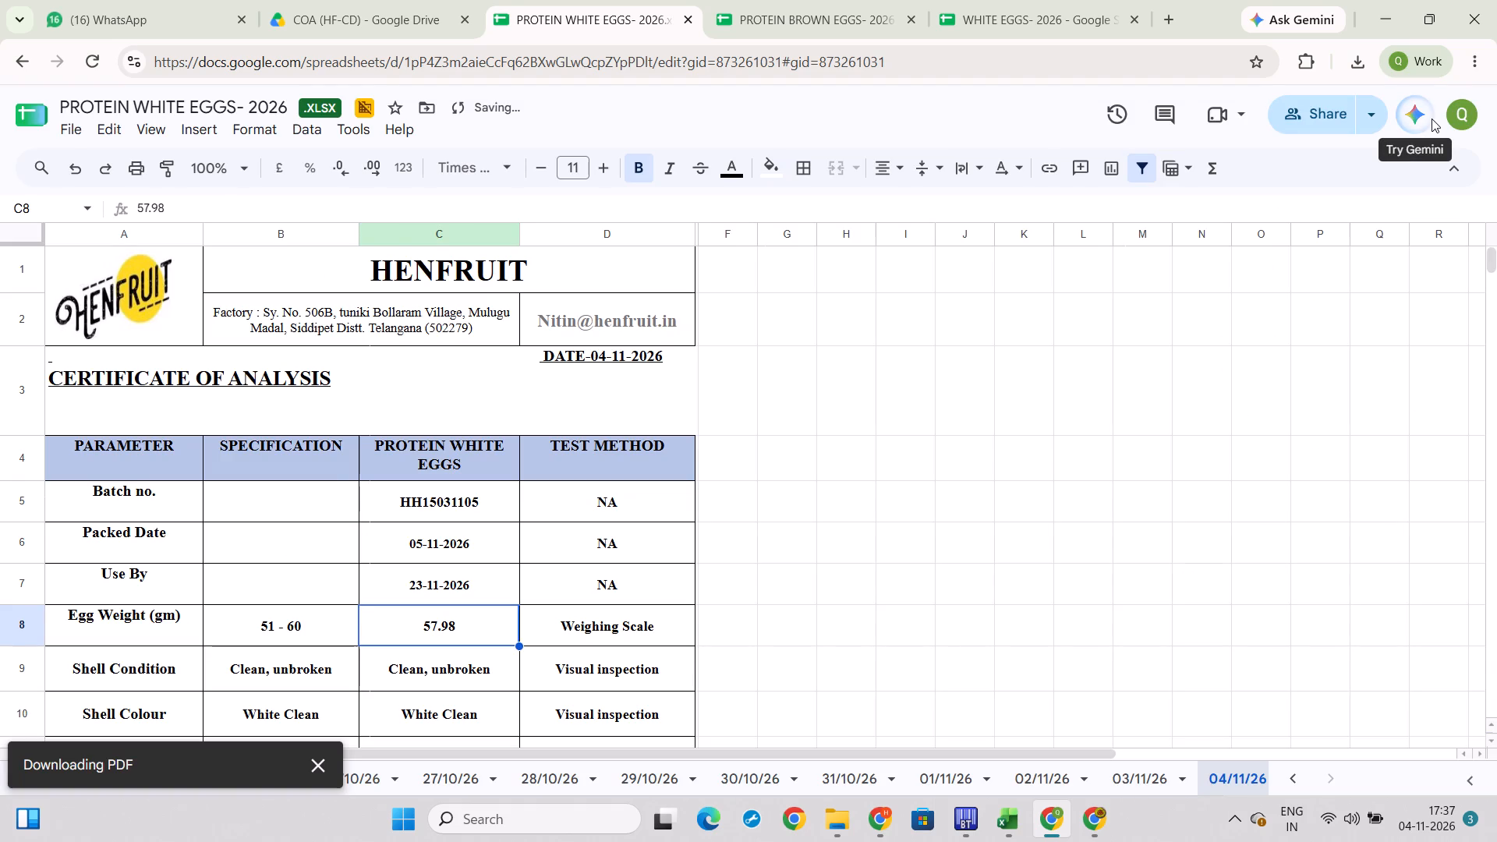
In the PROTEIN BROWN EGGS- 2026 spreadsheet, duplicate the 02/11/26 sheet and rename the copy 04/11/26, closing the exported PDF when it opens.
click(787, 23)
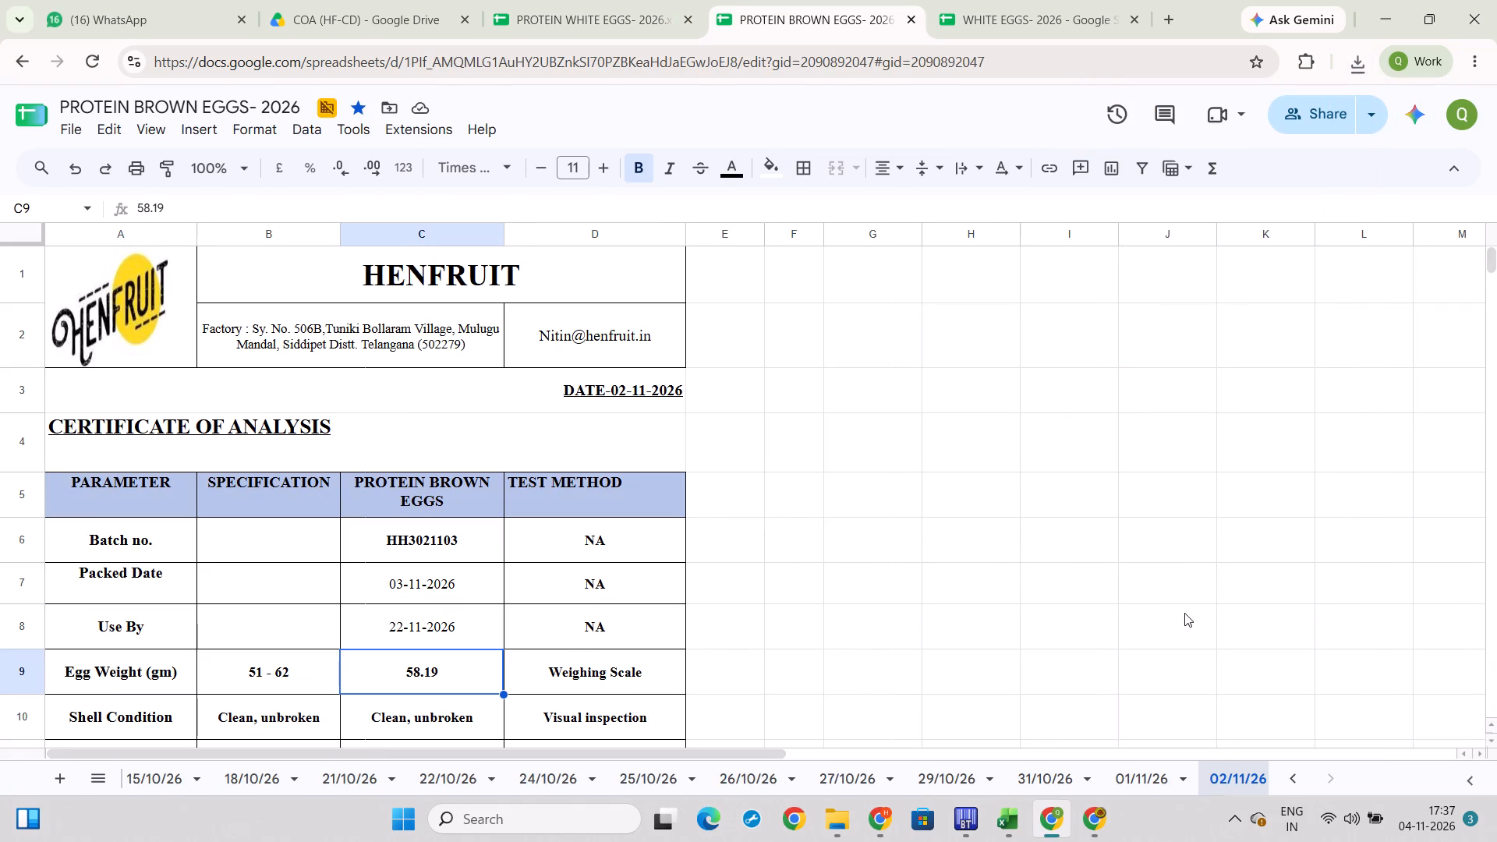
scroll(1250, 775, down, 2)
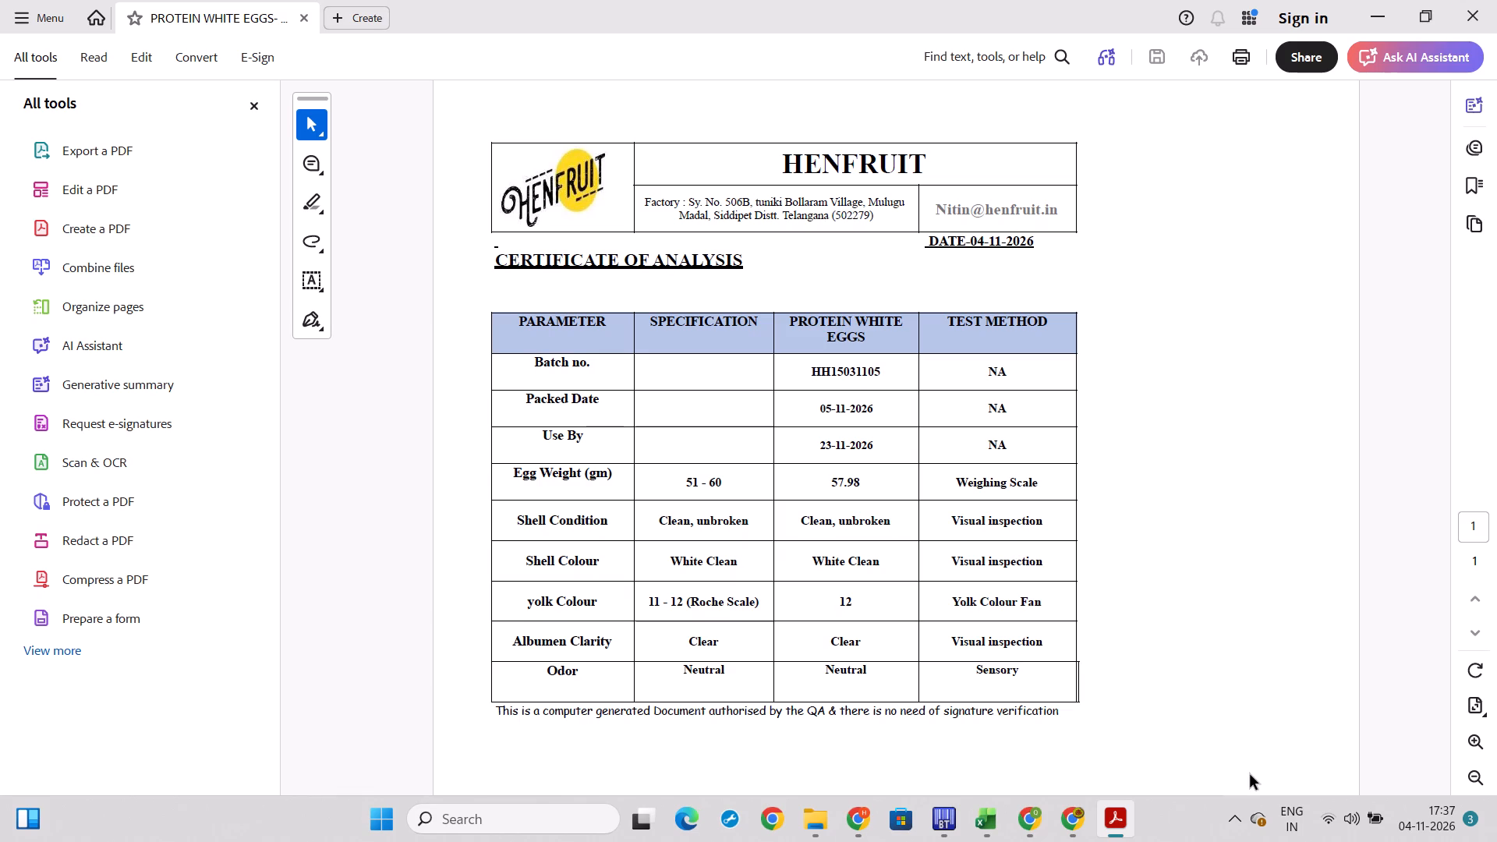
click(1474, 13)
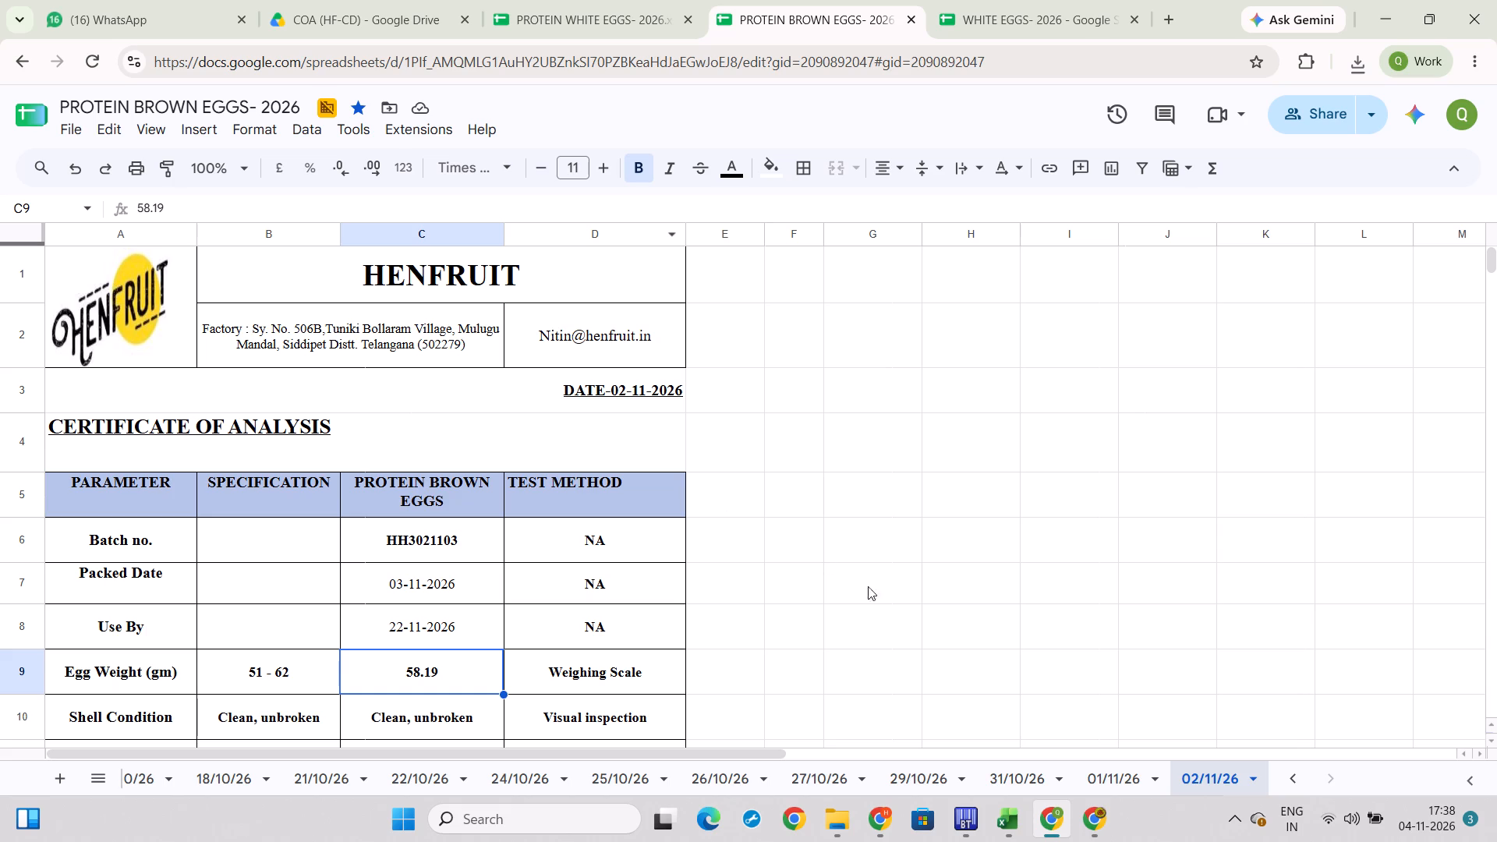
click(1260, 775)
click(1248, 462)
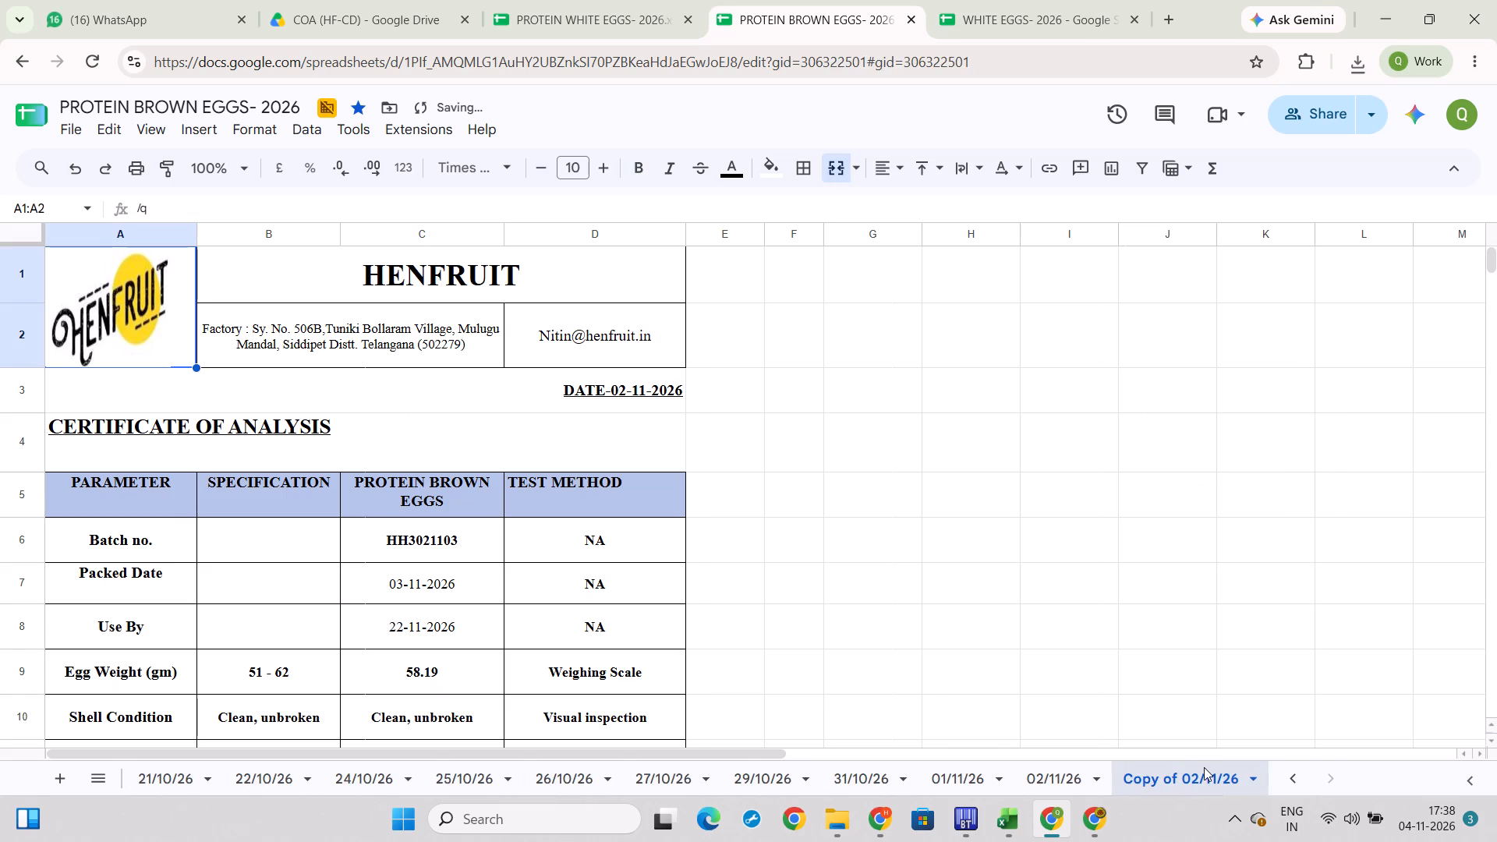
double_click(1204, 771)
key(BackSpace)
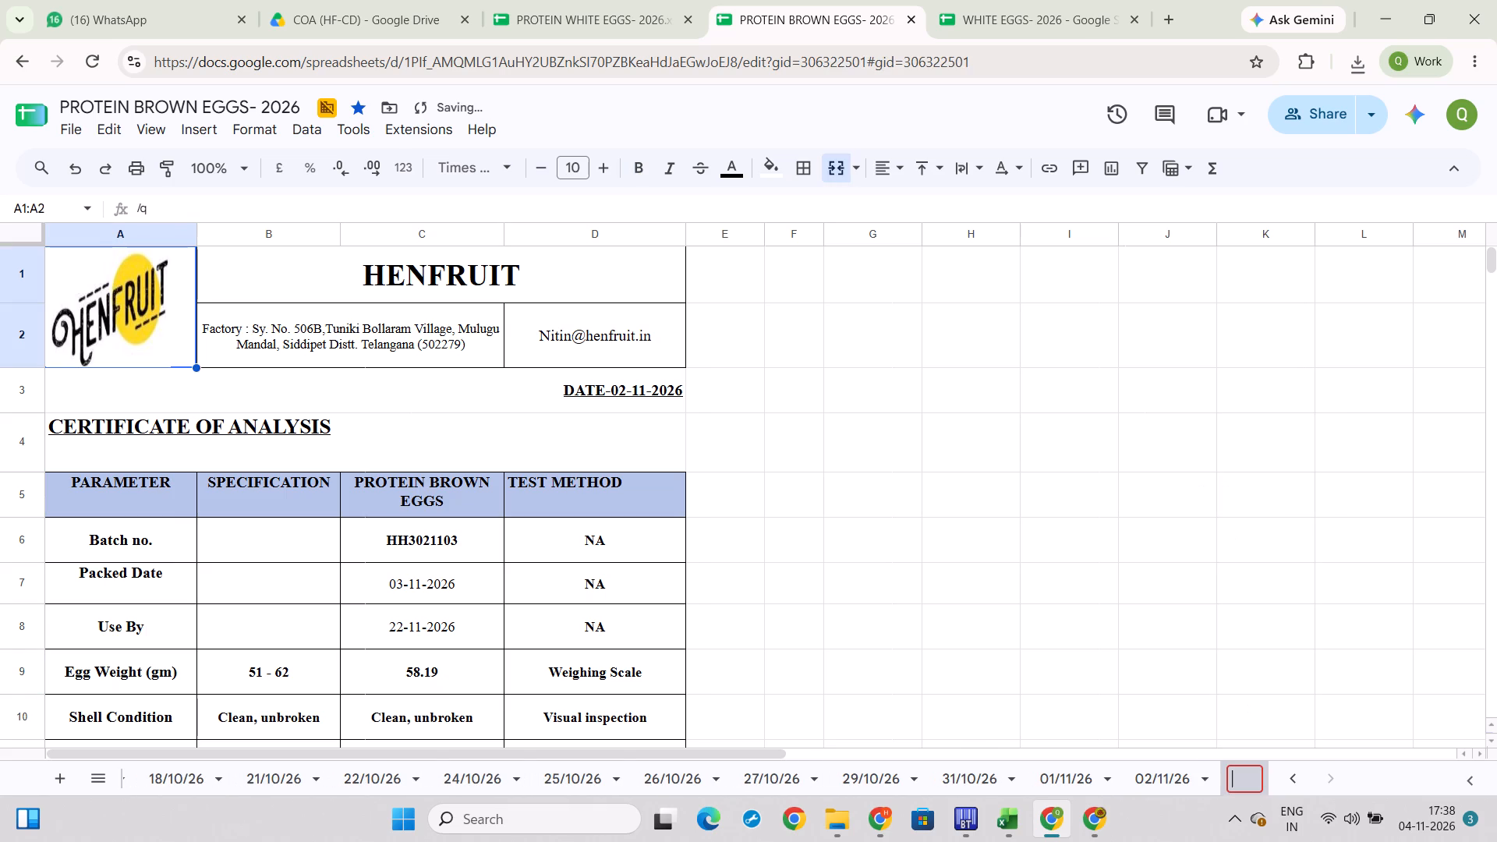
key(0)
key(4)
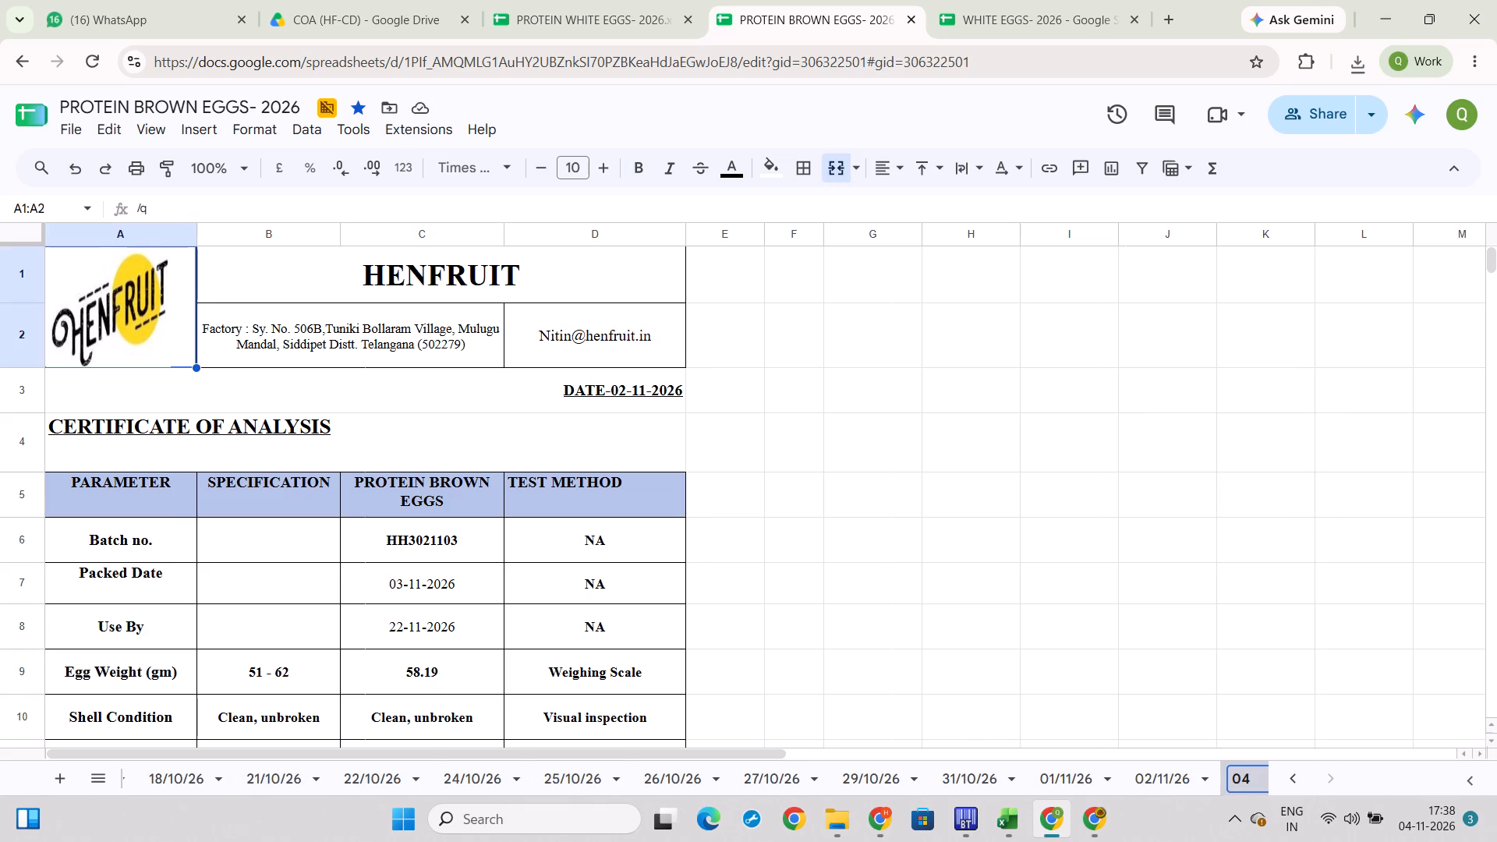
key(slash)
text(11)
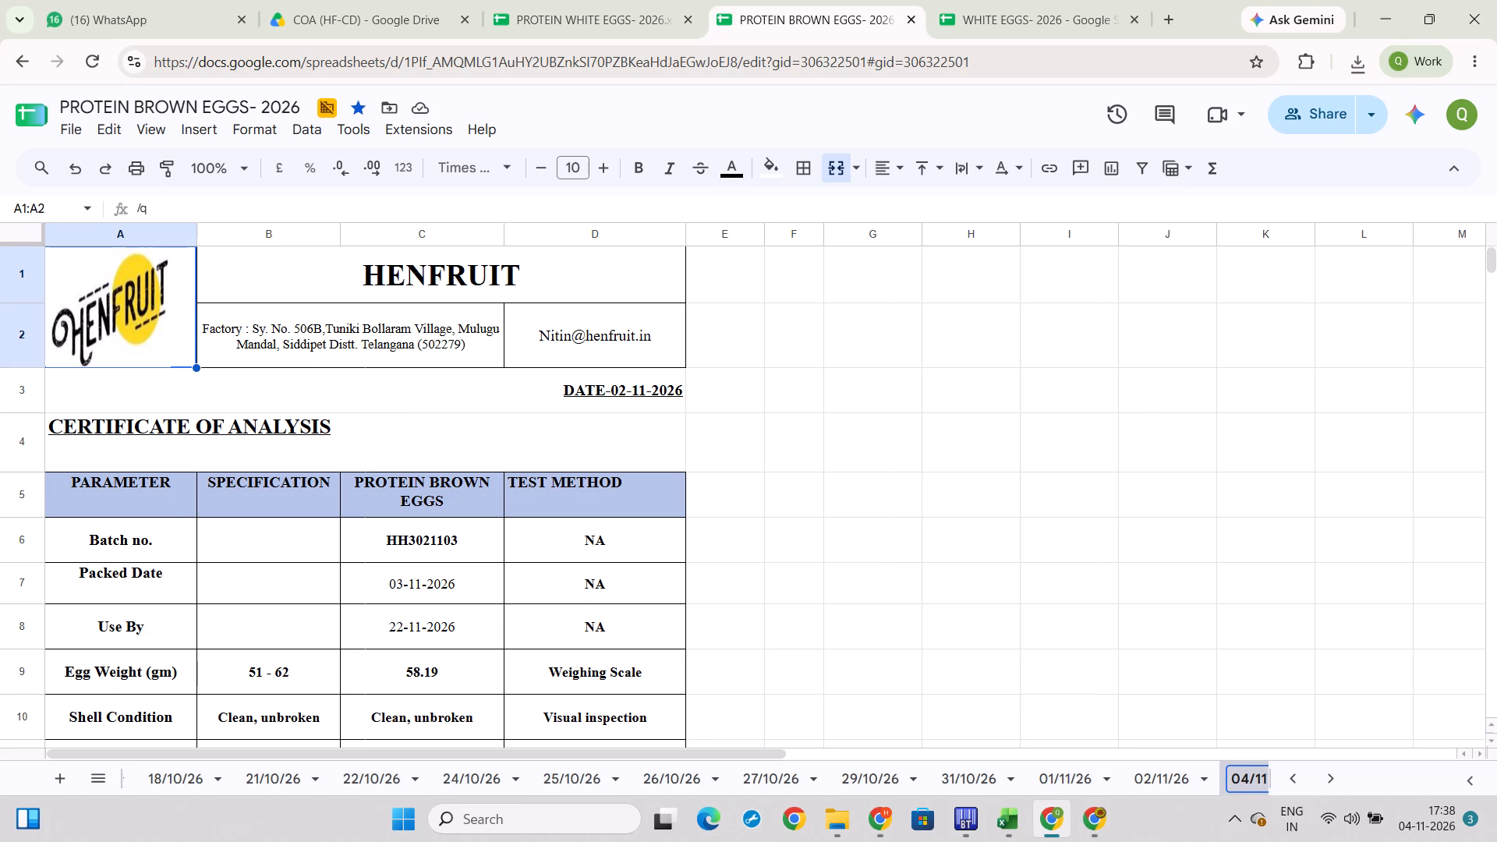
text(/26)
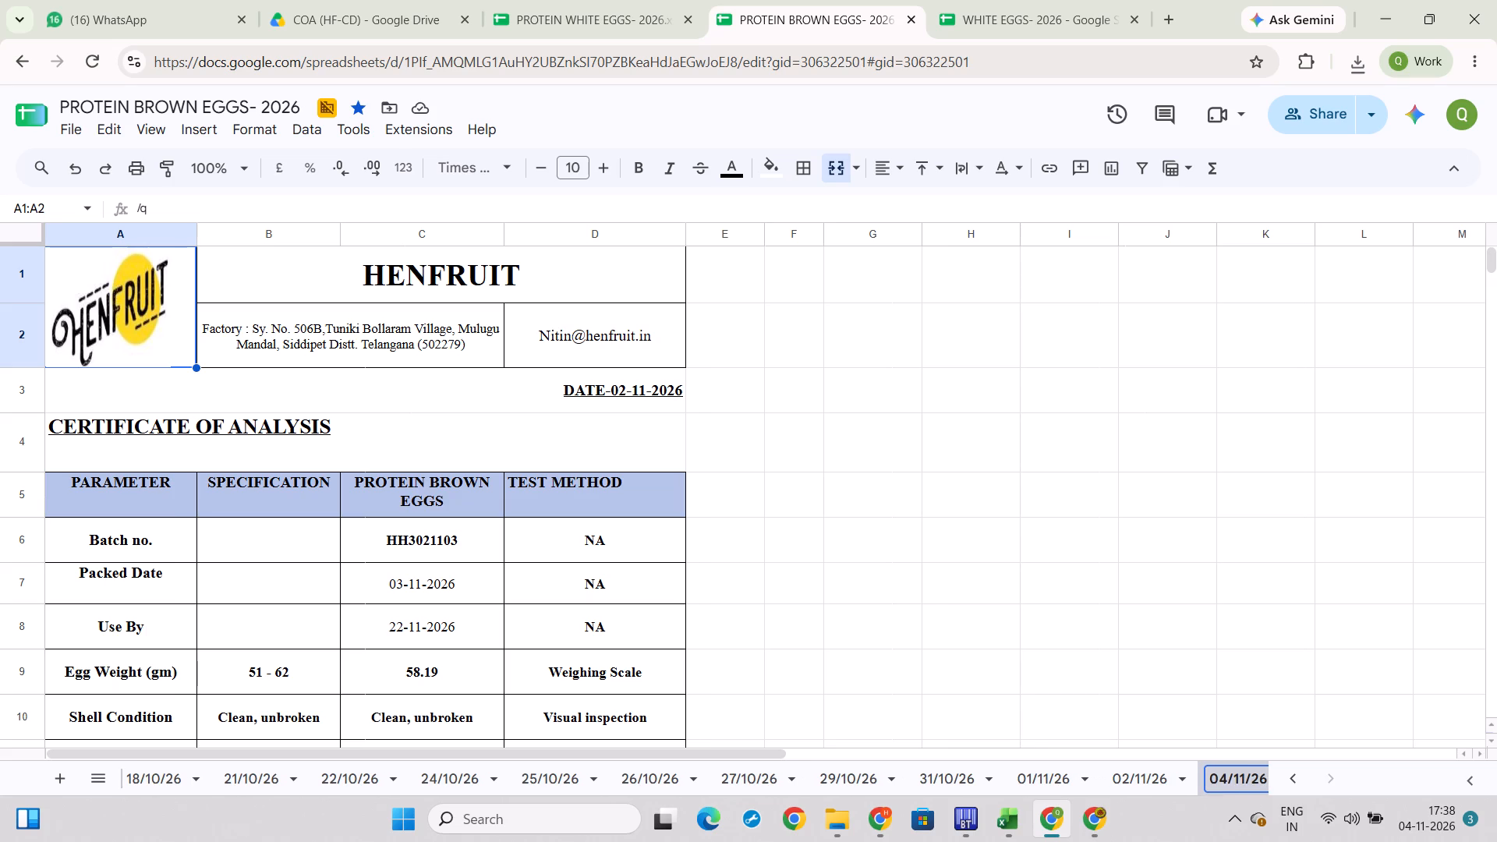
Change the protein brown eggs certificate's heading date on the 04/11/26 sheet to 04-11-2026.
double_click(622, 394)
click(622, 394)
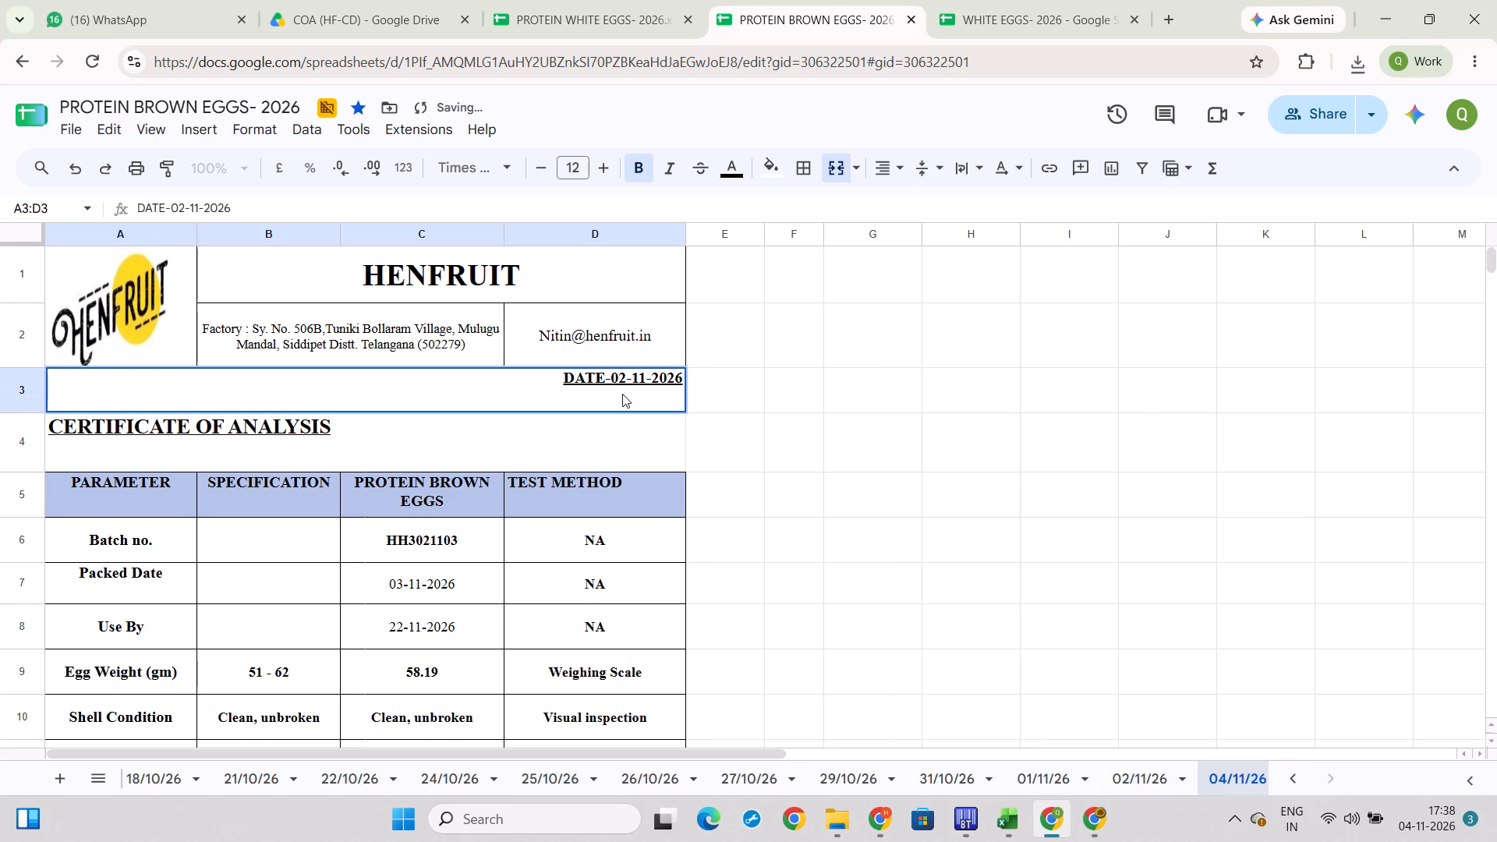
click(623, 381)
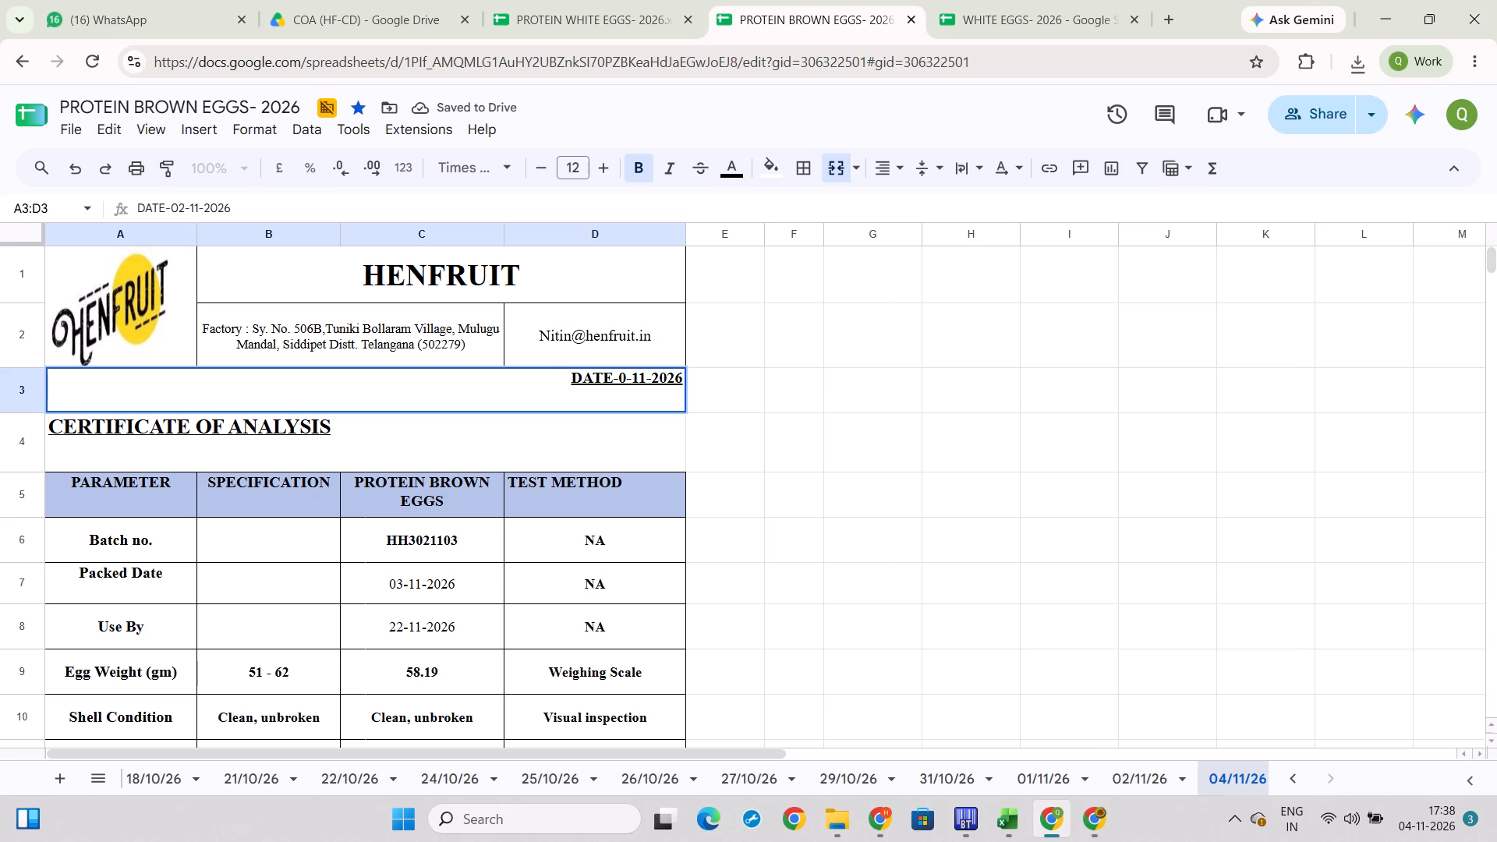
key(BackSpace)
key(5)
key(BackSpace)
key(4)
Set the protein brown eggs batch number to HH3031105.
double_click(476, 544)
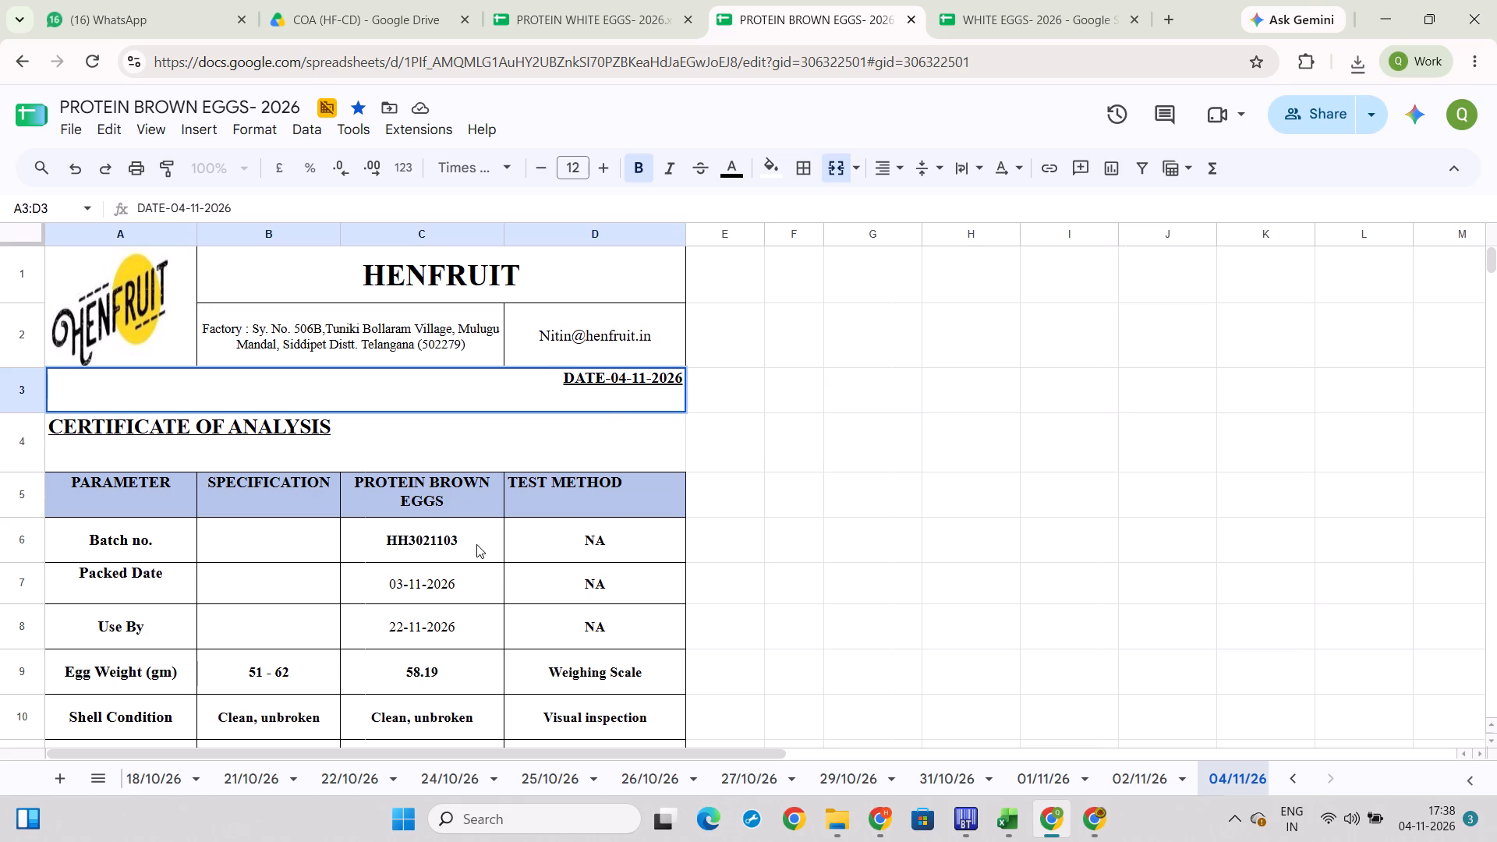
key(BackSpace)
key(BackSpace)
key(BackSpace)
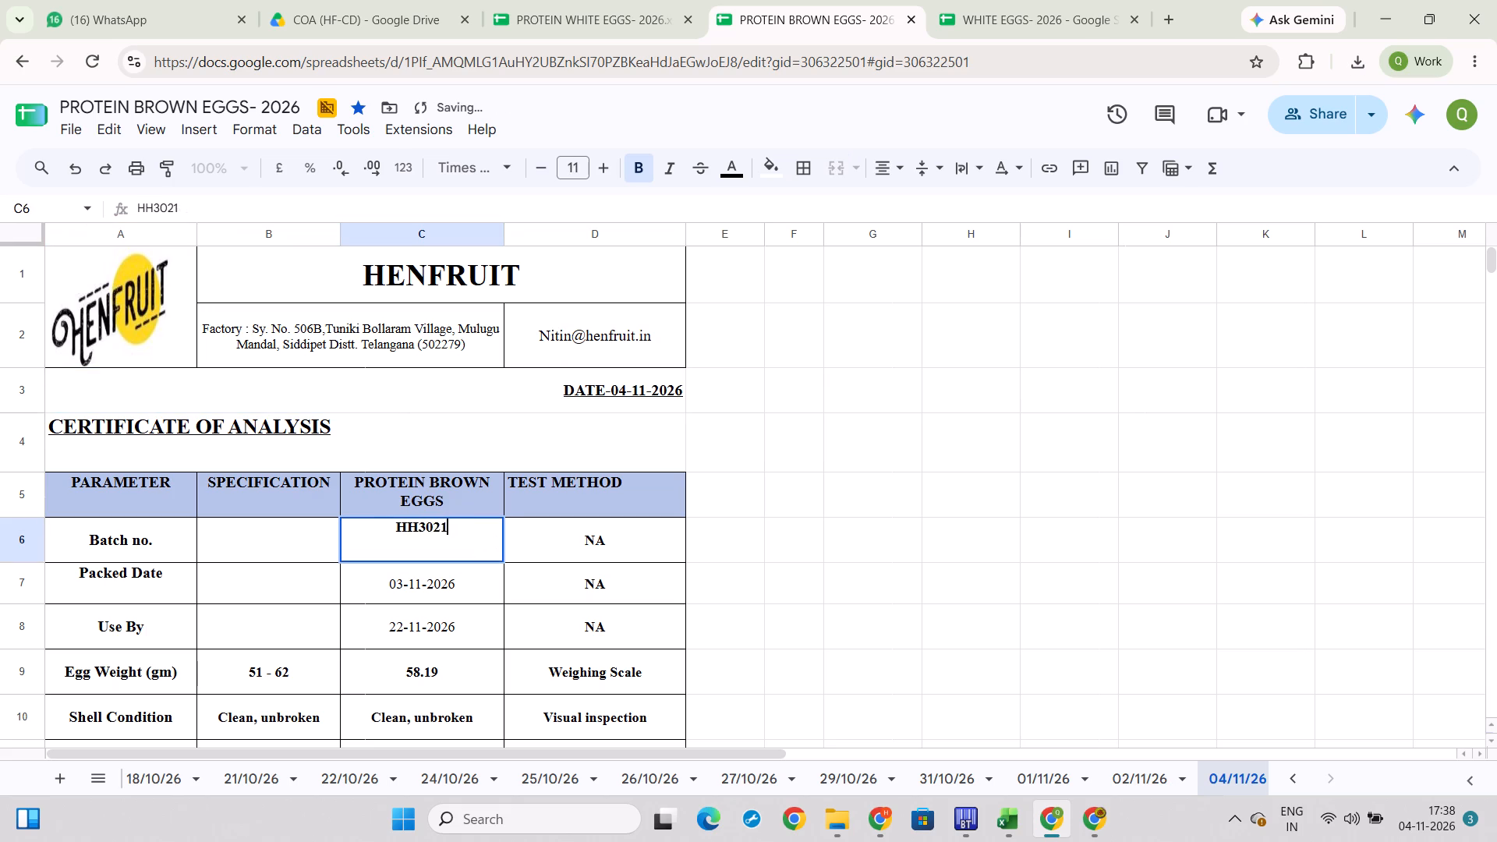
key(BackSpace)
key(BackSpace)
key(BackSpace)
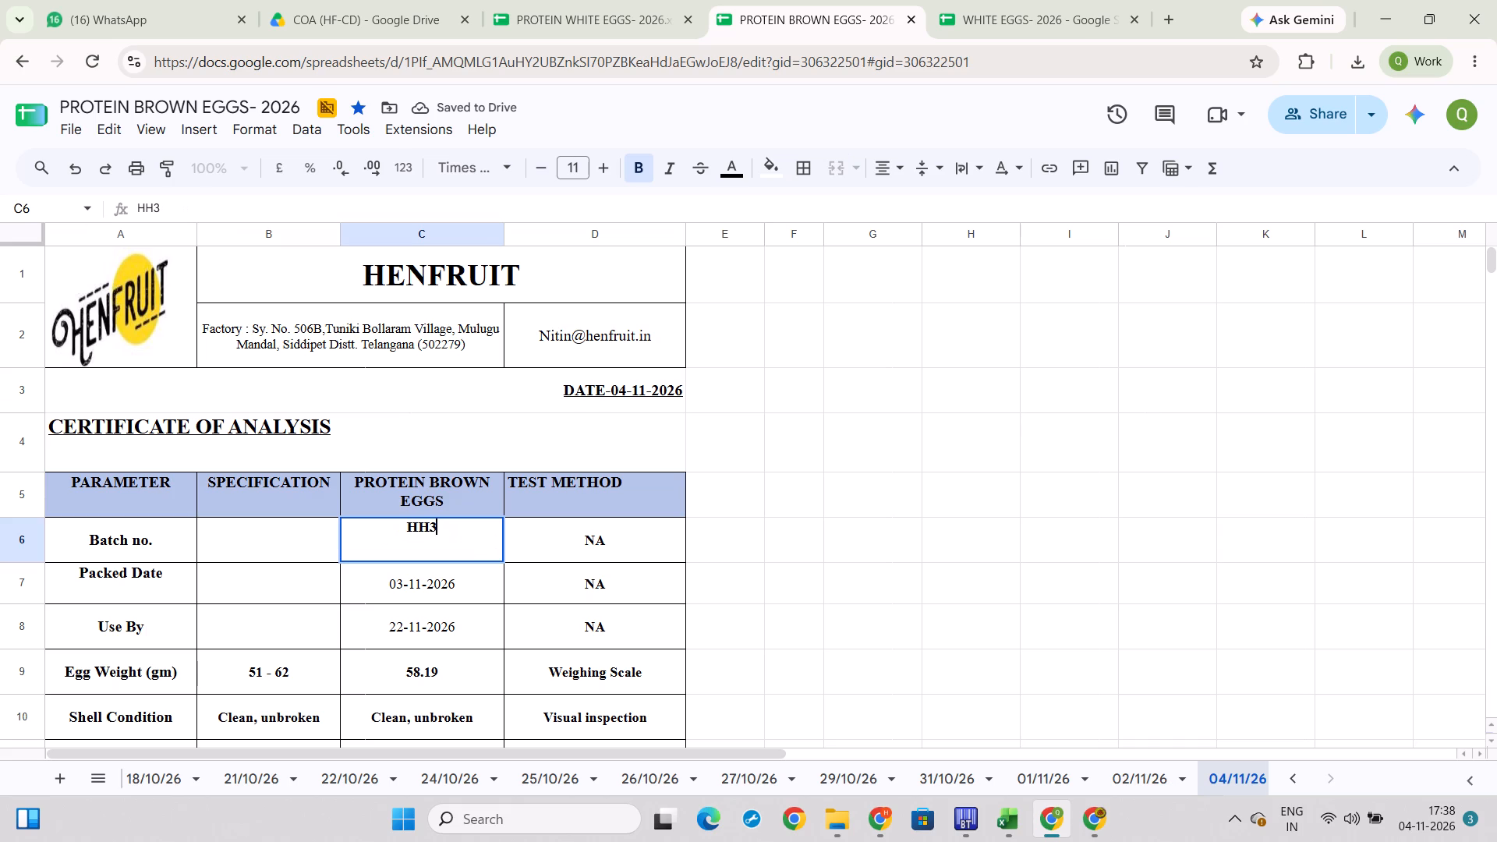
text(0311)
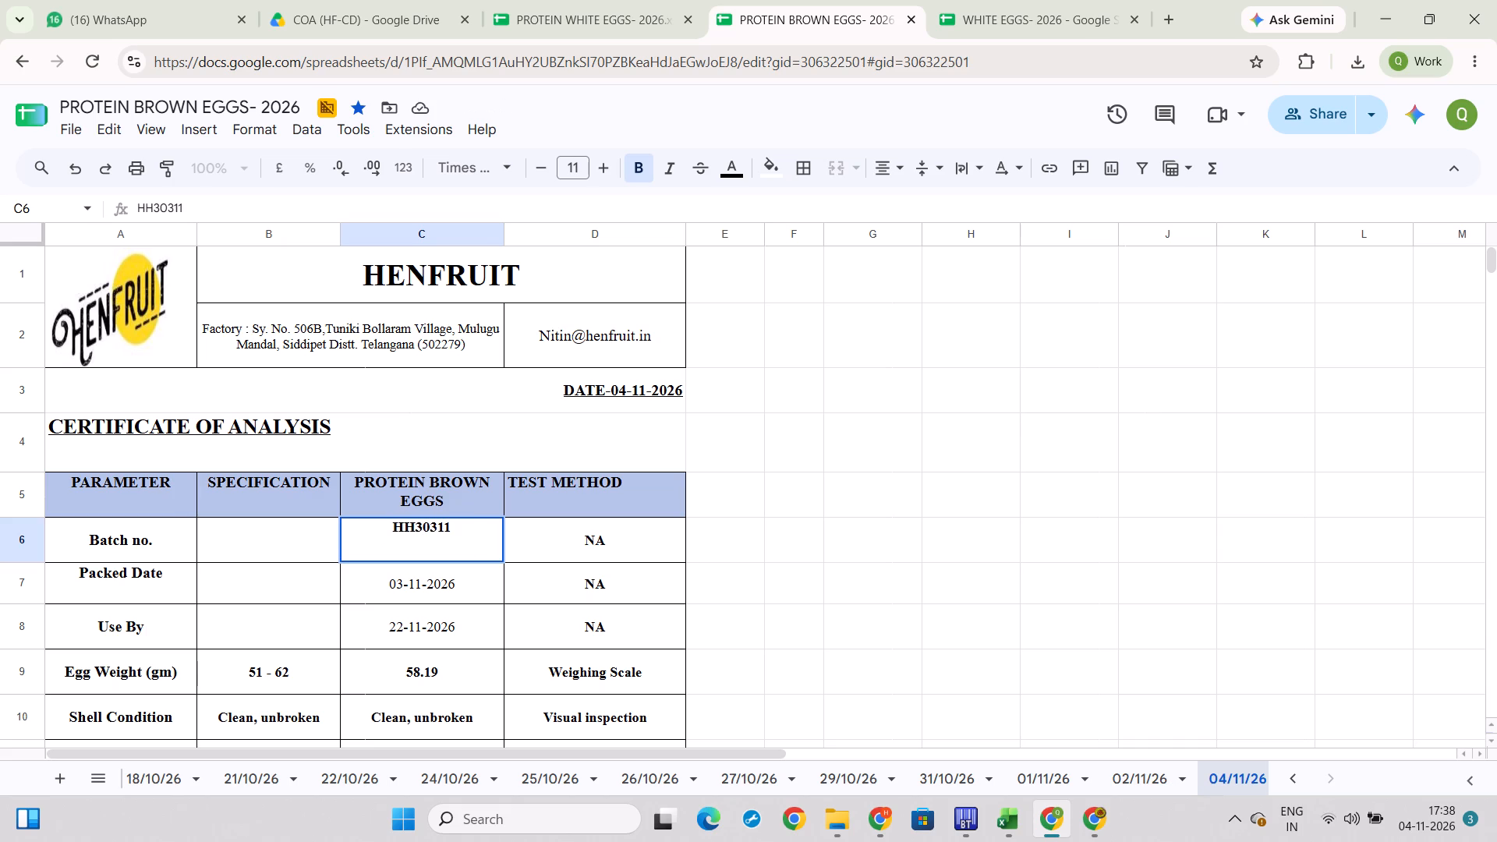
key(minus)
key(BackSpace)
key(0)
key(5)
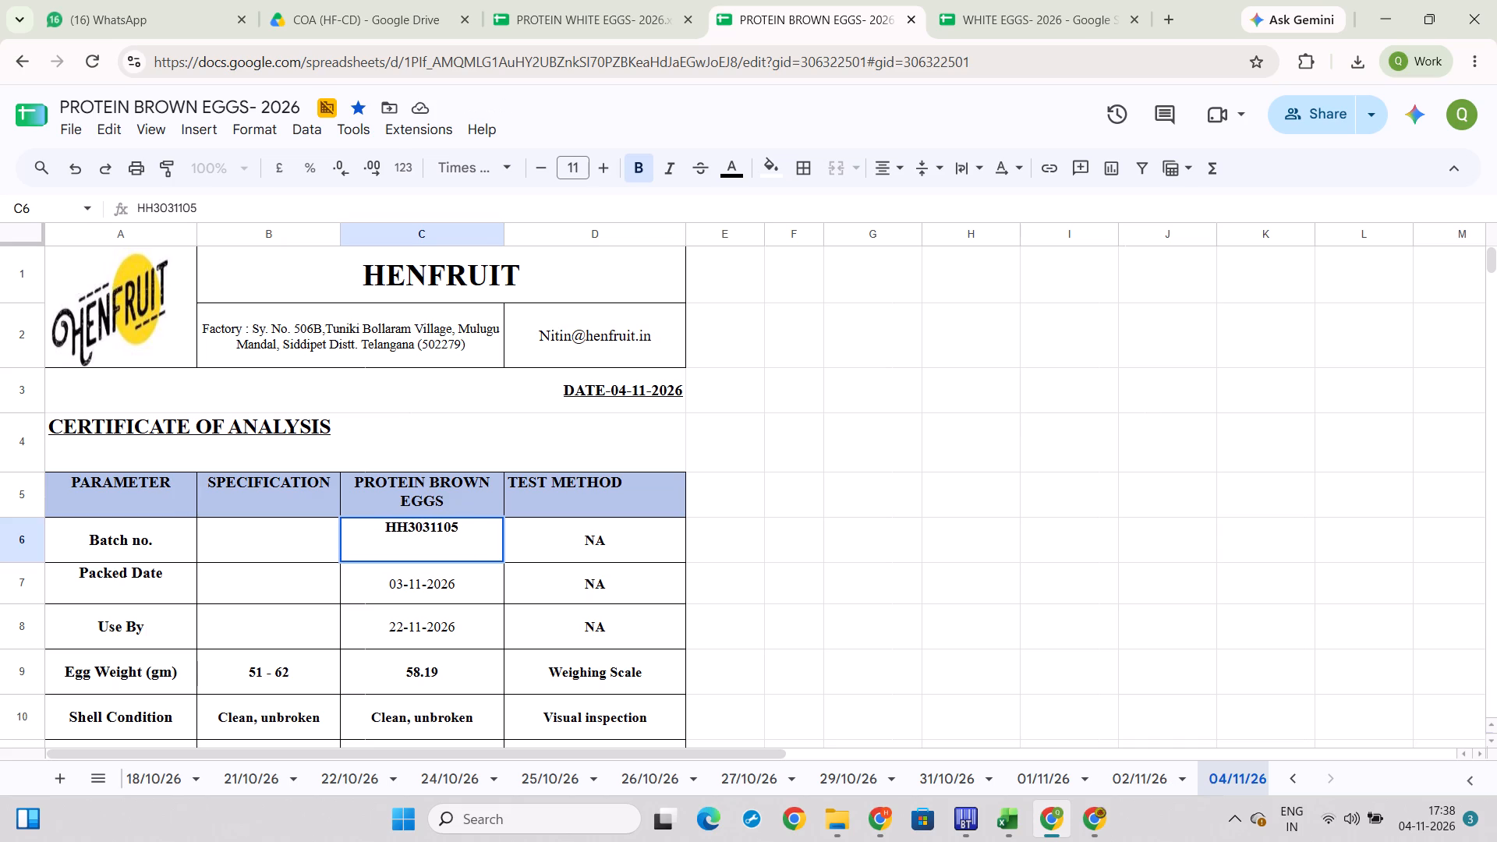
Set the protein brown eggs Packed Date to 05-11-2026 and the Use By date to 24-11-2026.
double_click(468, 590)
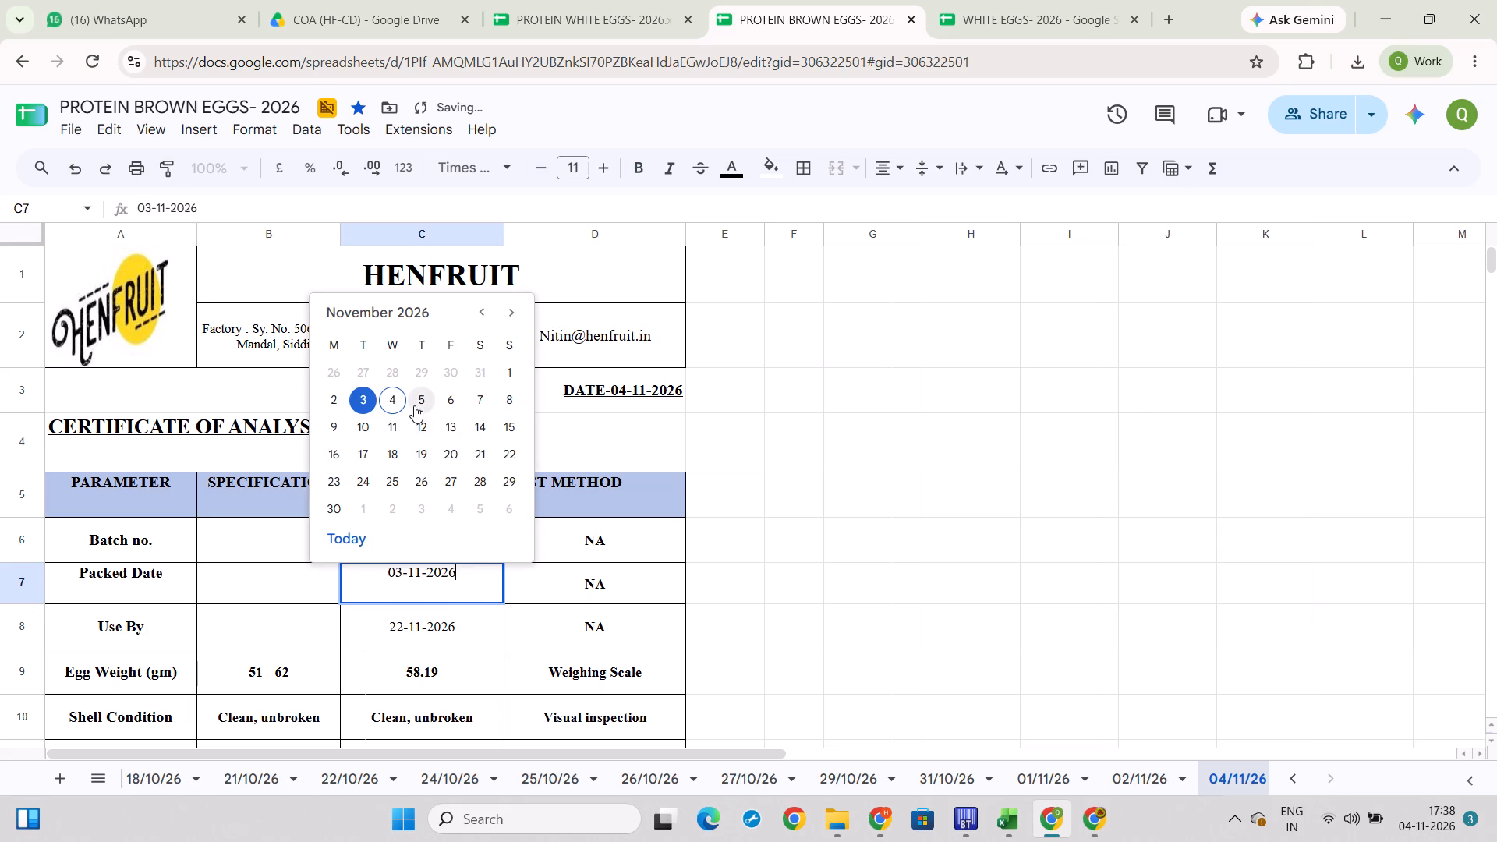
click(414, 405)
double_click(449, 623)
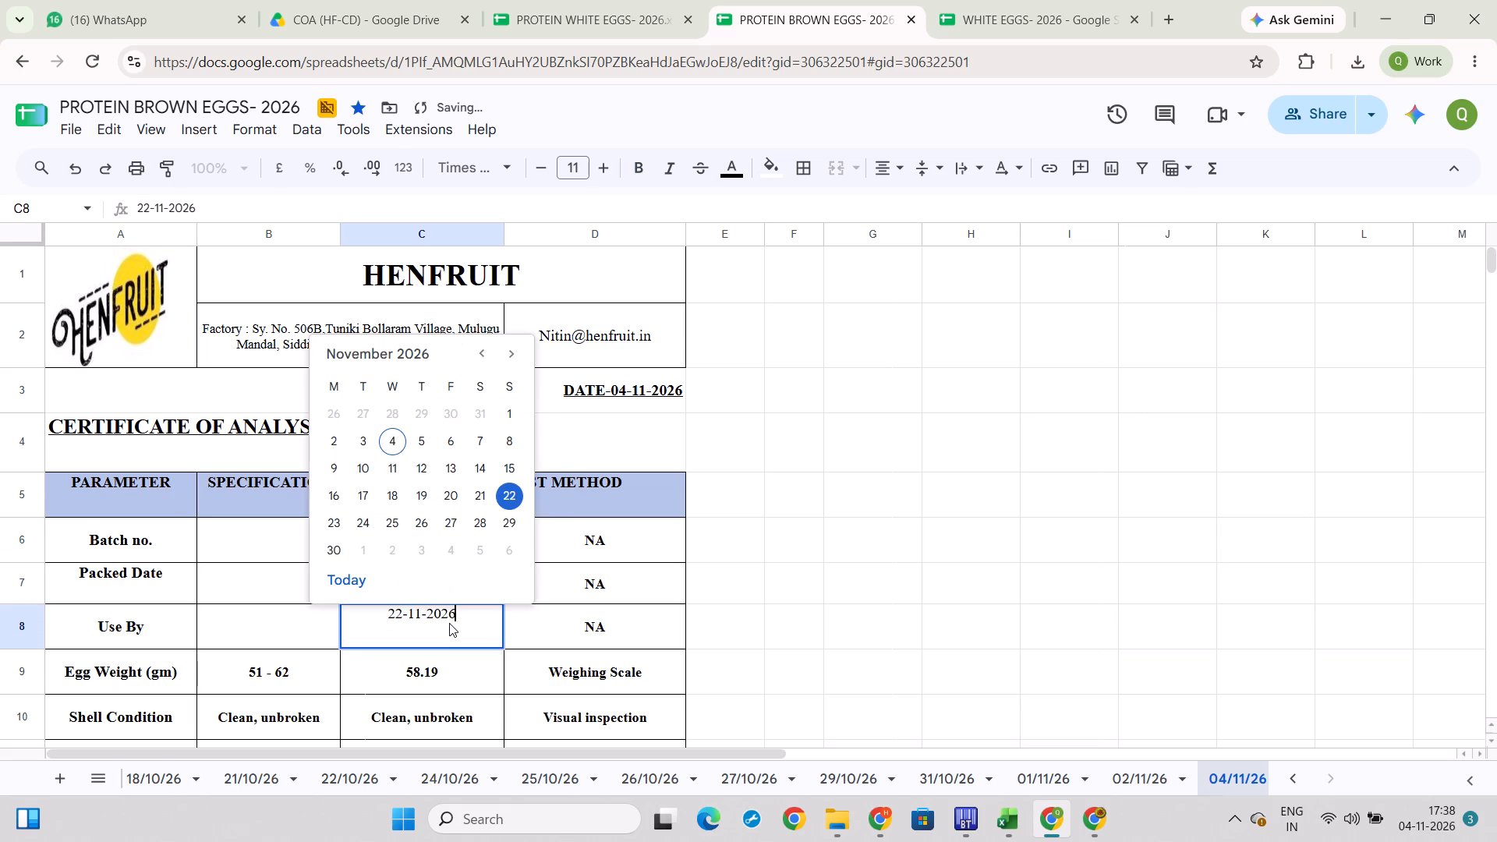
click(334, 520)
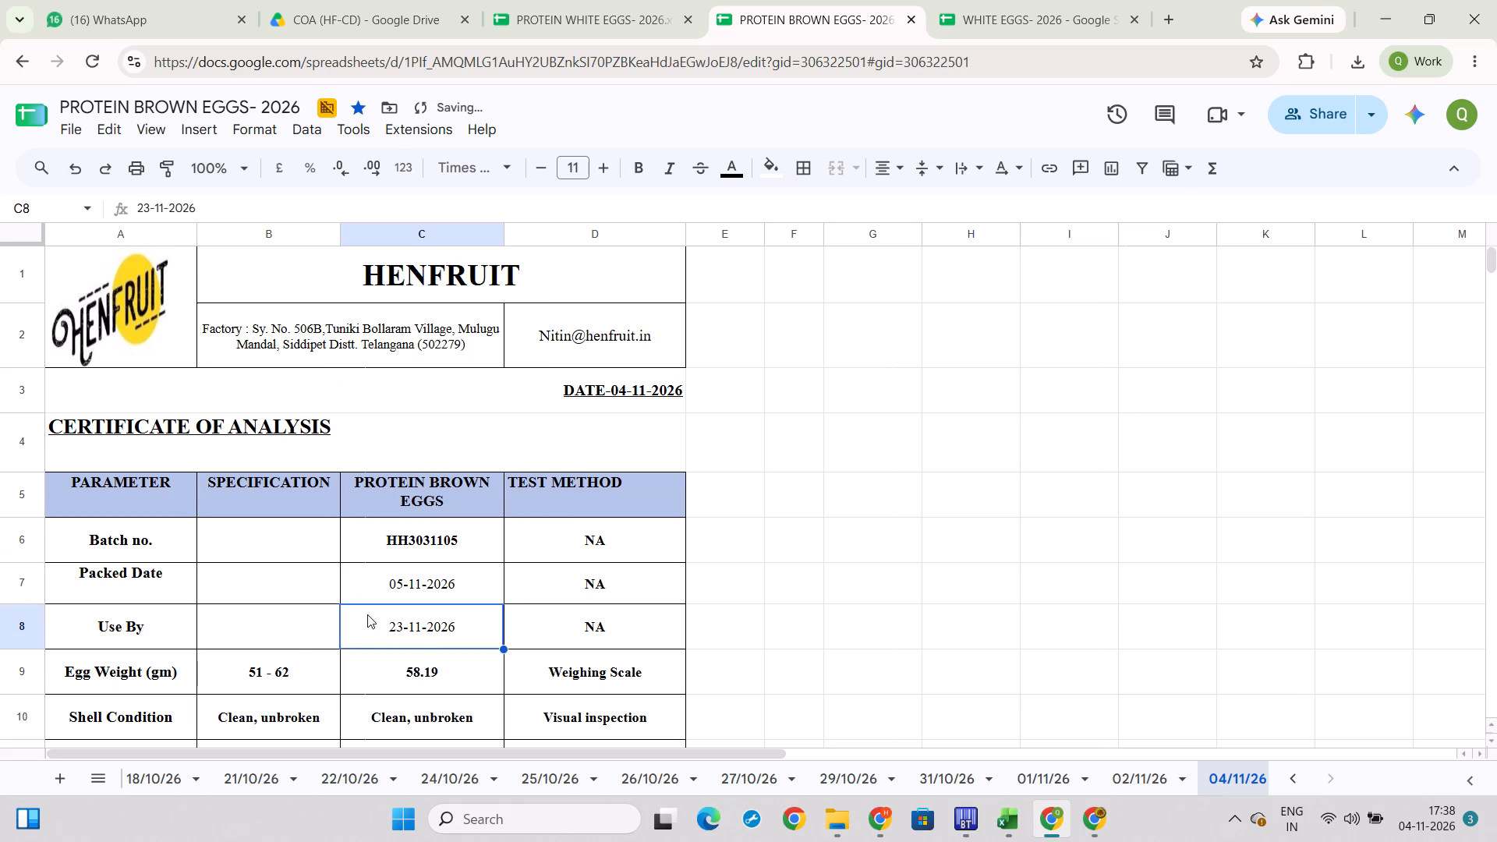
double_click(423, 639)
double_click(423, 639)
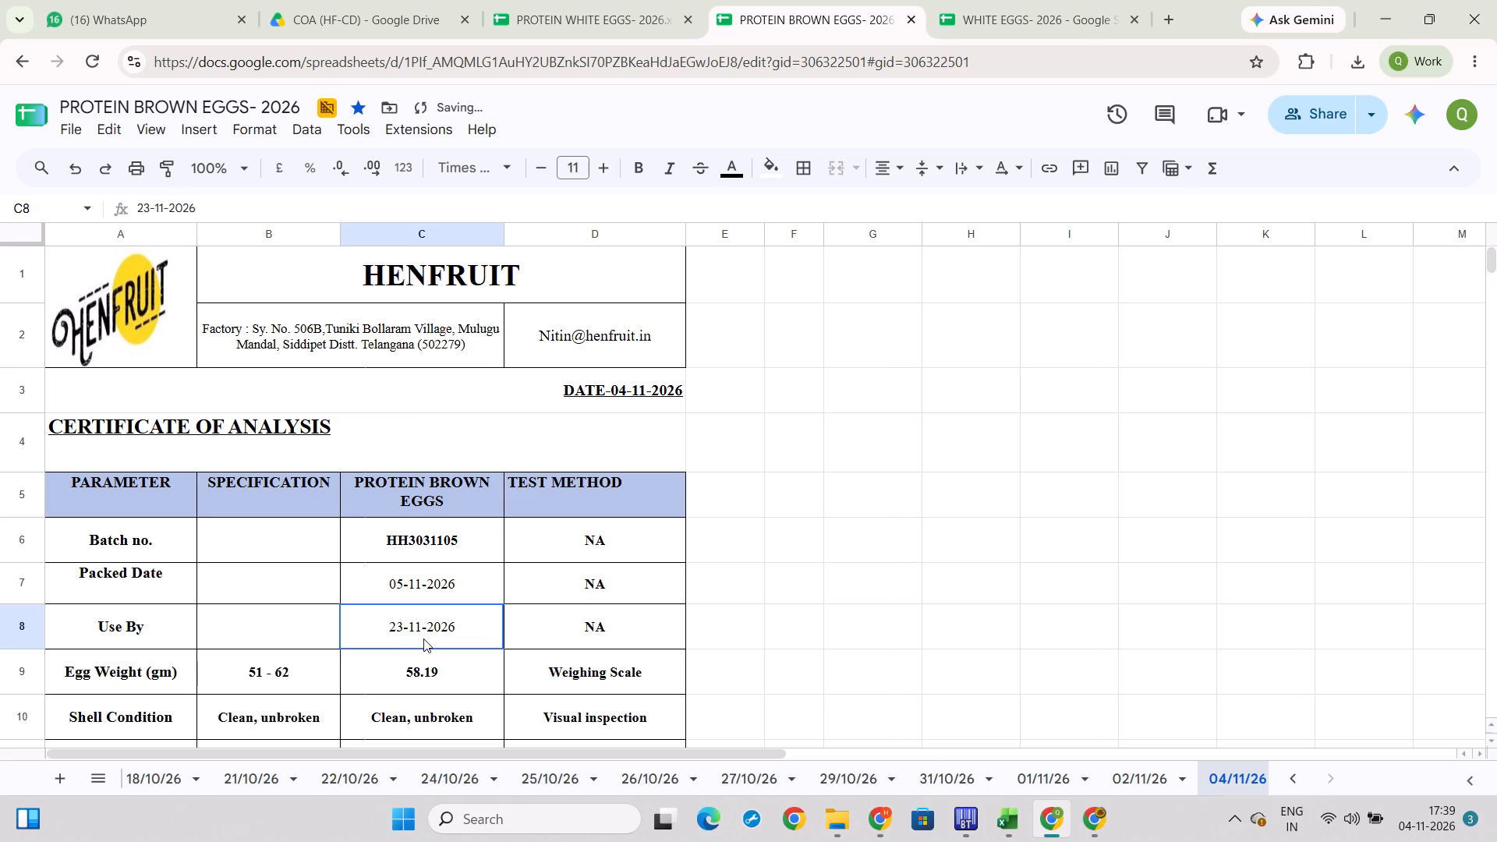
double_click(423, 639)
double_click(423, 639)
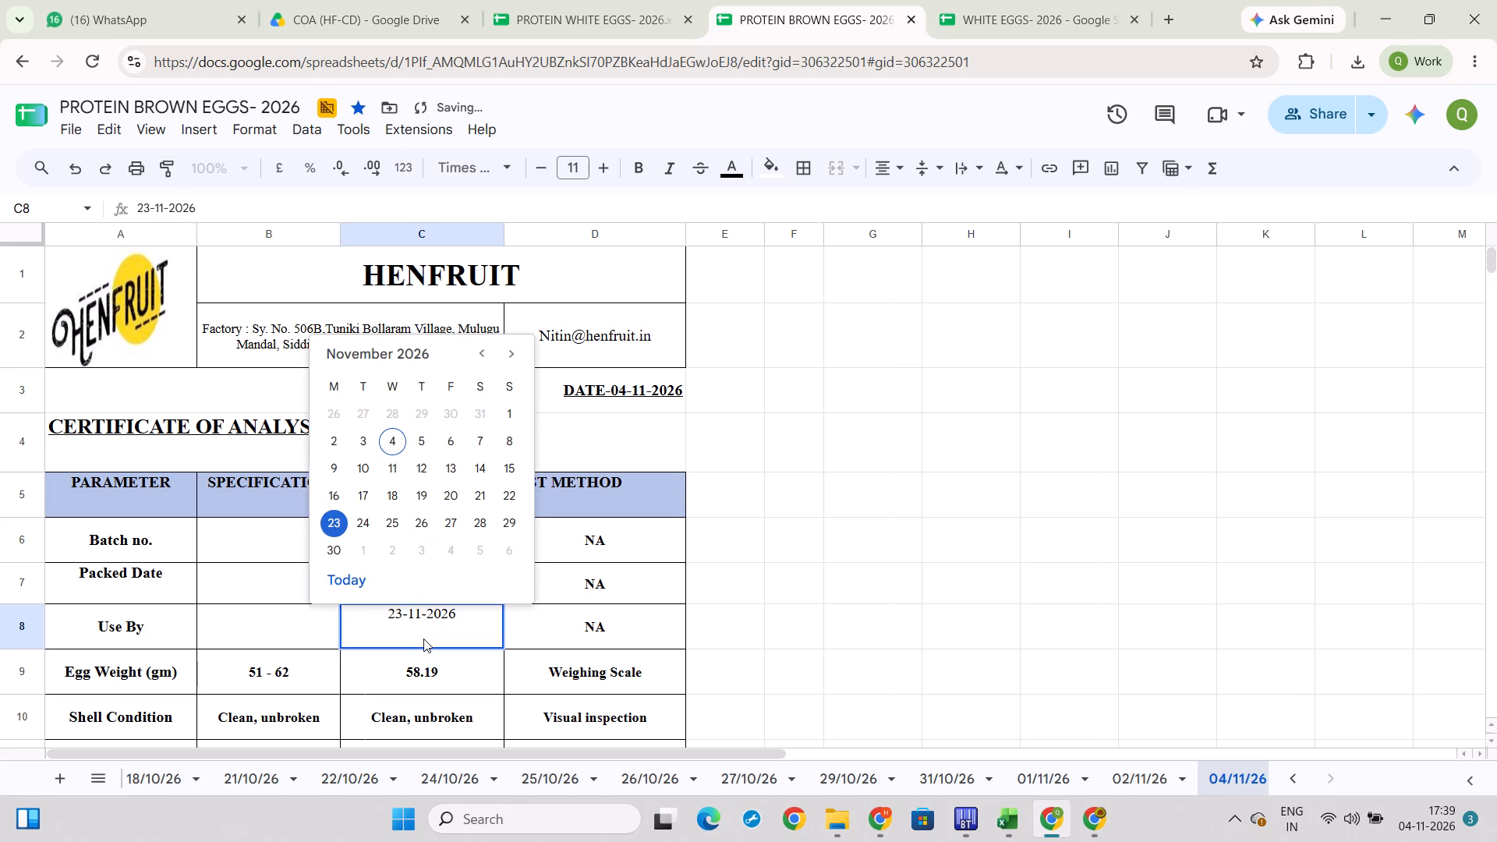
click(368, 529)
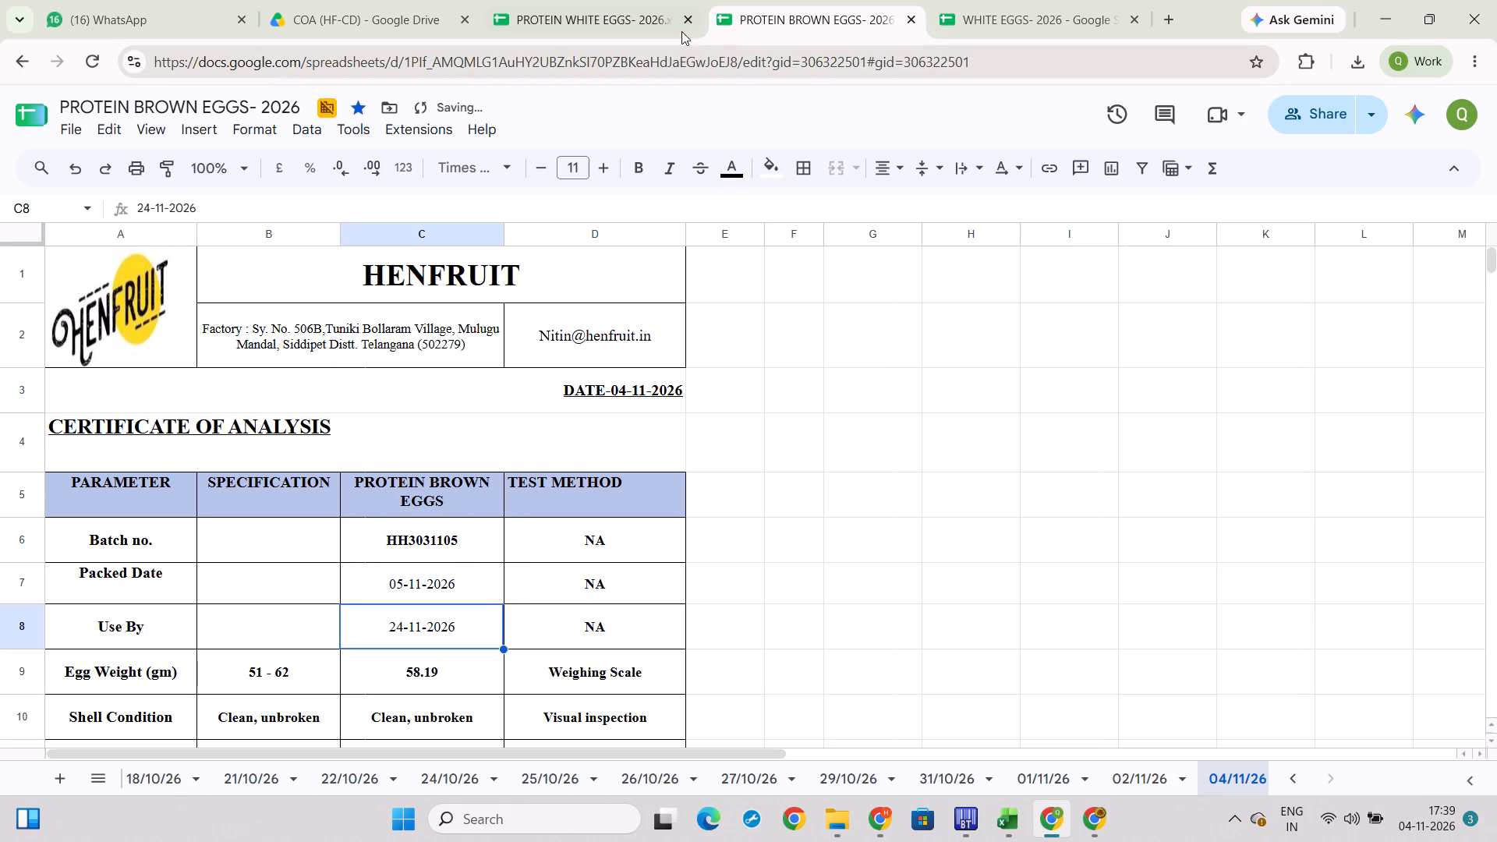
Correct the Use By date on the protein white eggs 04/11/26 certificate to 24-11-2026 and compare it with the WHITE EGGS- 2026 certificate.
click(646, 20)
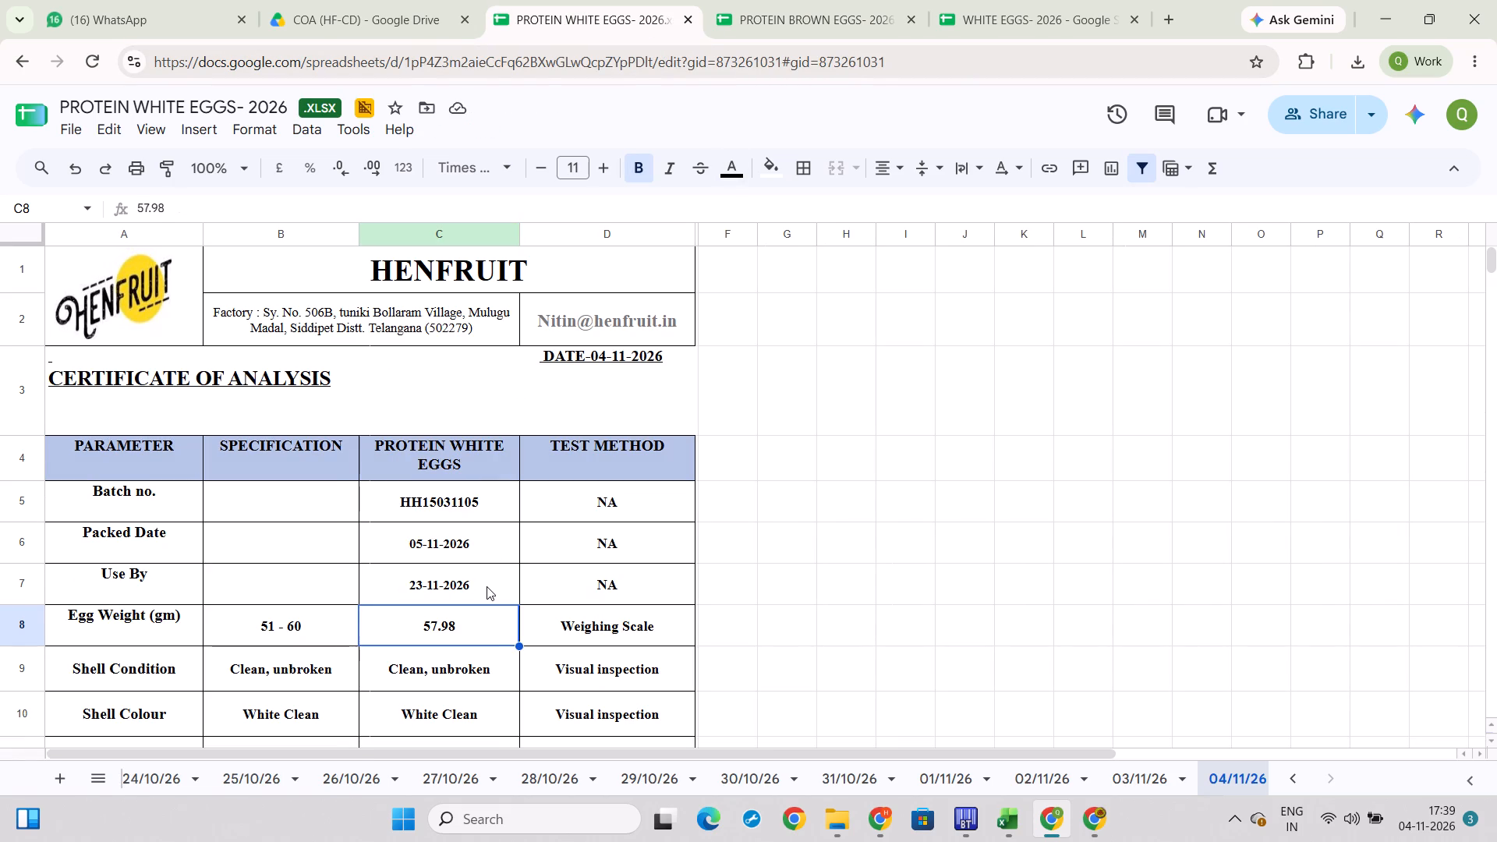
double_click(487, 586)
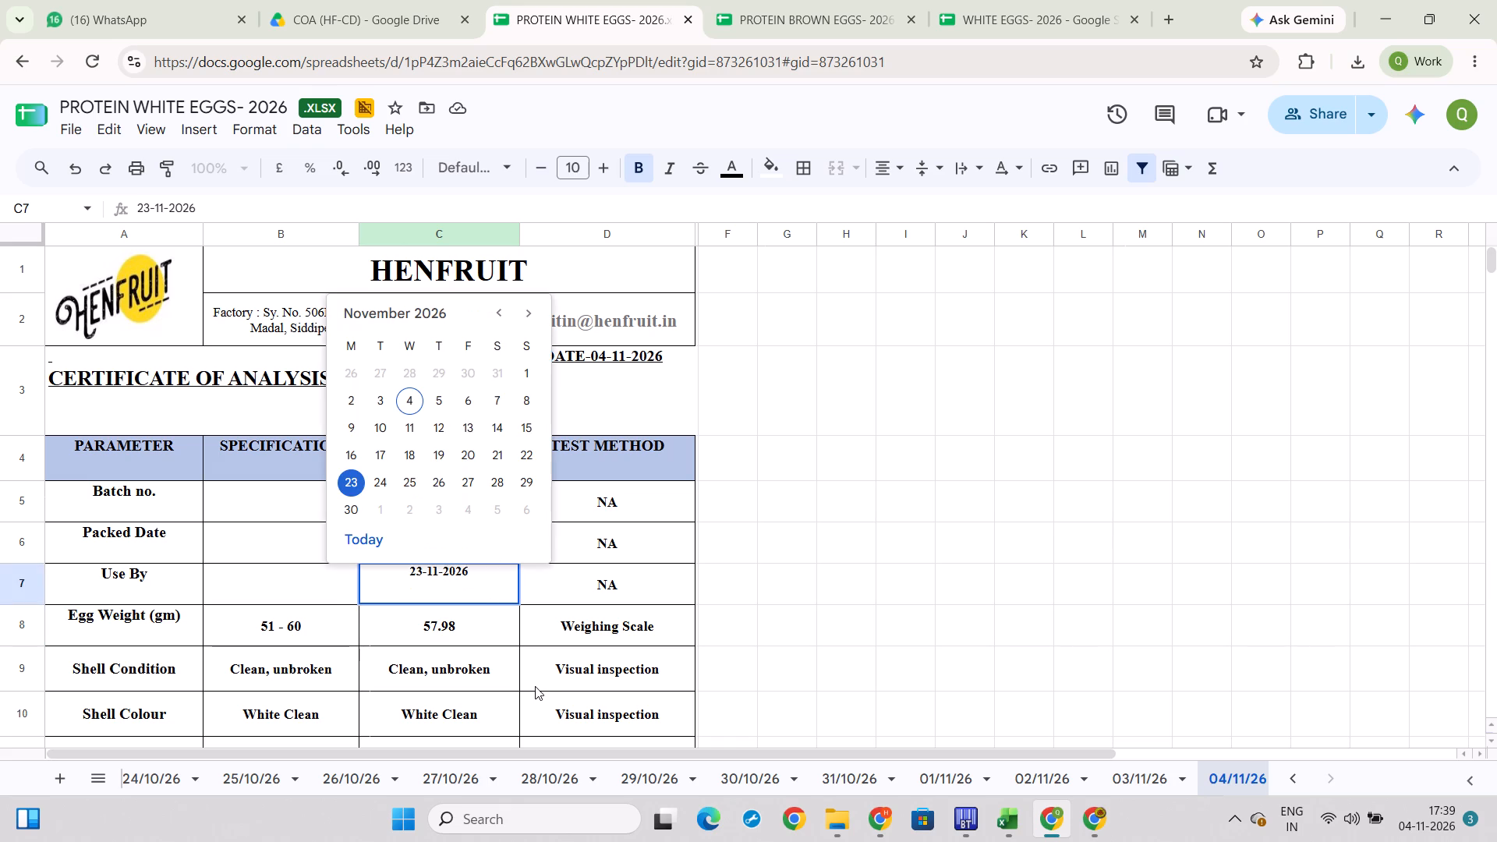
click(373, 483)
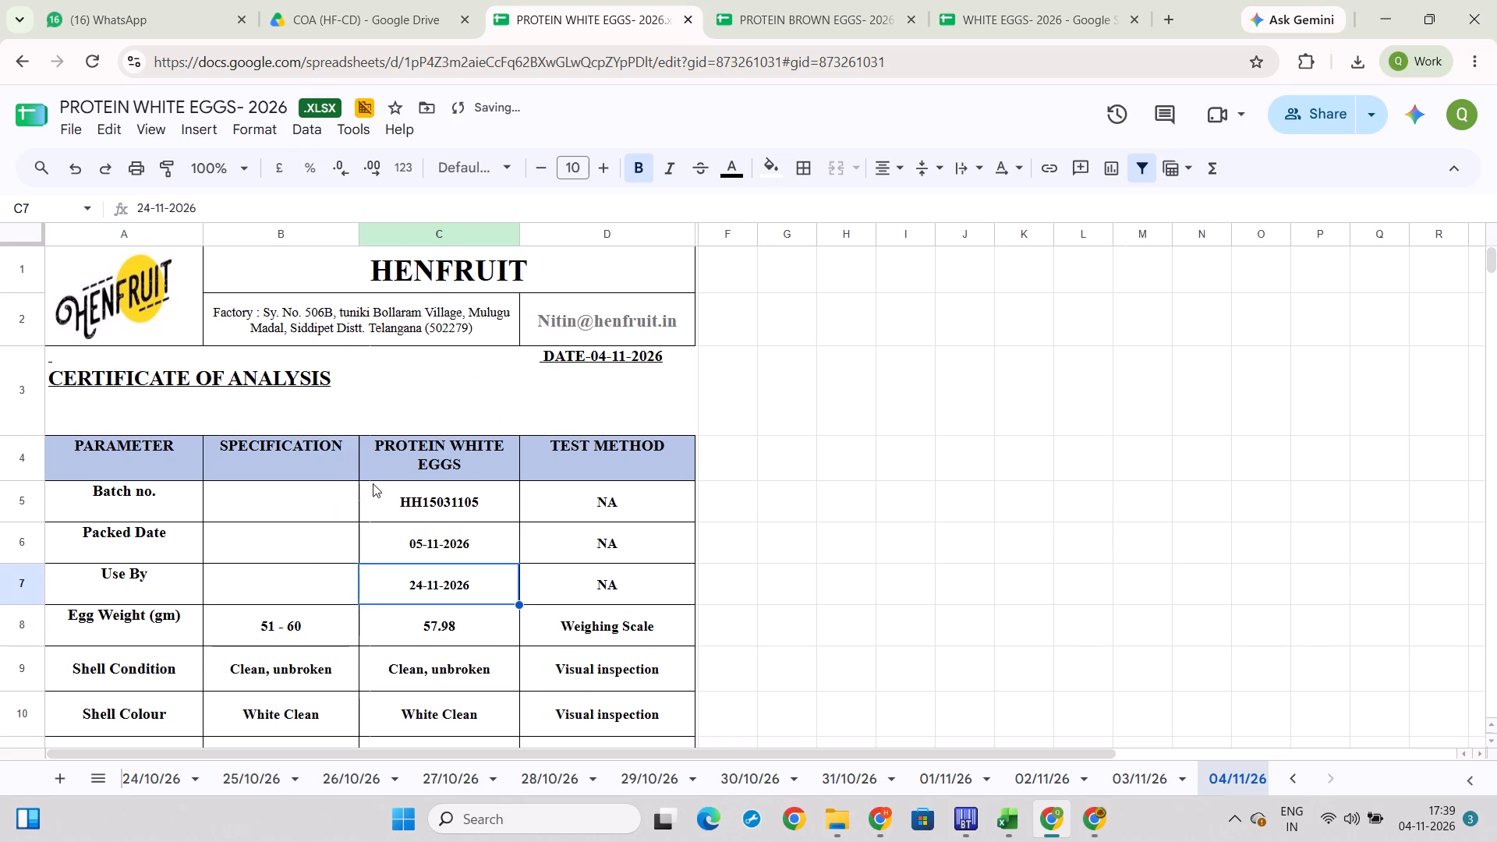
click(1019, 1)
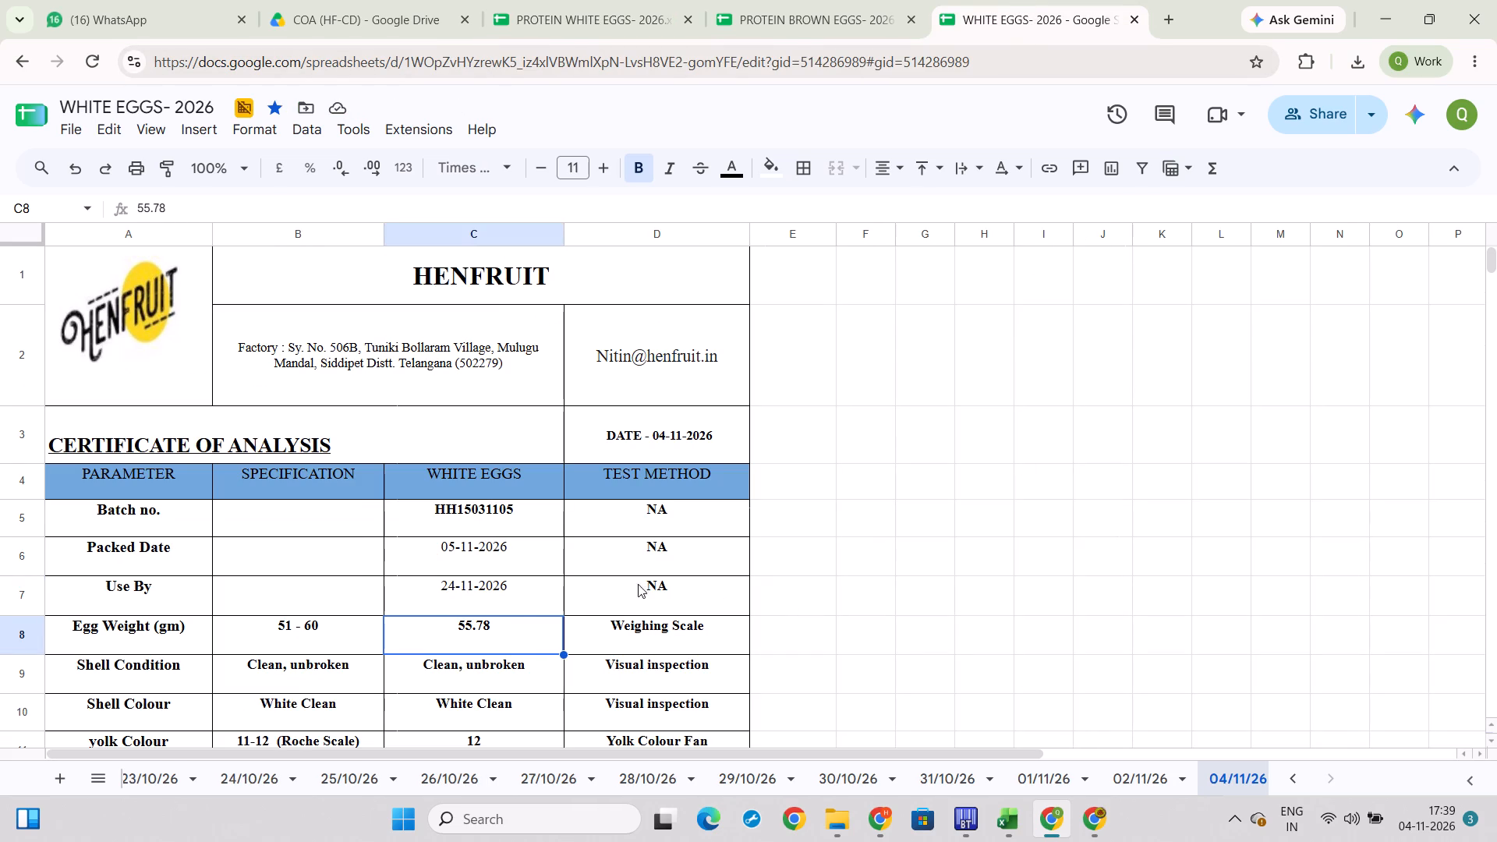
click(582, 28)
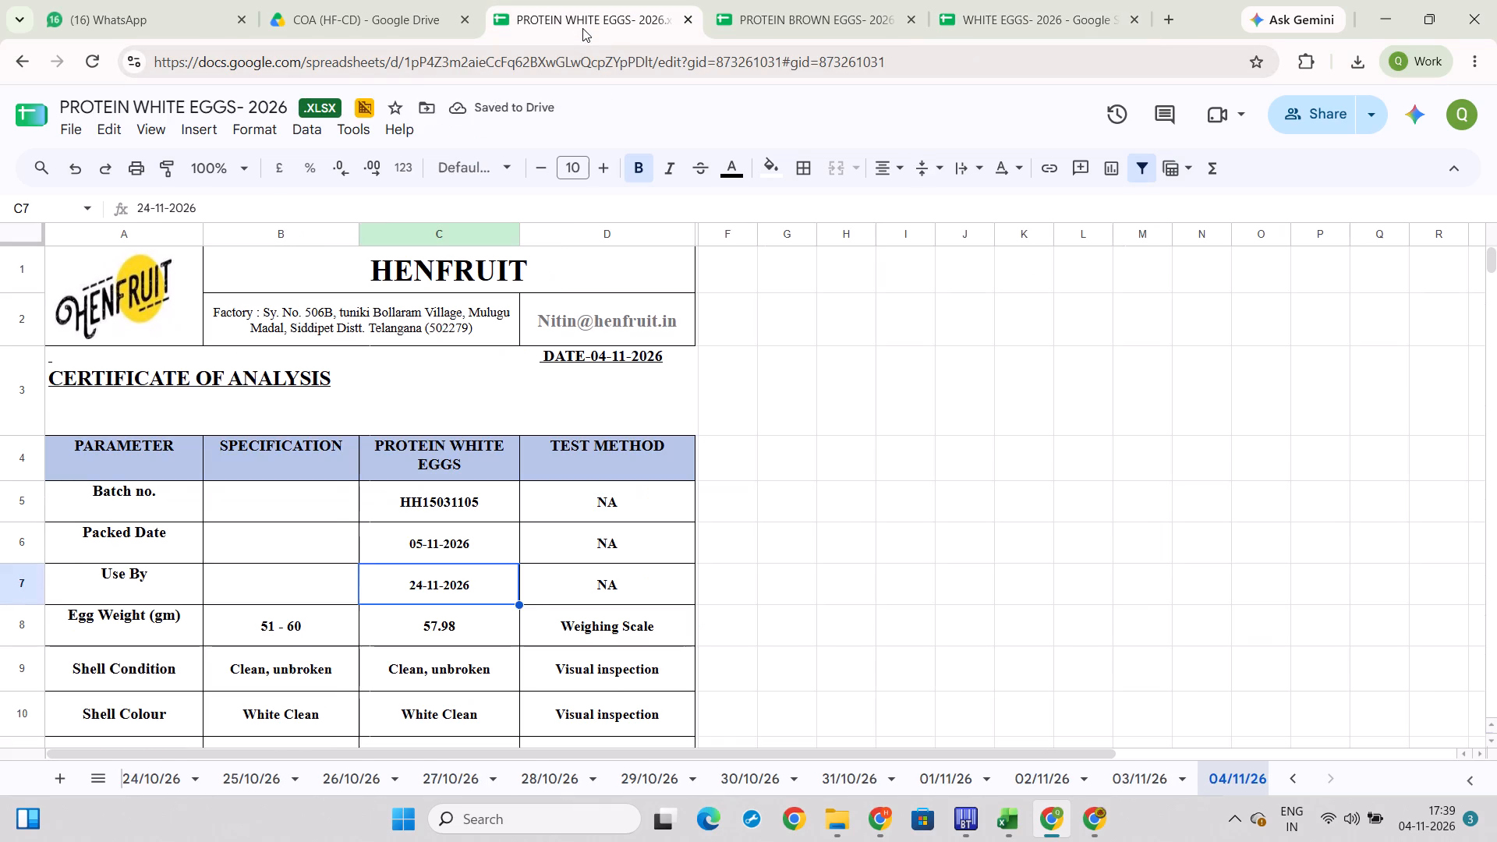
Set the Egg Weight (gm) result on the protein brown eggs 04/11/26 certificate to 56.35.
click(837, 0)
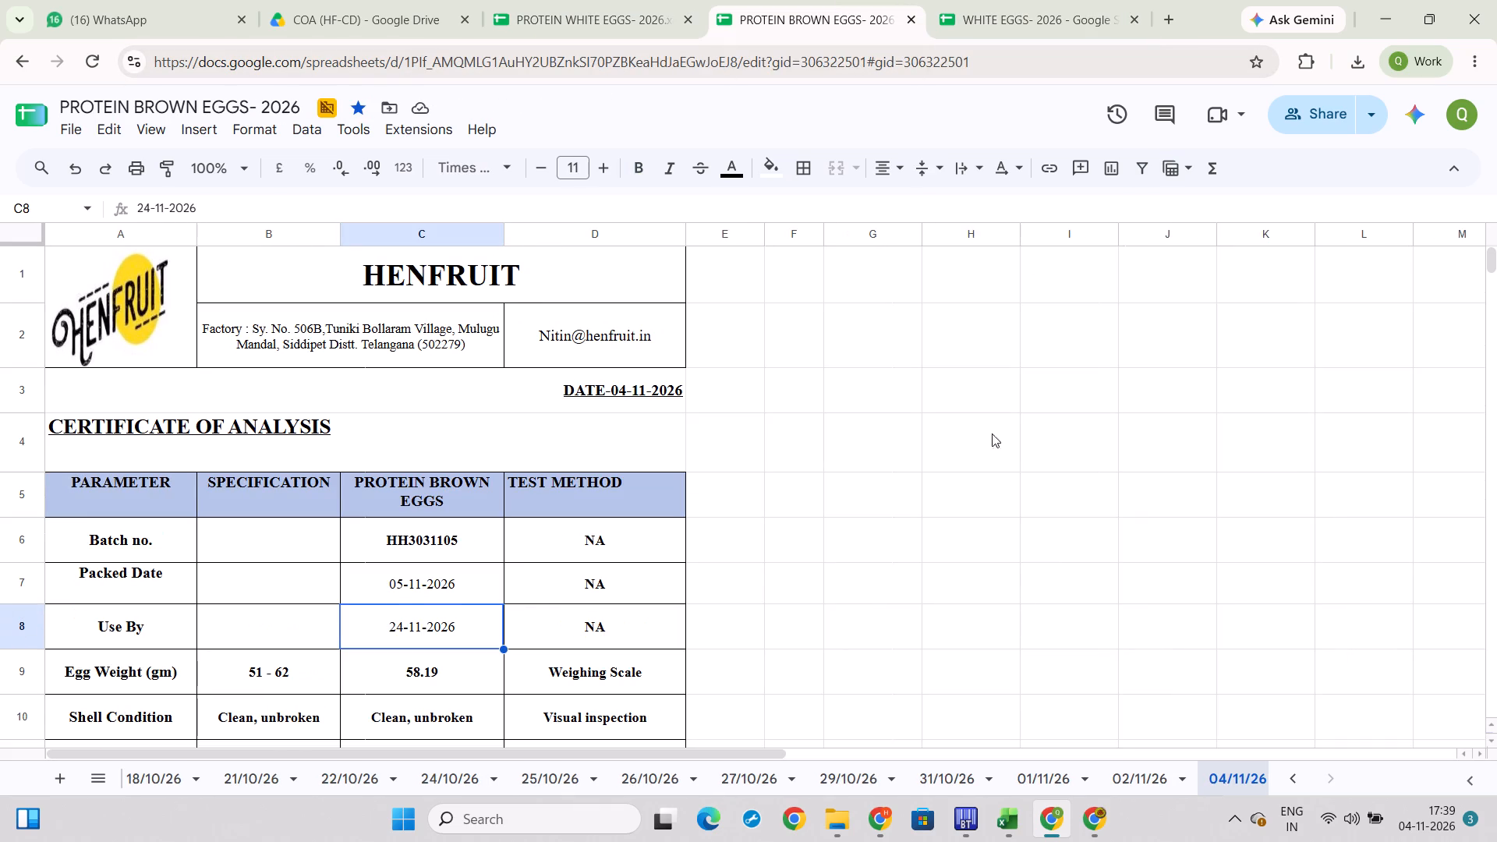
double_click(462, 673)
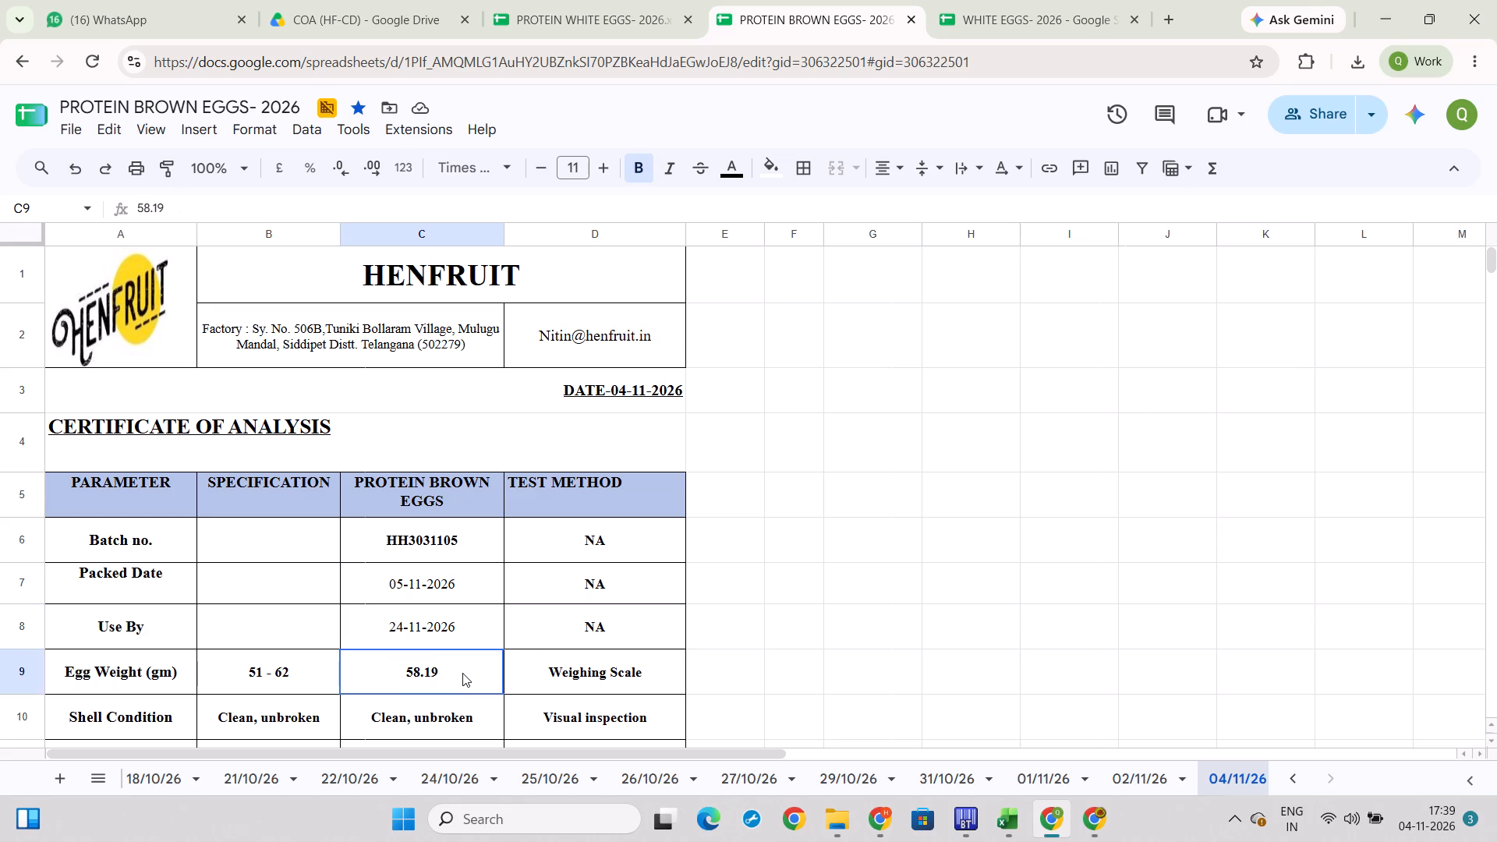
key(BackSpace)
key(BackSpace)
key(BackSpace)
key(BackSpace)
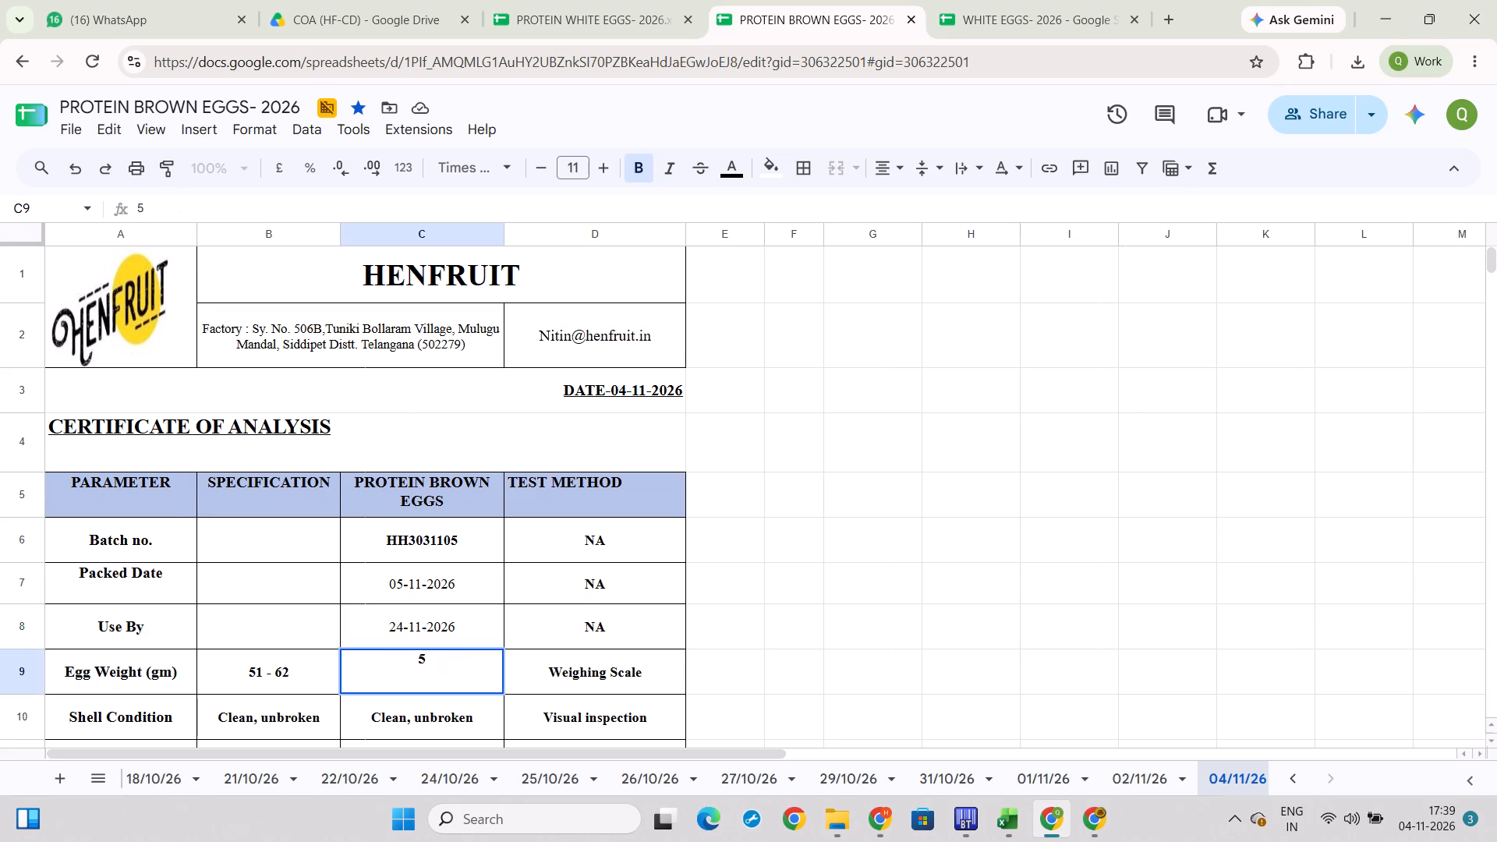
key(6)
text(.35)
Export the protein brown eggs 04/11/26 certificate sheet as a PDF.
click(66, 127)
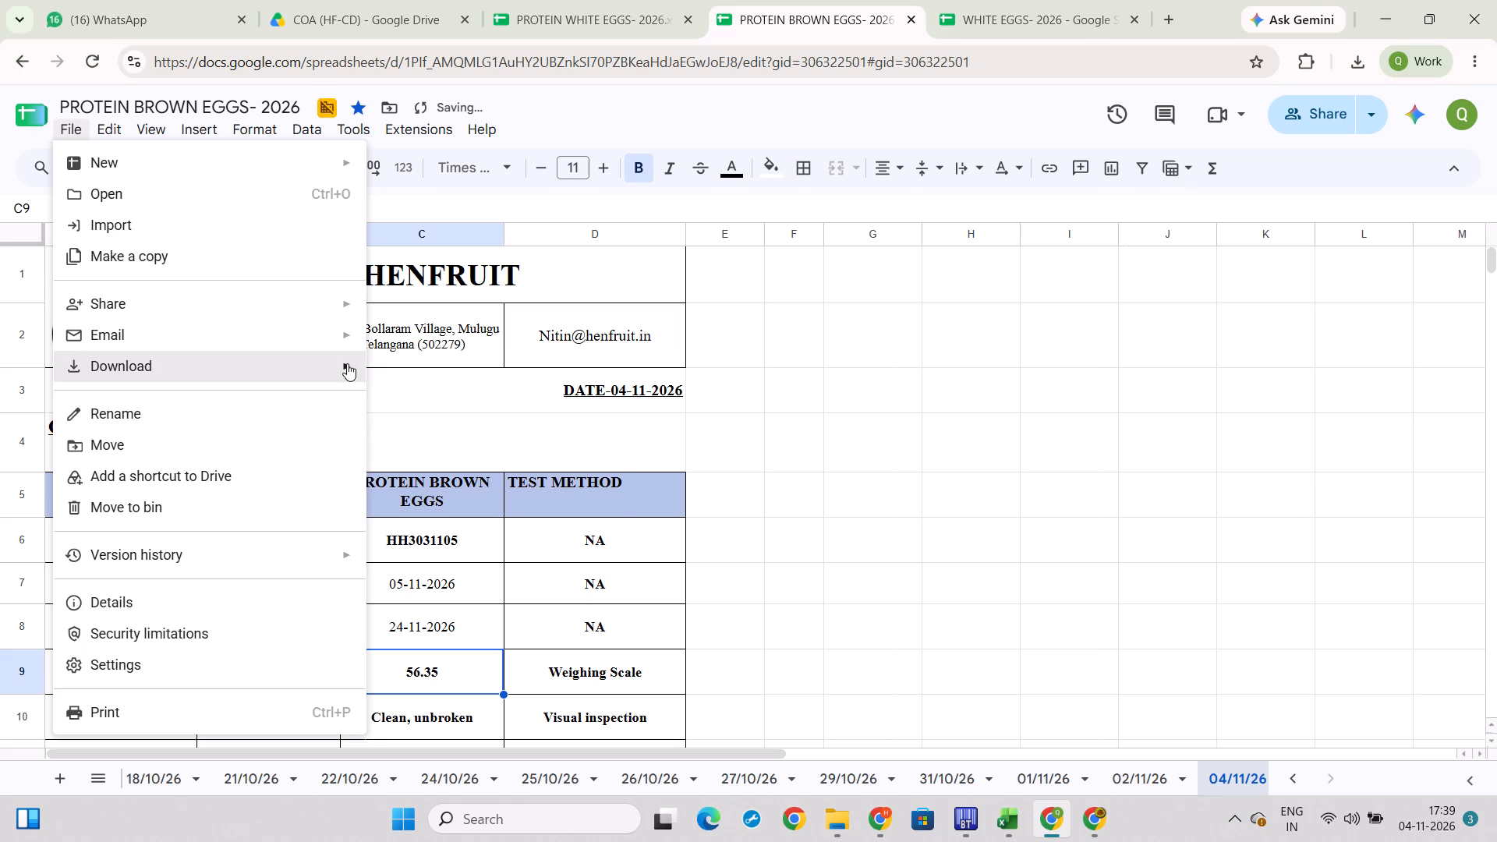
click(424, 429)
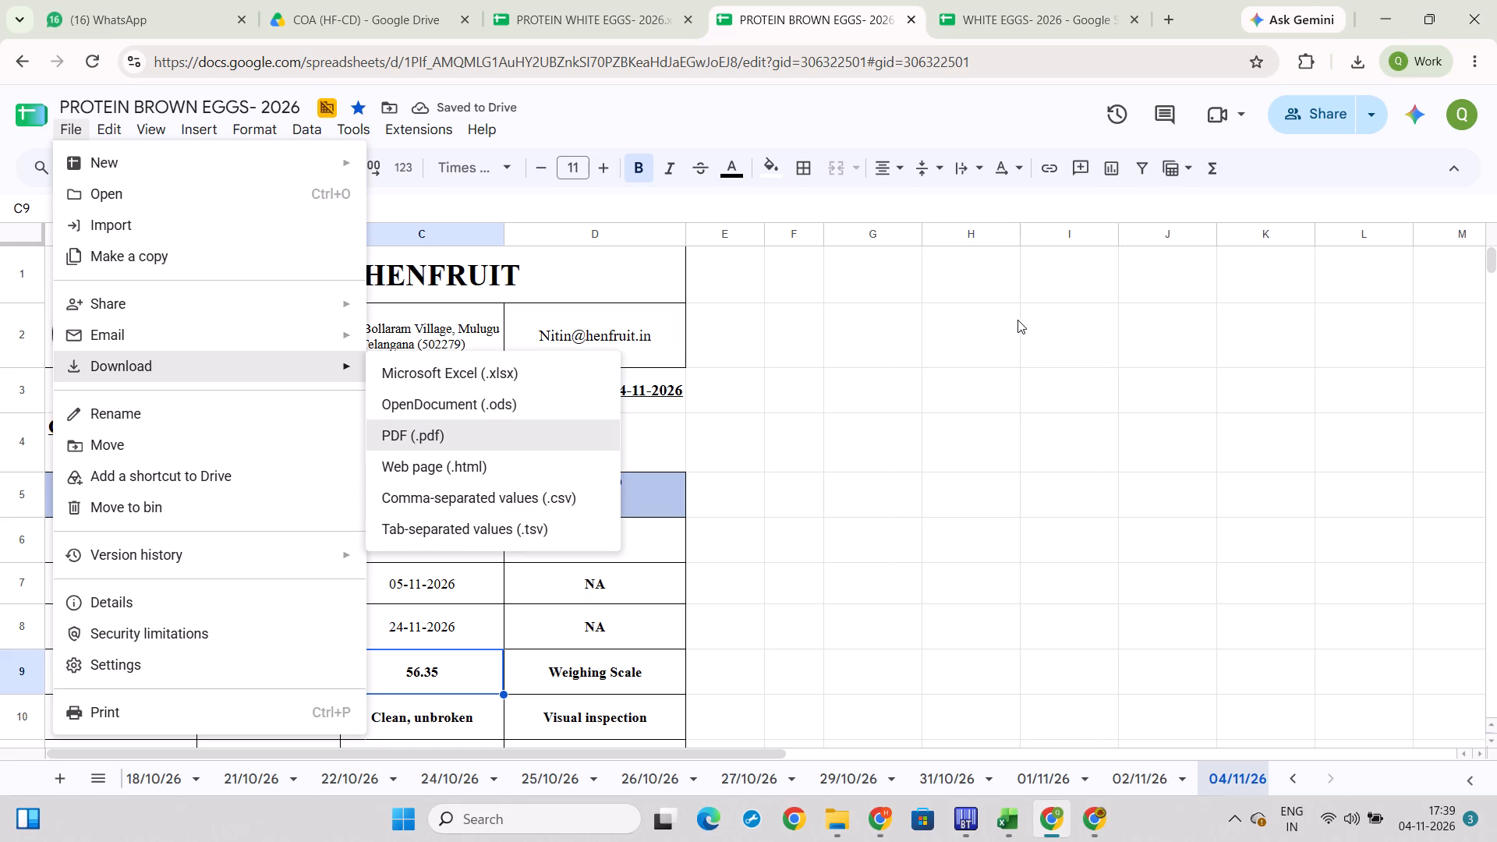